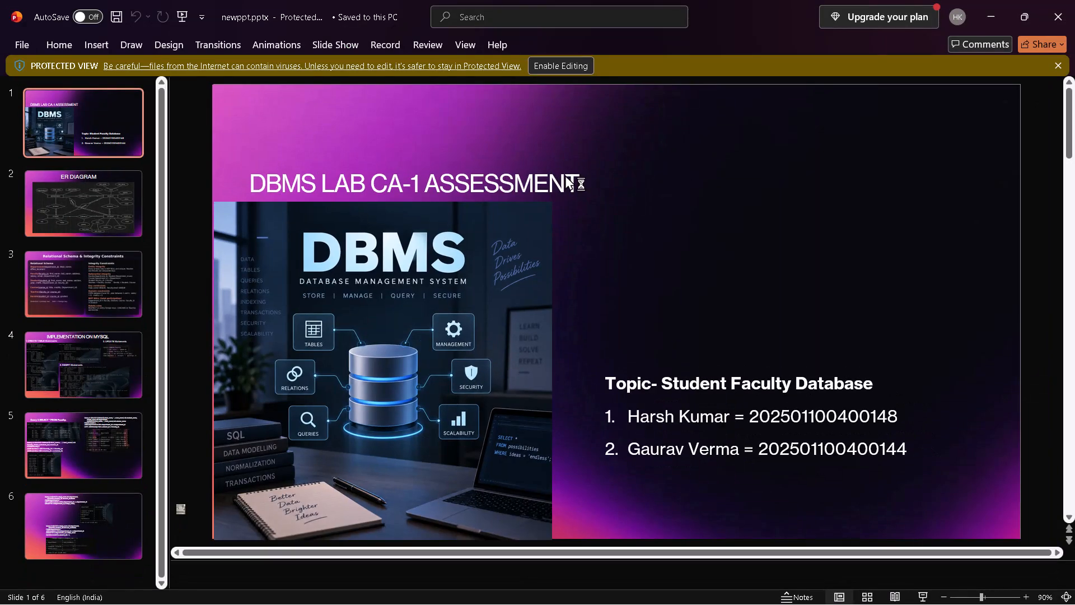
Look through the SQL query slides at the end of the presentation, viewing slide 6 and then slide 5.
click(92, 510)
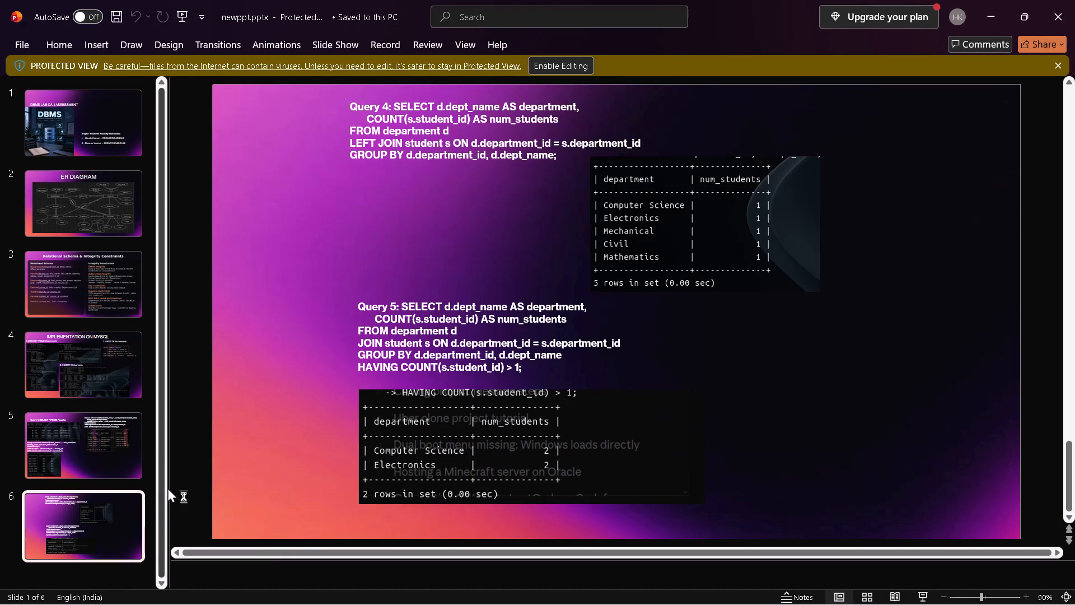
scroll(392, 408, down, 1)
scroll(99, 457, down, 3)
click(99, 446)
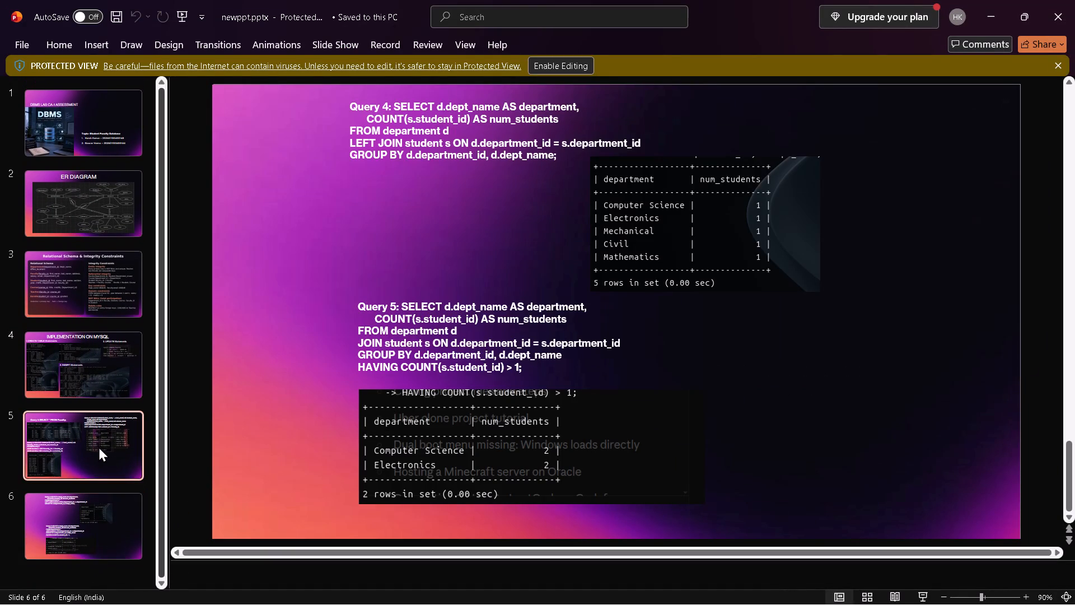
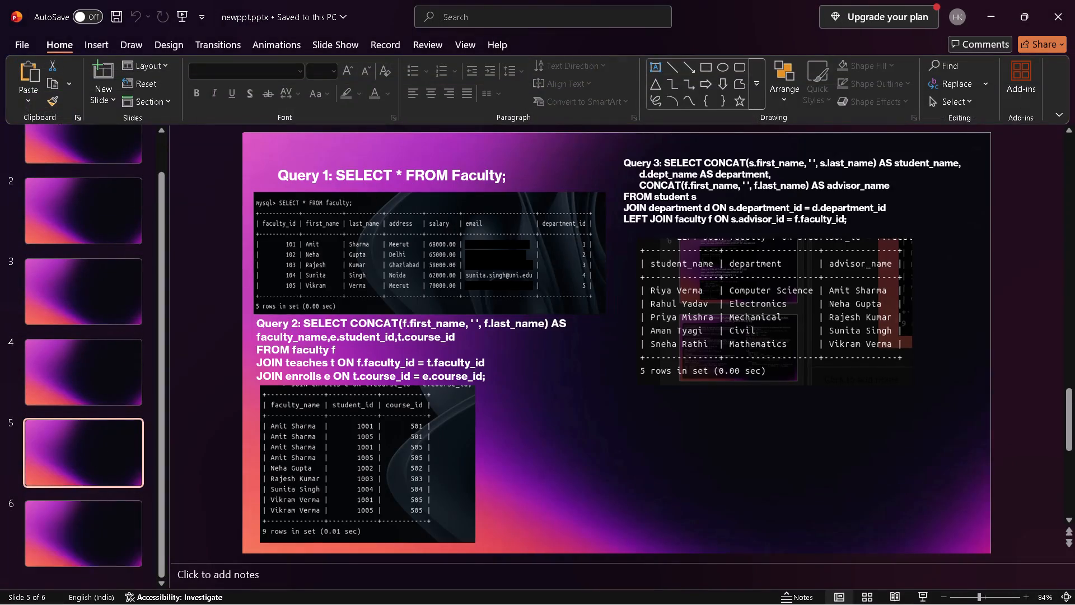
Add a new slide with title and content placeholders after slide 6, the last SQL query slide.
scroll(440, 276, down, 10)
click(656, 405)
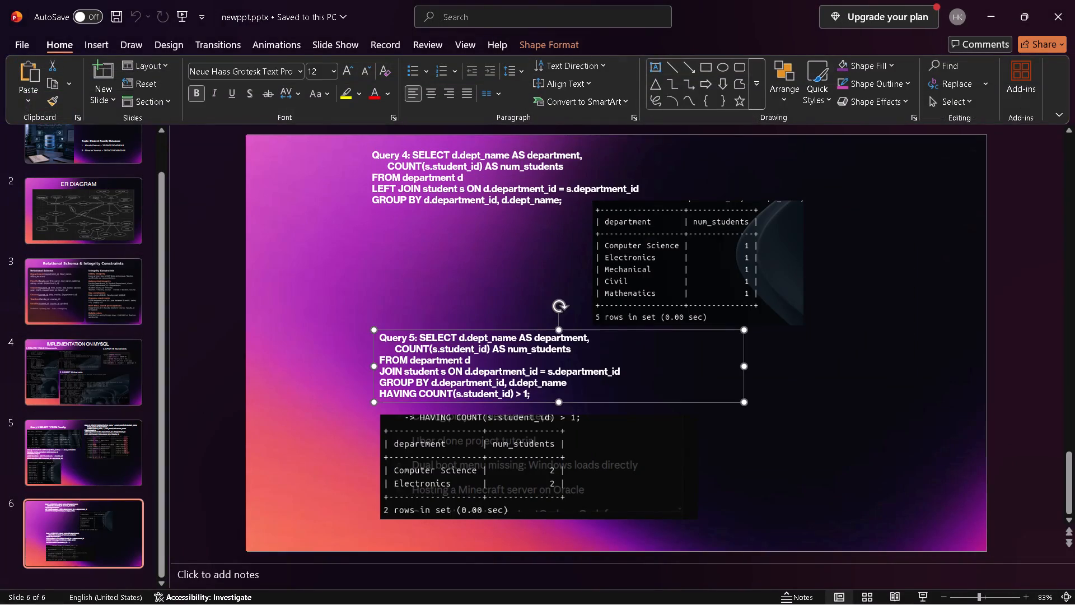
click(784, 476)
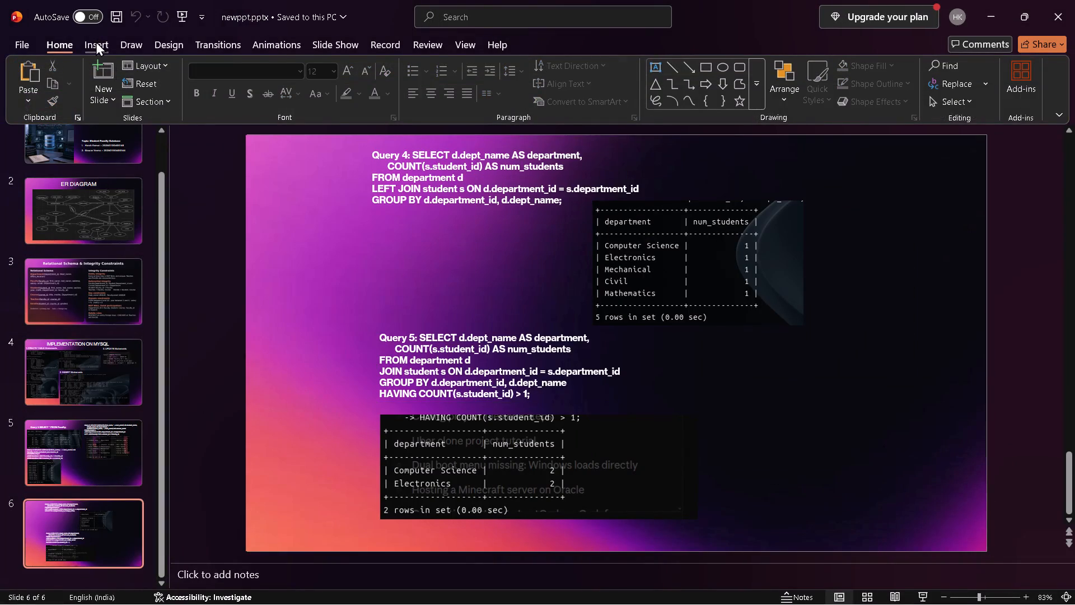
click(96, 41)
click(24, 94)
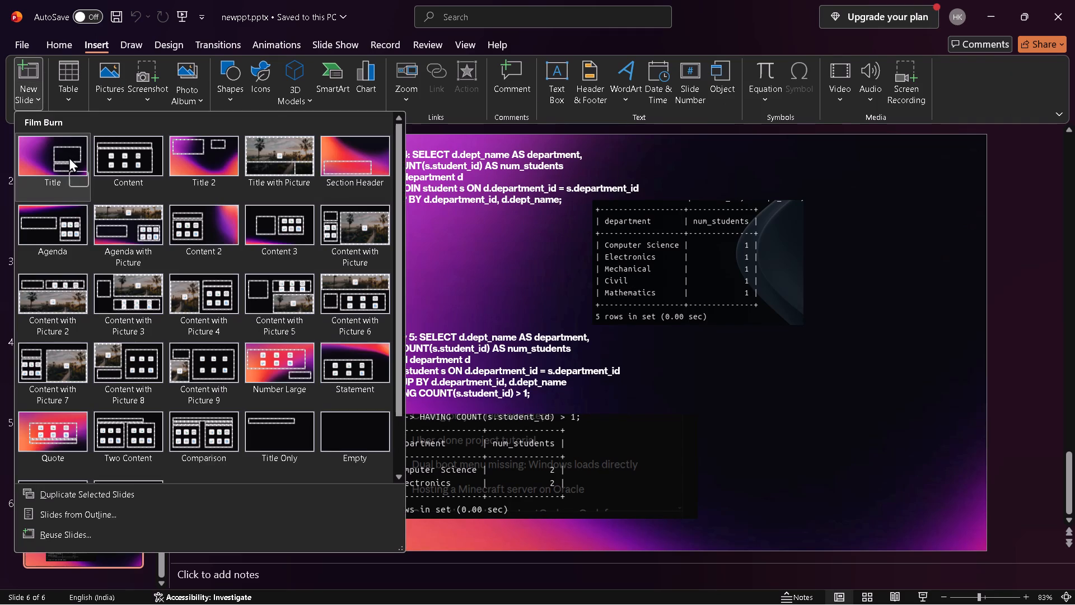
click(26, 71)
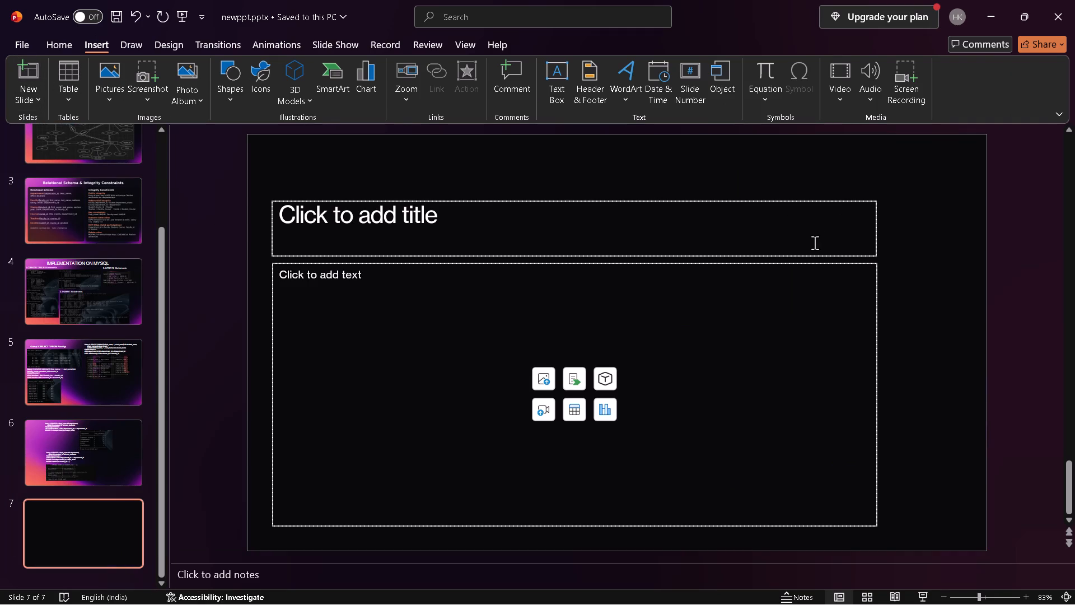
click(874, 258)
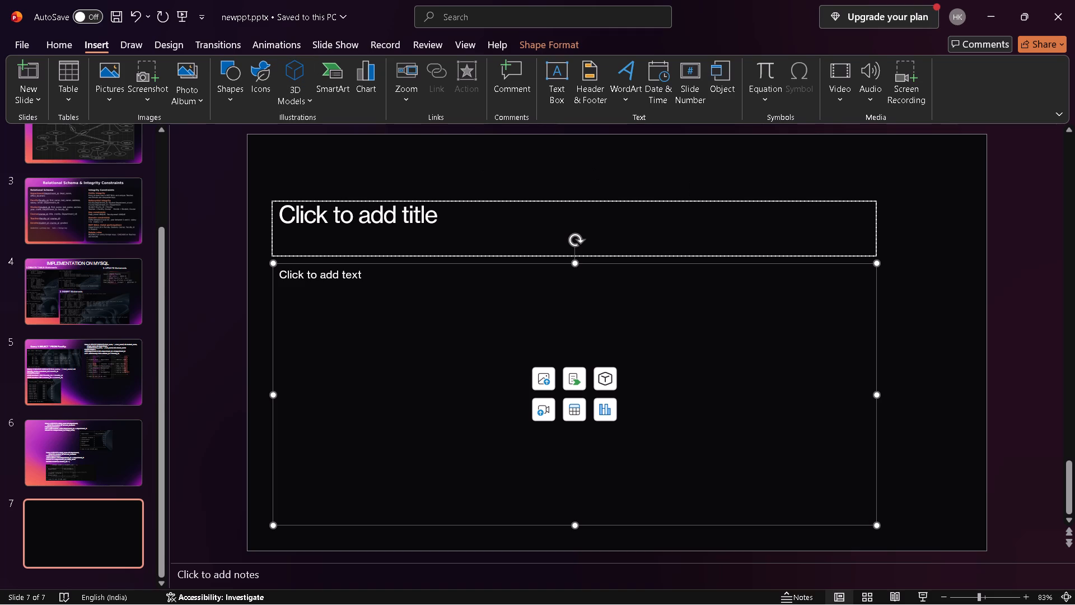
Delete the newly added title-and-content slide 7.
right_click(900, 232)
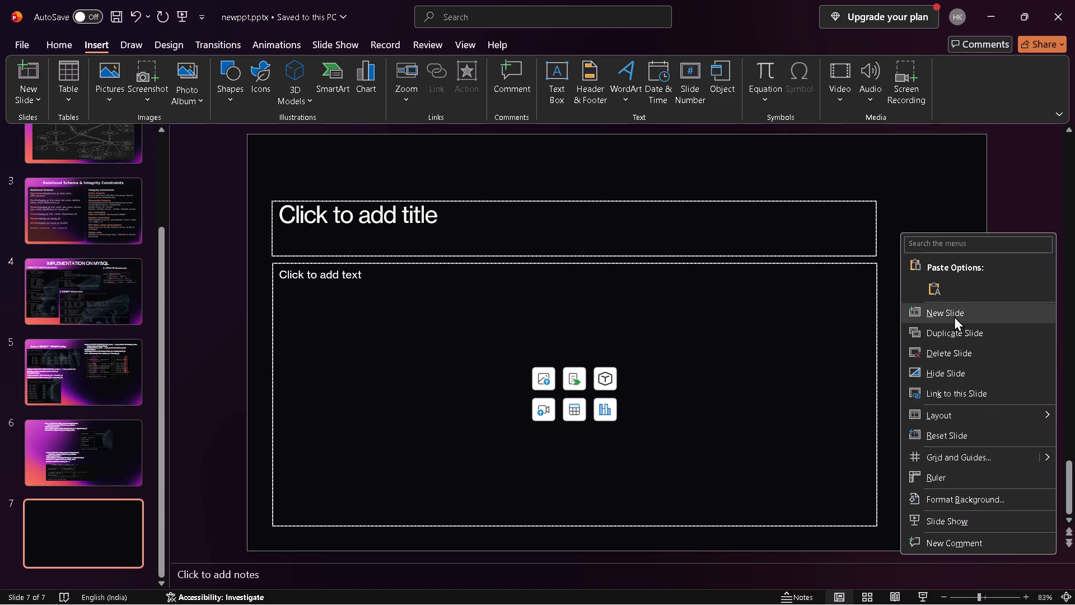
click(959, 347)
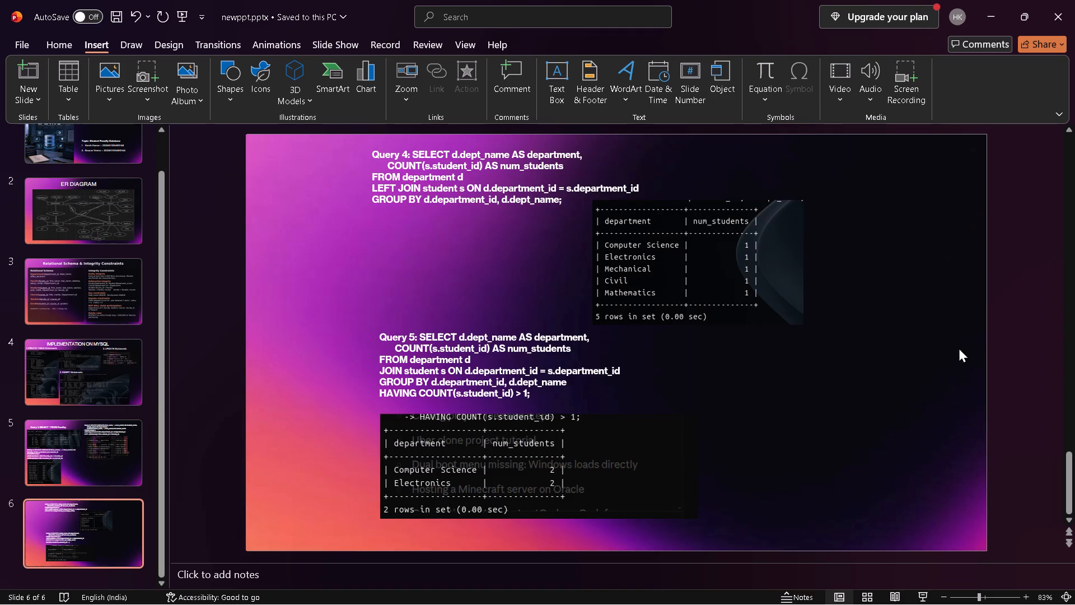
Insert a new slide with the Title layout after slide 6.
click(41, 90)
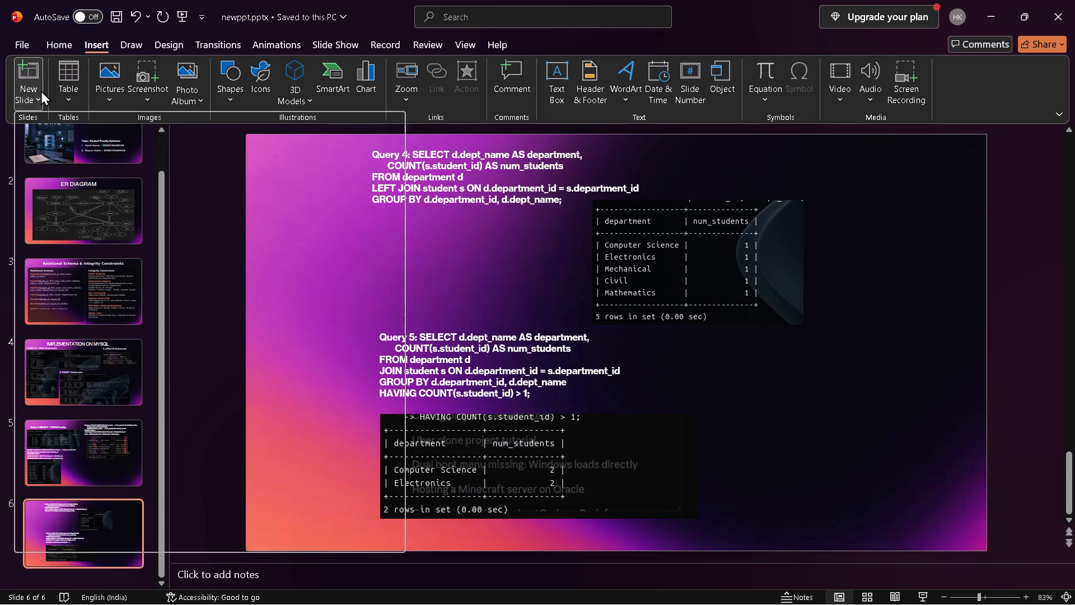
click(52, 153)
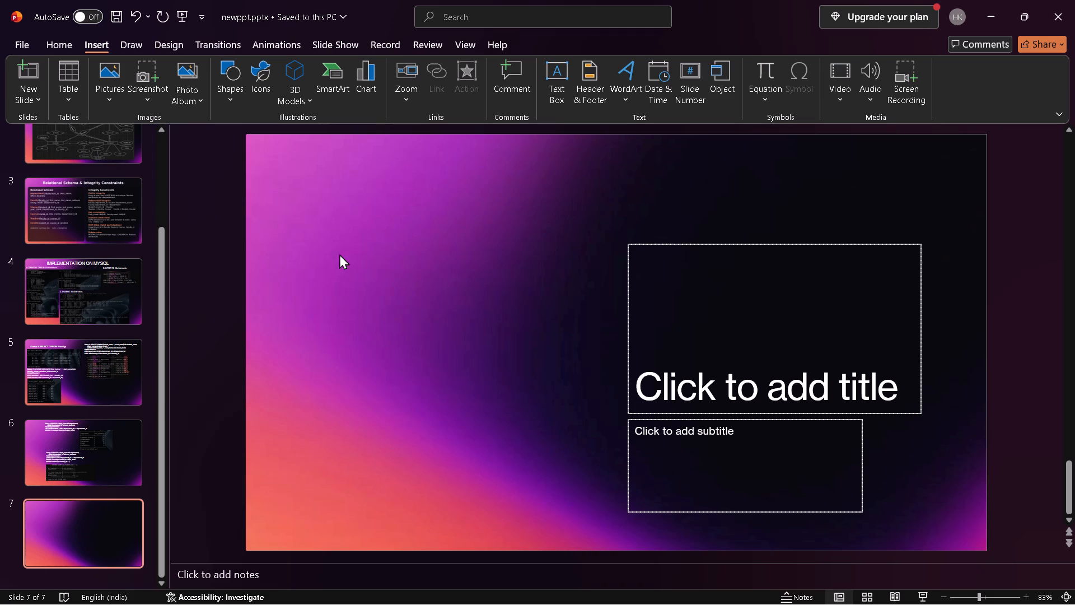
click(454, 290)
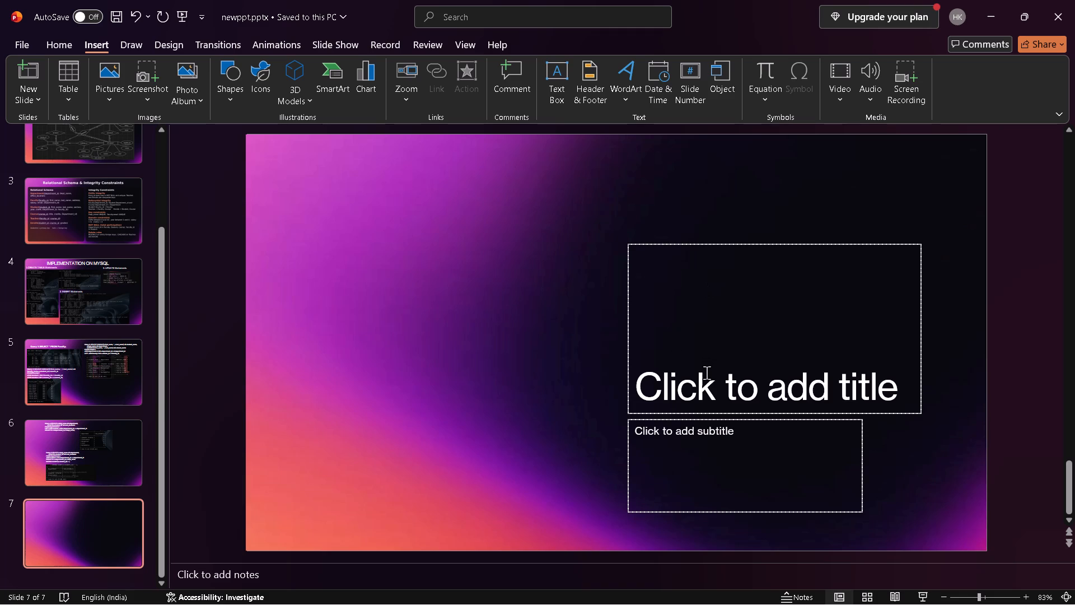
Place the text cursor in the title placeholder of the new slide 7.
click(707, 373)
click(721, 462)
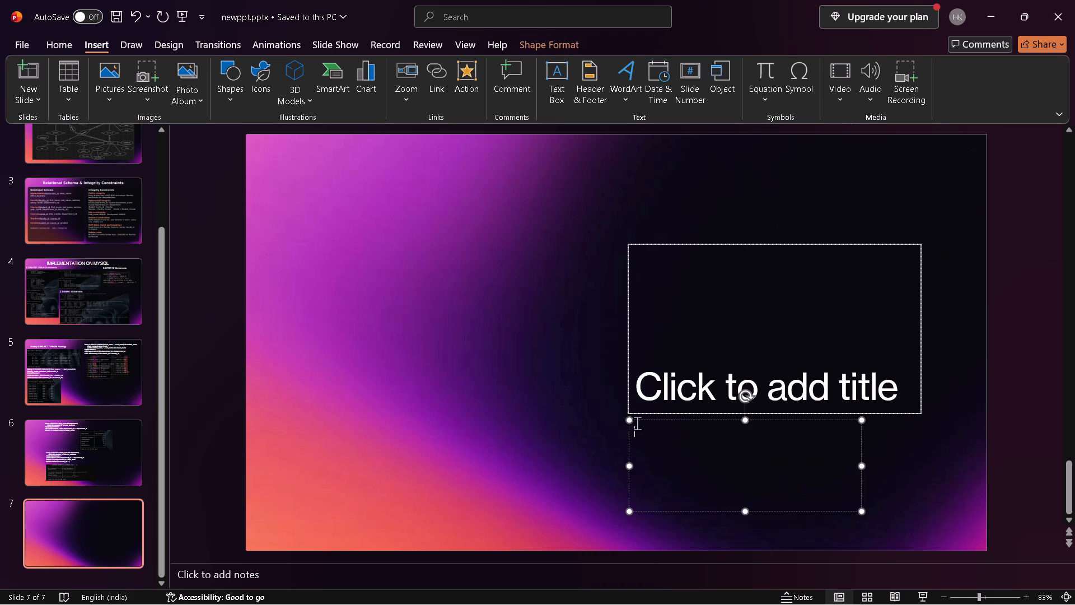
click(621, 411)
click(540, 322)
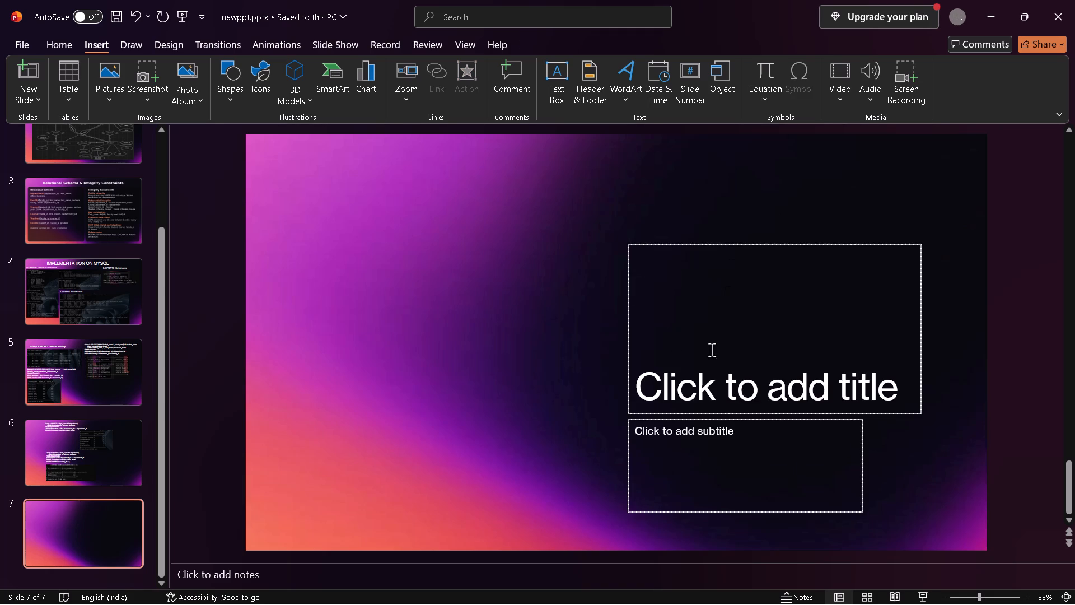
click(706, 394)
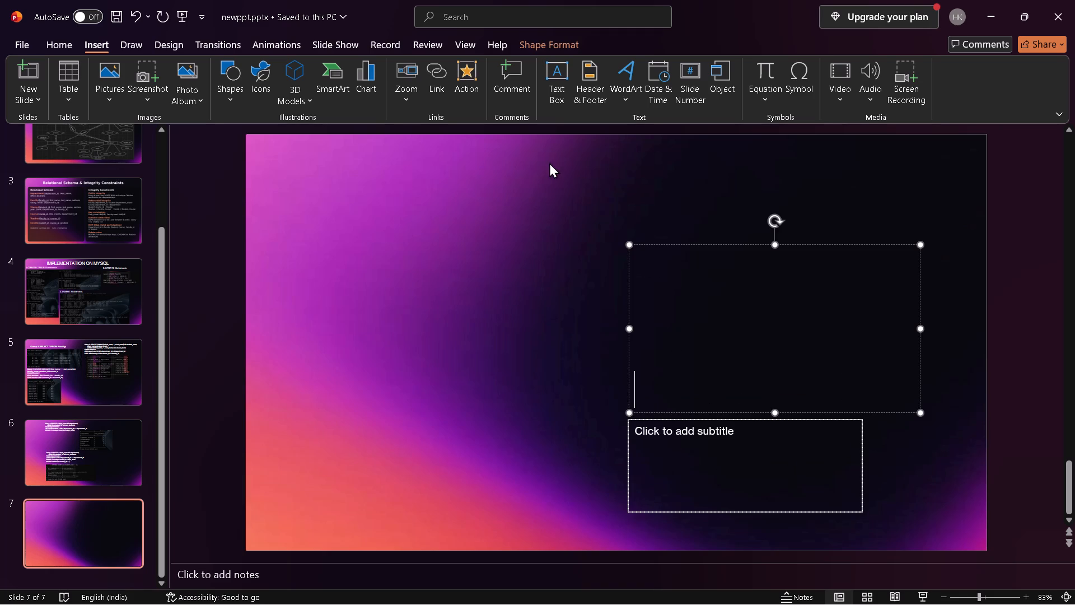
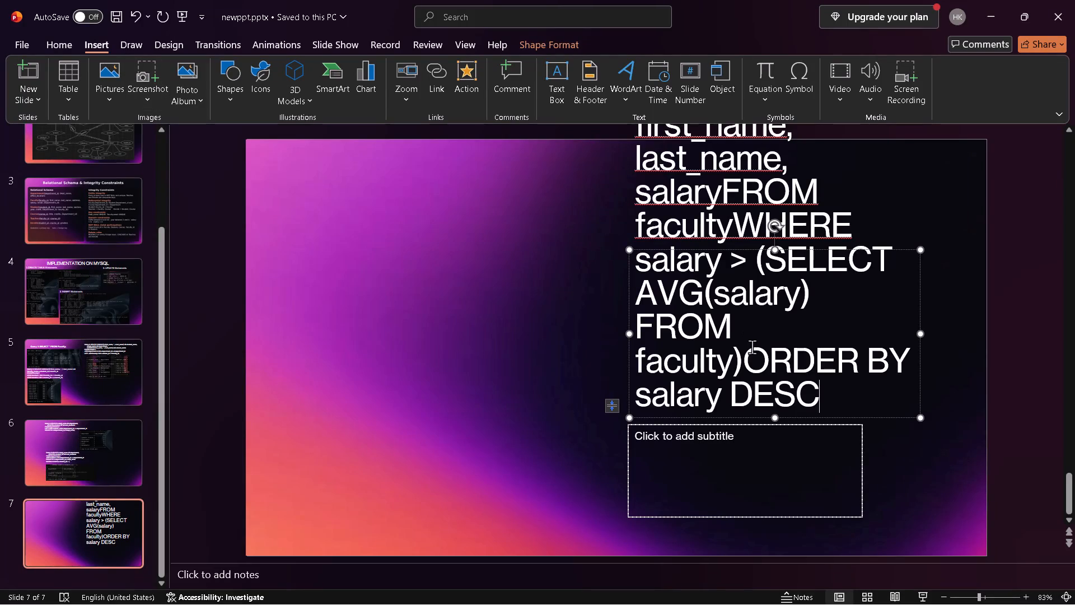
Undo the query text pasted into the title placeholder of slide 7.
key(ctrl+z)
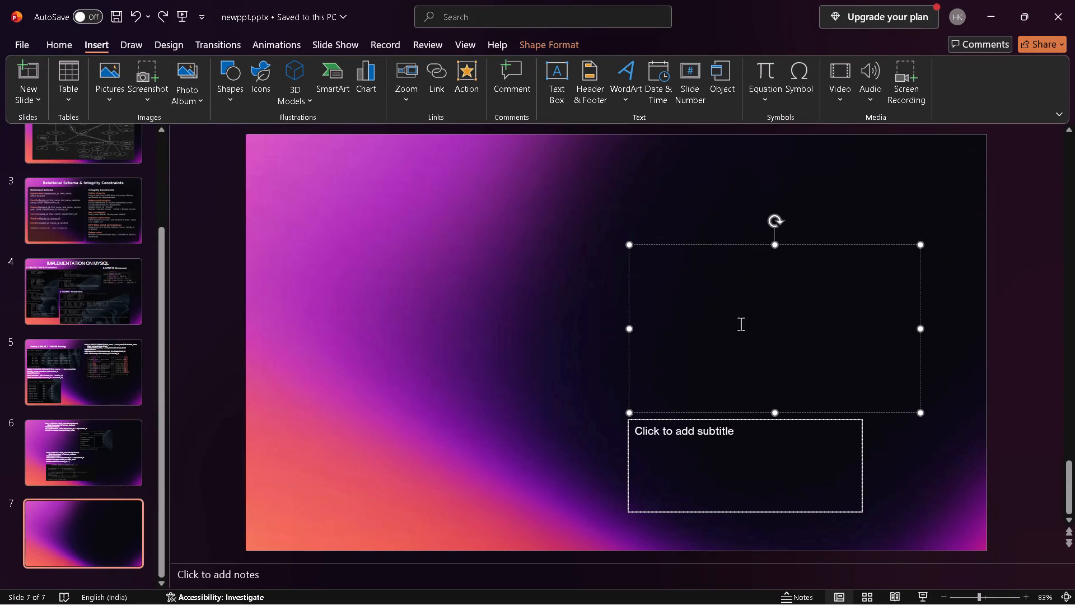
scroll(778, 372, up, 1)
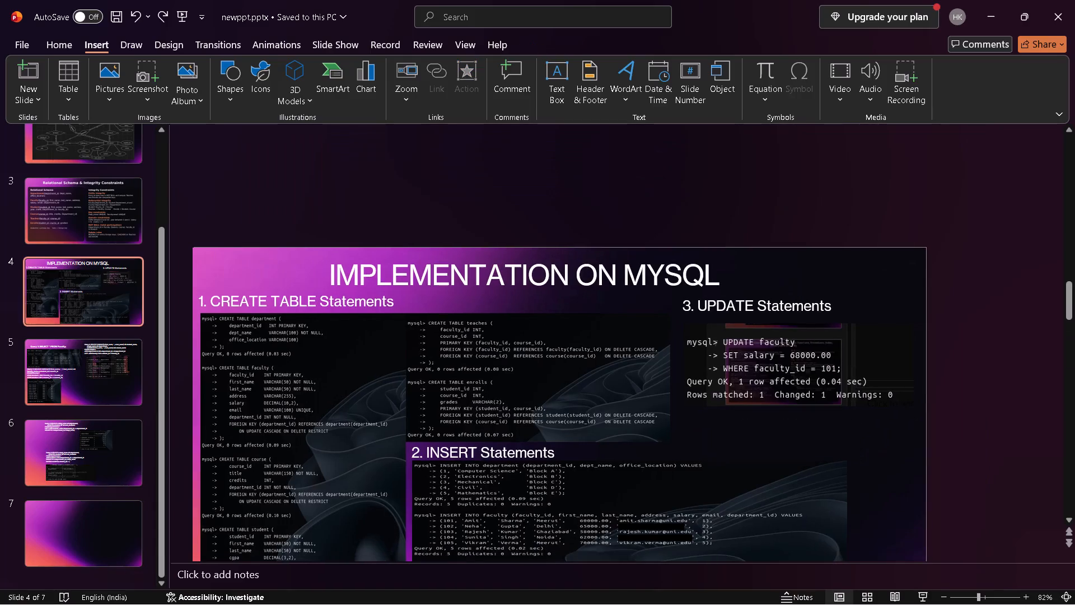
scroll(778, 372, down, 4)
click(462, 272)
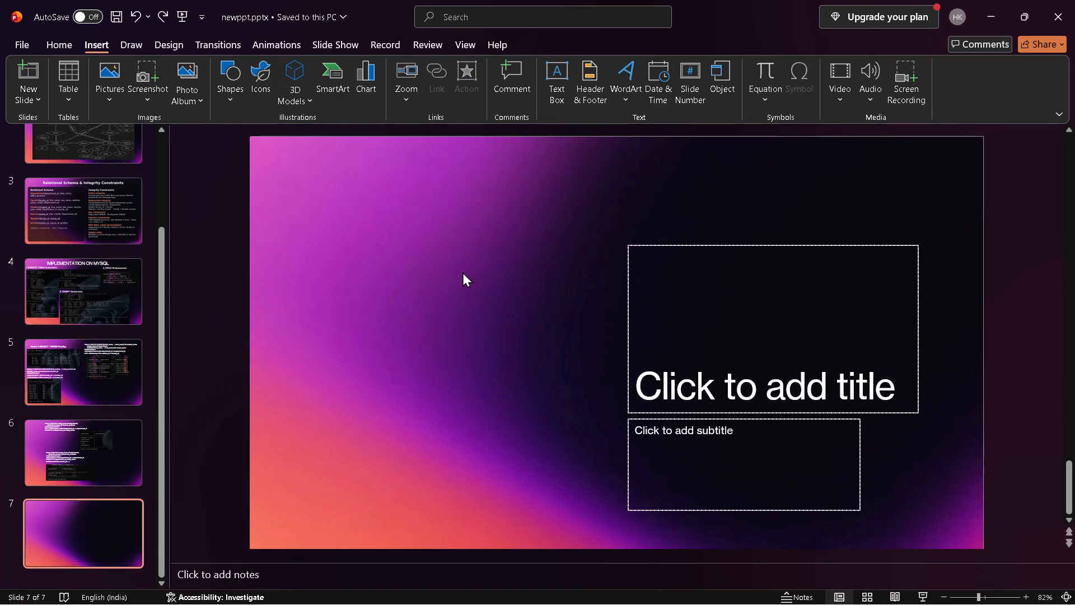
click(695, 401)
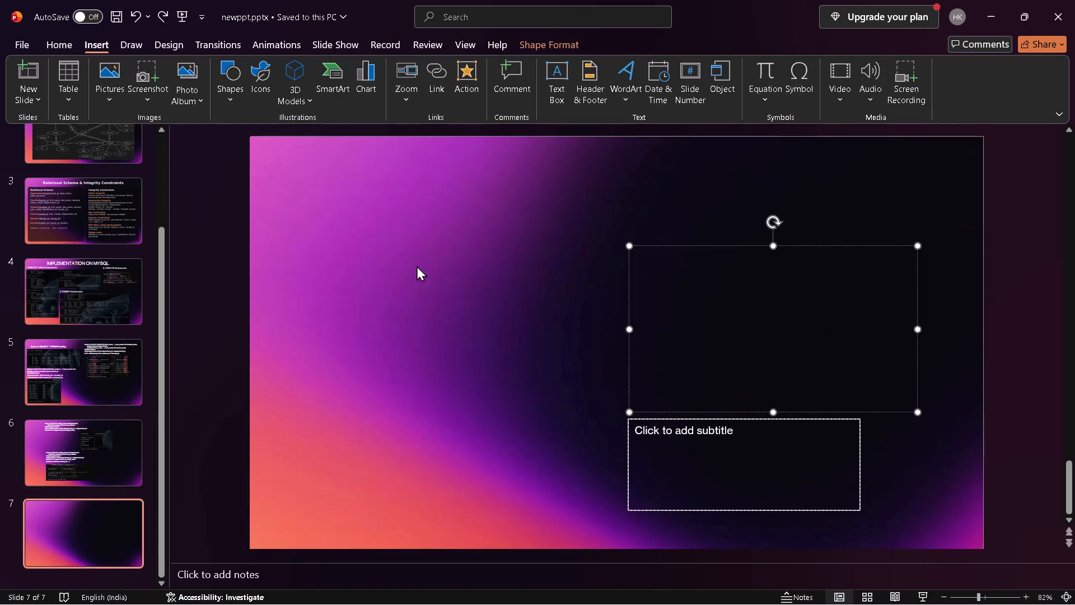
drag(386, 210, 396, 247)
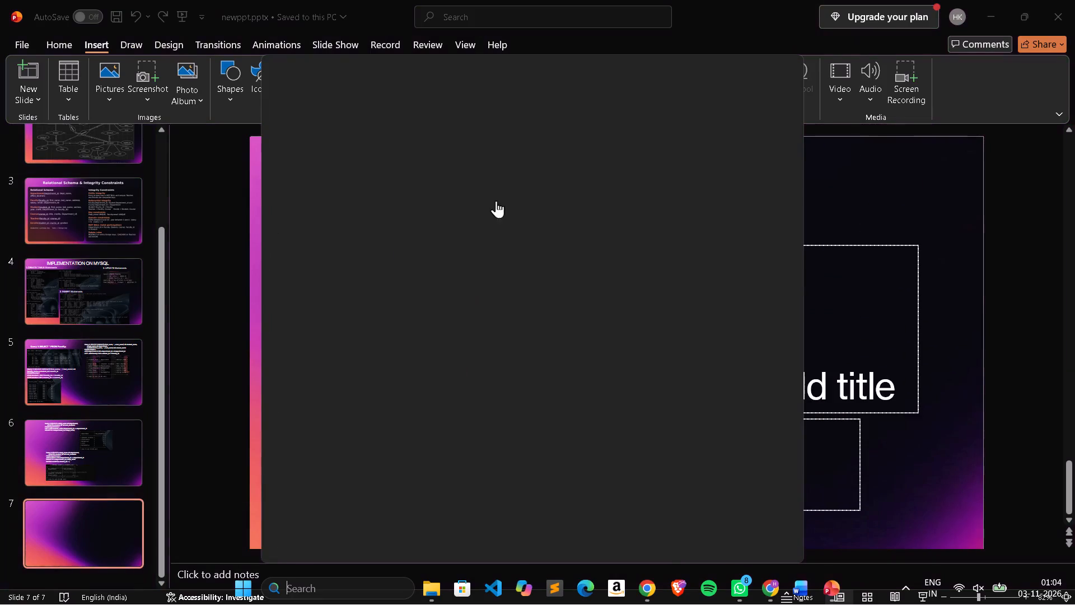
Delete the empty Title-layout slide 7.
click(899, 225)
right_click(899, 225)
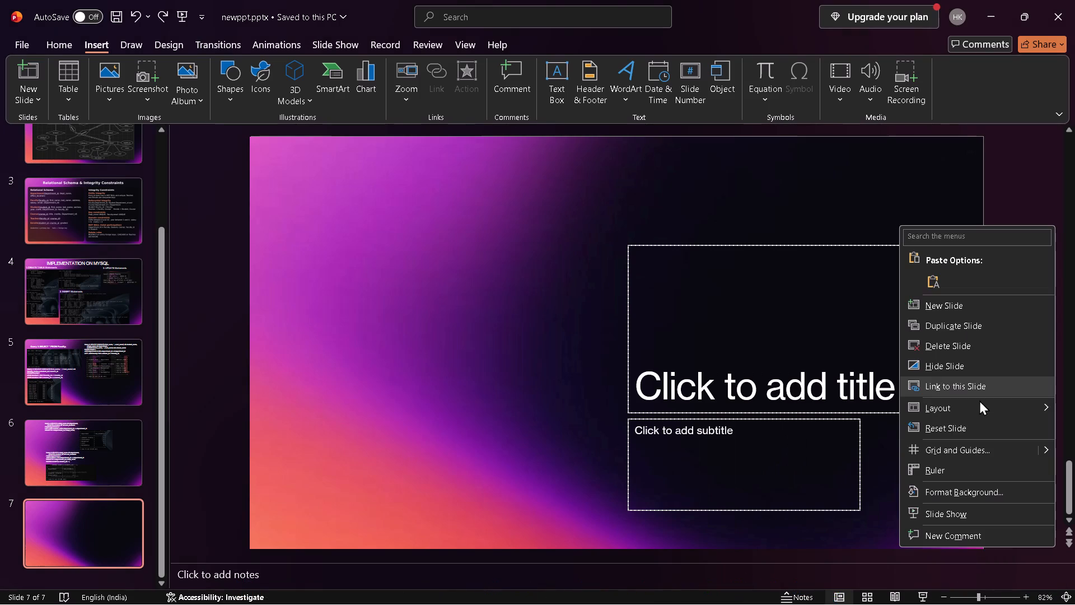
click(970, 345)
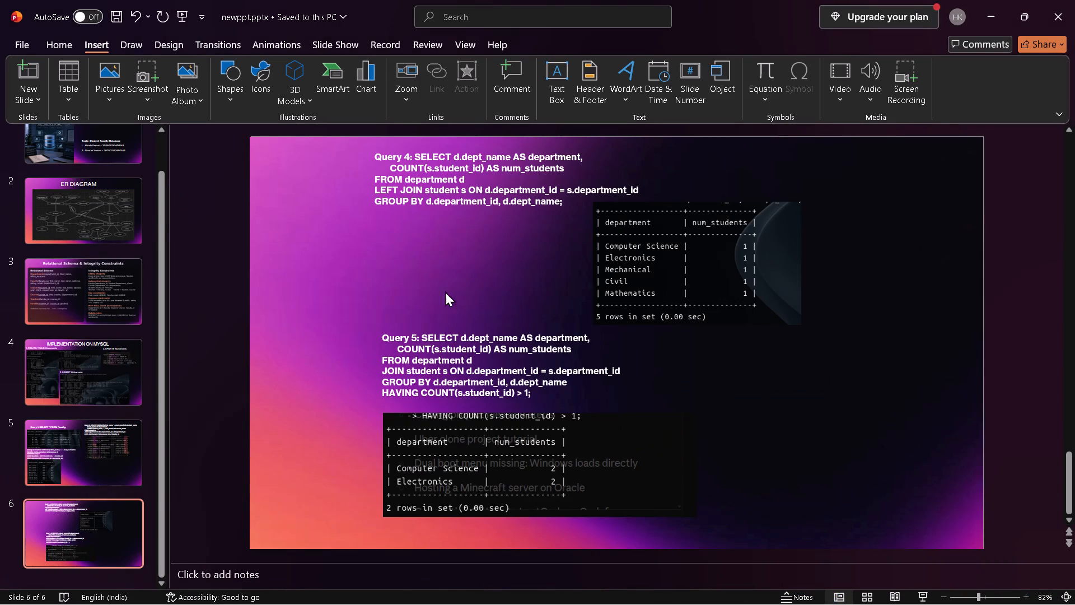
Duplicate slide 6, which holds Query 4 and Query 5, as the new slide 7.
click(485, 301)
right_click(721, 378)
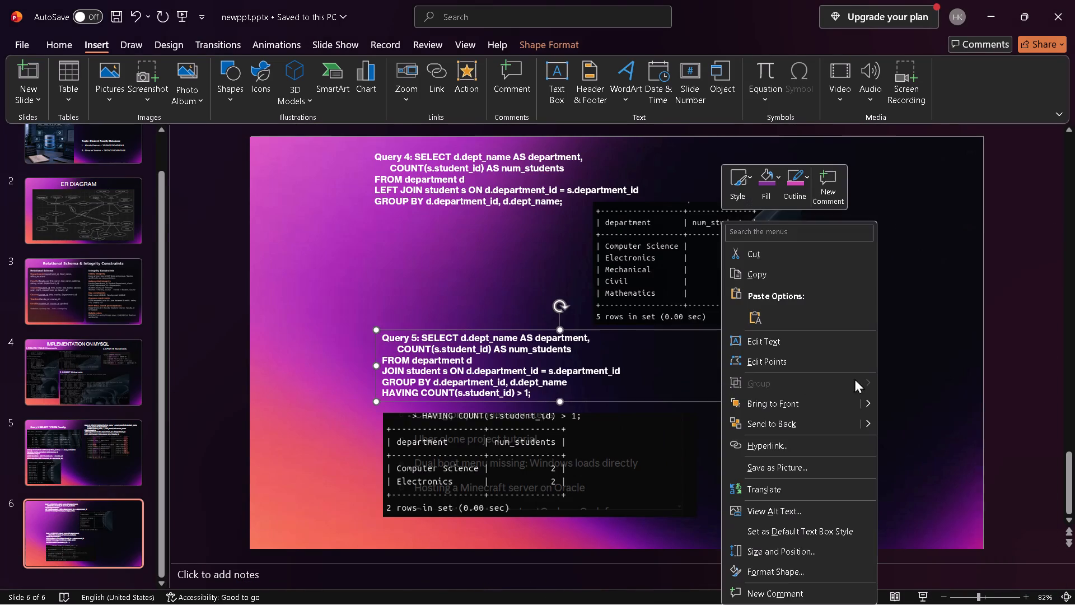
click(944, 345)
right_click(944, 345)
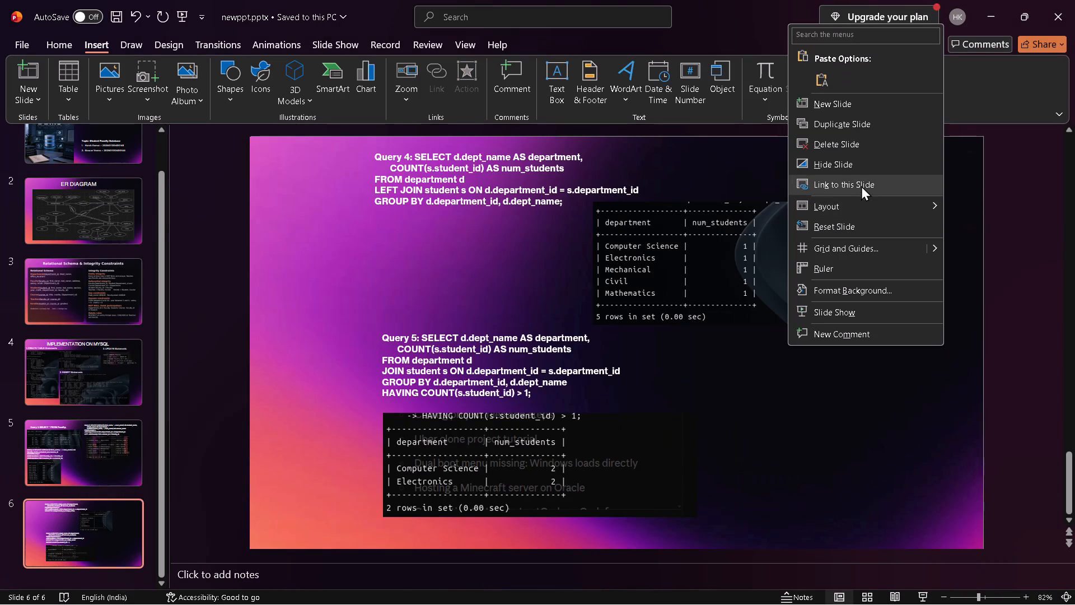
click(872, 129)
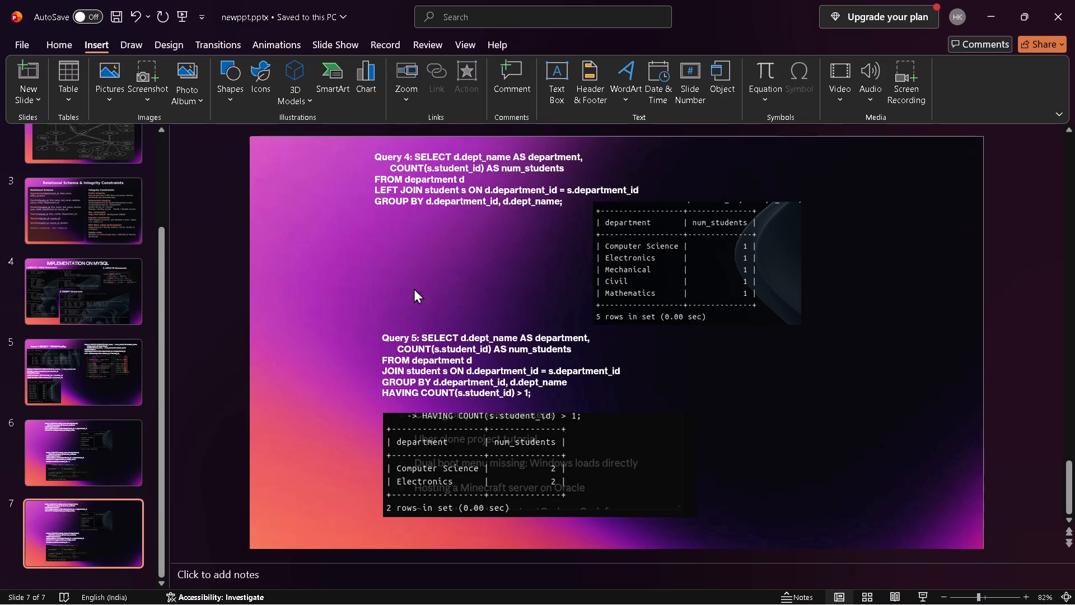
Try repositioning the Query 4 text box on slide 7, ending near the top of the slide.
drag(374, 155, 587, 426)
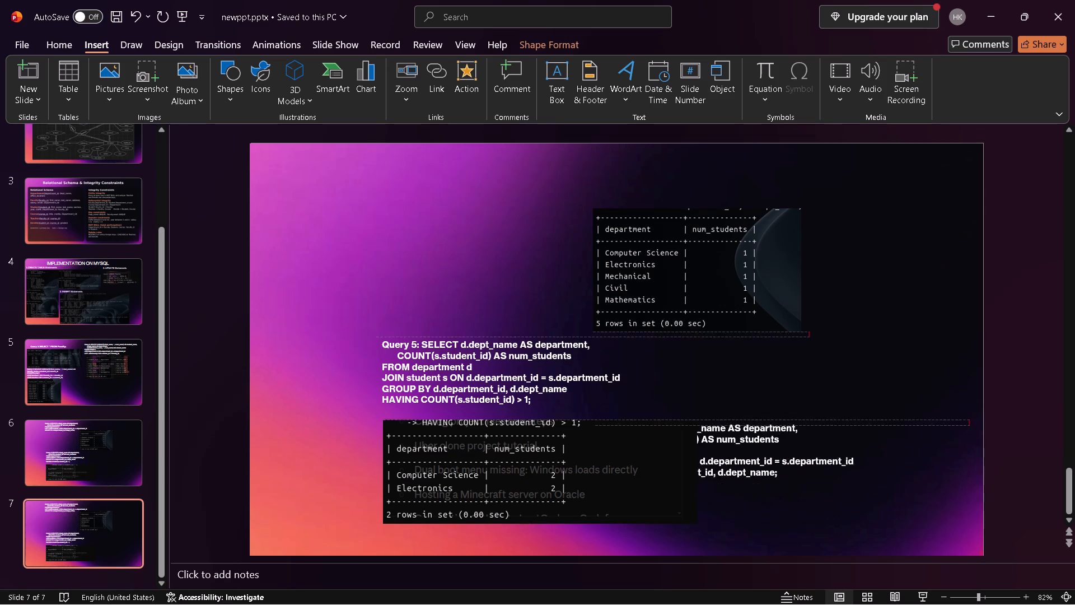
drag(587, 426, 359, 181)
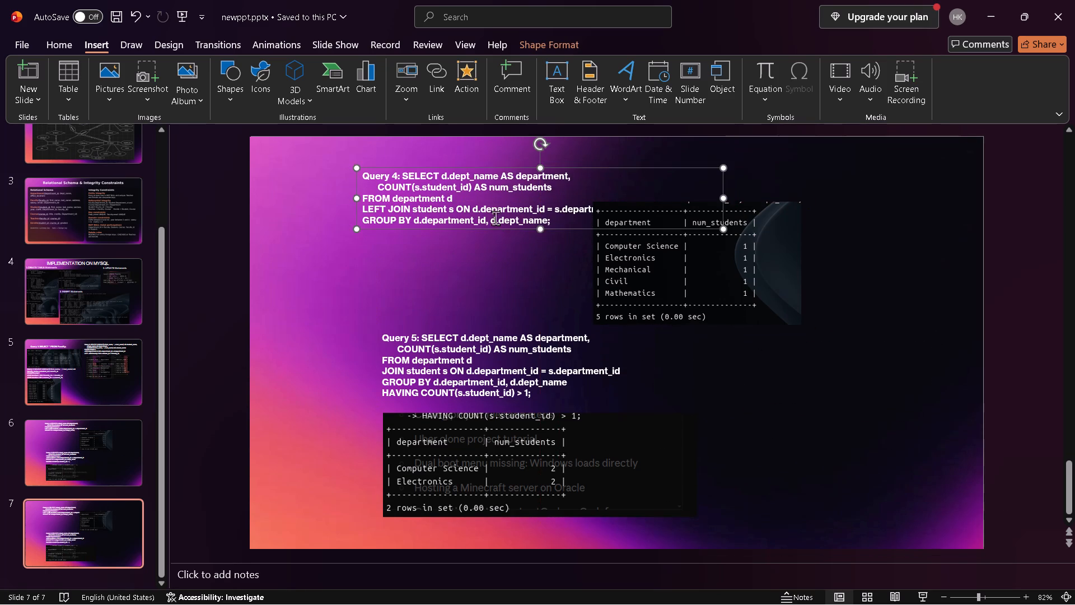
Replace the Query 4 text on slide 7 with the copied SELECT query for faculty with above-average salary, ordered by salary DESC.
drag(554, 218, 353, 160)
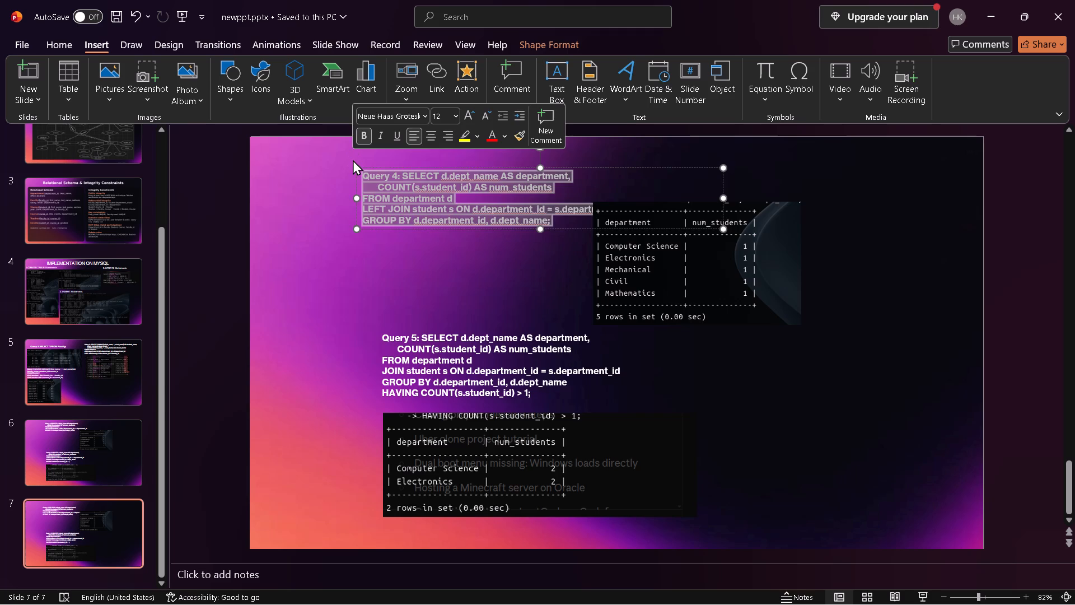
key(BackSpace)
key(ctrl+v)
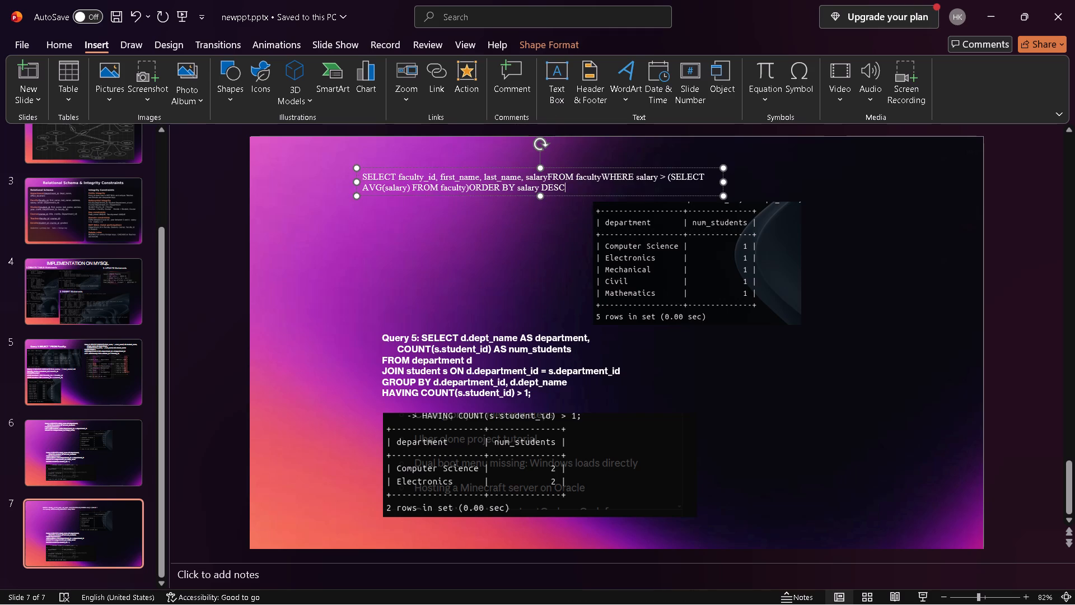
Move the faculty salary query text box into the upper-left corner of slide 7.
drag(573, 187, 561, 187)
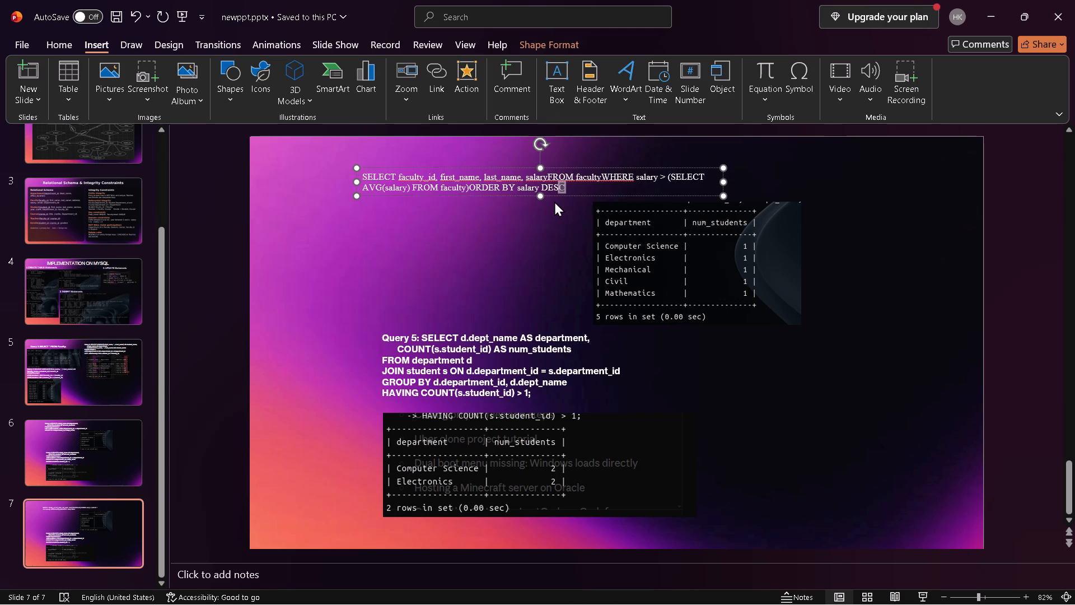
drag(554, 198, 455, 171)
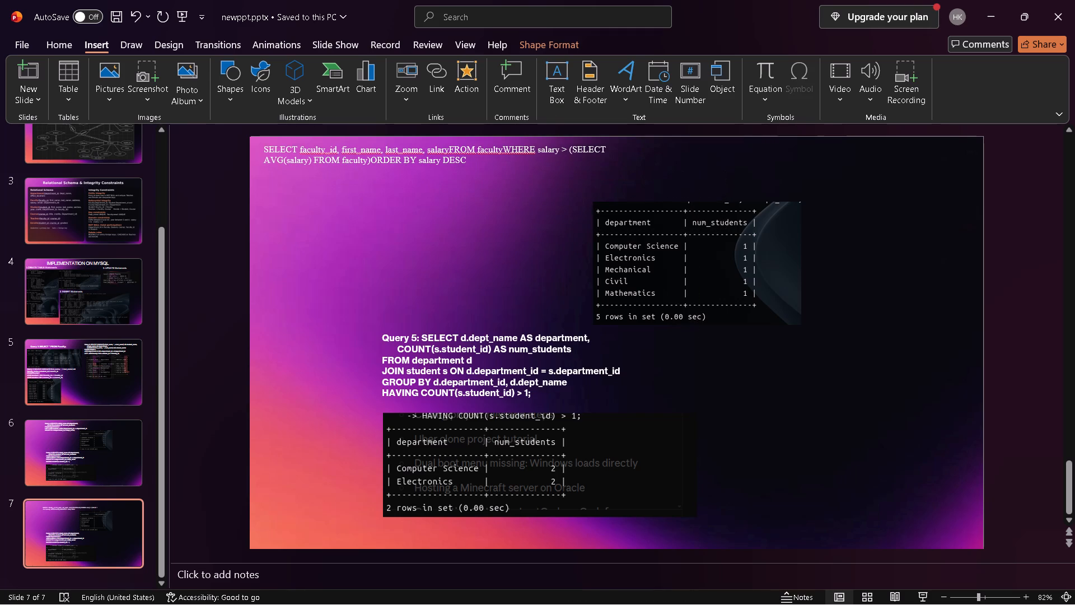
drag(455, 171, 452, 170)
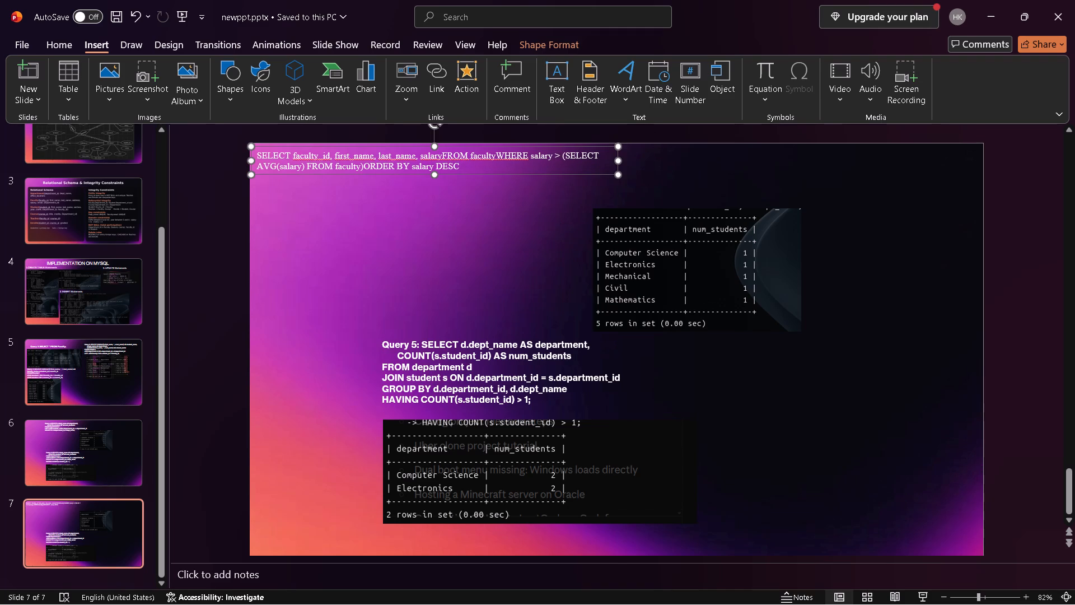
Remove the Query 4 result picture with the department and num_students table from slide 7.
click(698, 257)
right_click(698, 257)
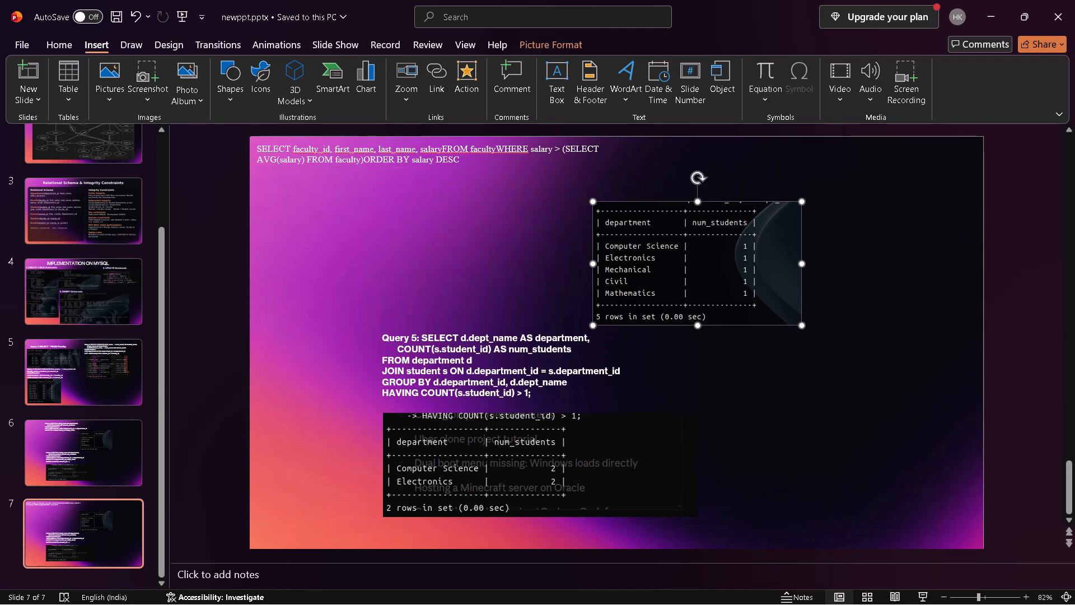
click(751, 290)
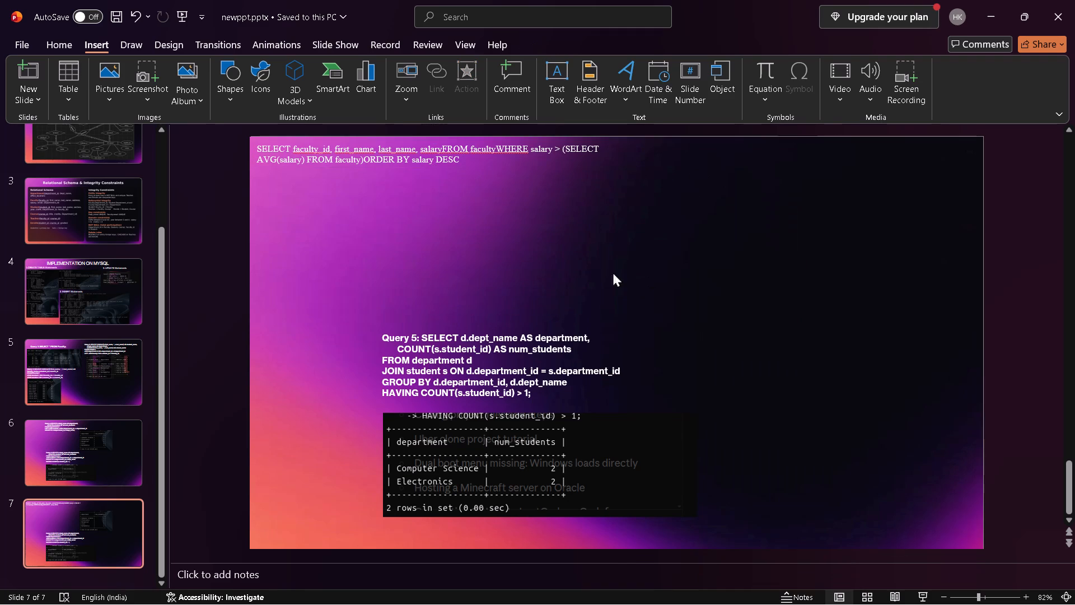
click(529, 246)
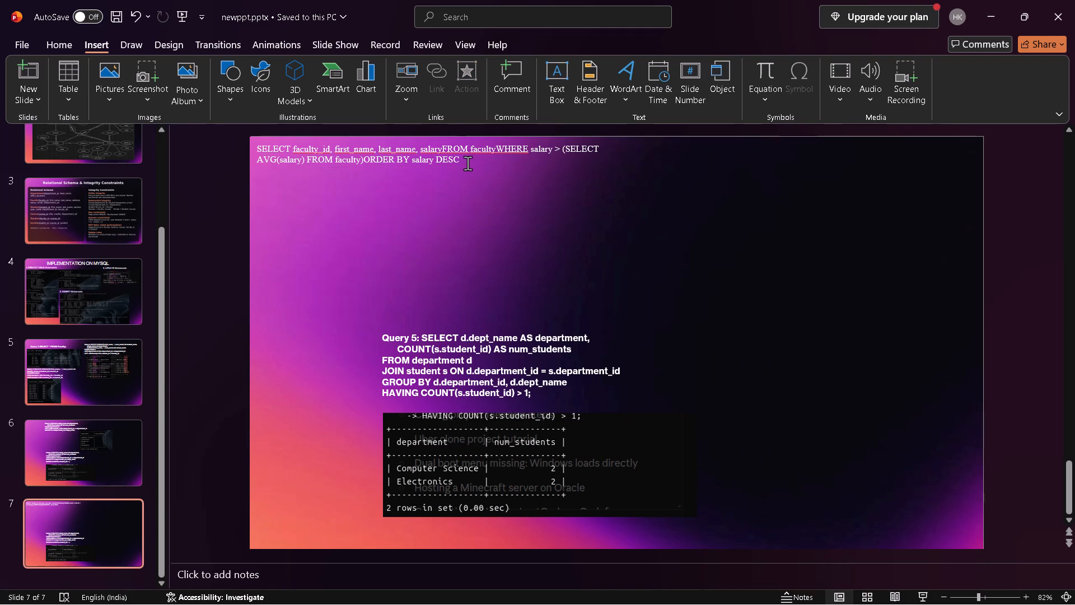
click(468, 163)
click(348, 190)
Delete all of the Query 5 text from its text box on slide 7.
drag(382, 336, 576, 403)
key(BackSpace)
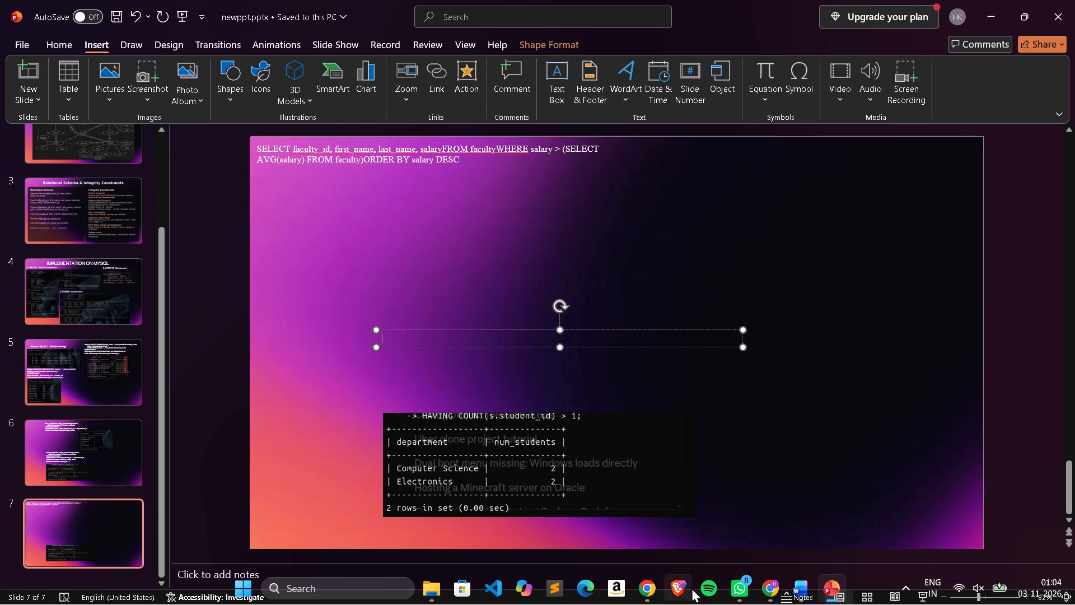
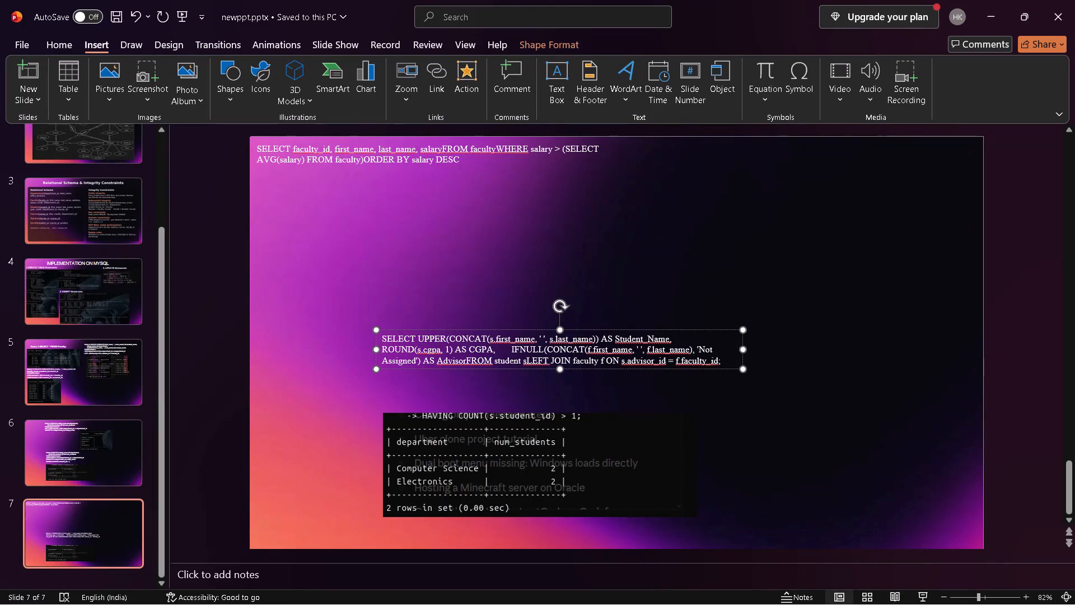
Move the student name, CGPA and advisor query text box into the upper-right corner of slide 7, level with the faculty salary query.
drag(601, 373, 846, 195)
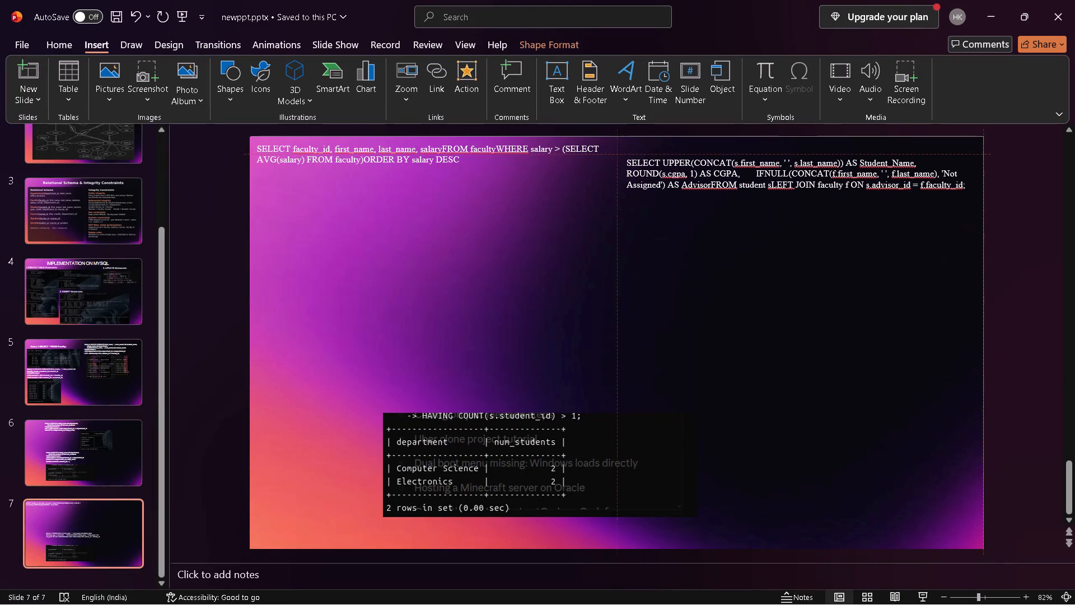
drag(846, 195, 852, 184)
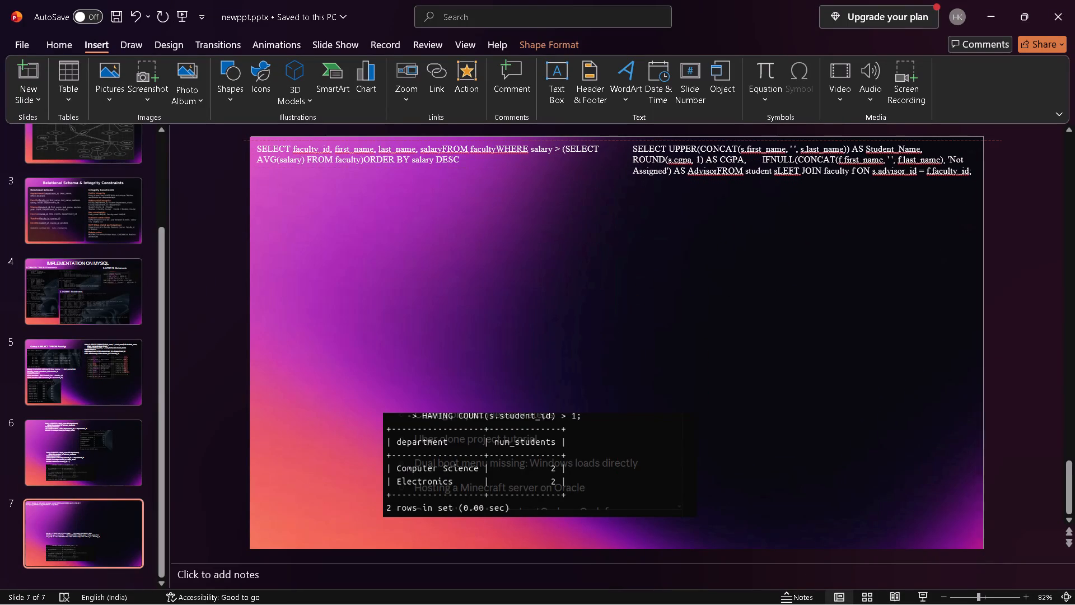
drag(852, 184, 852, 185)
click(606, 264)
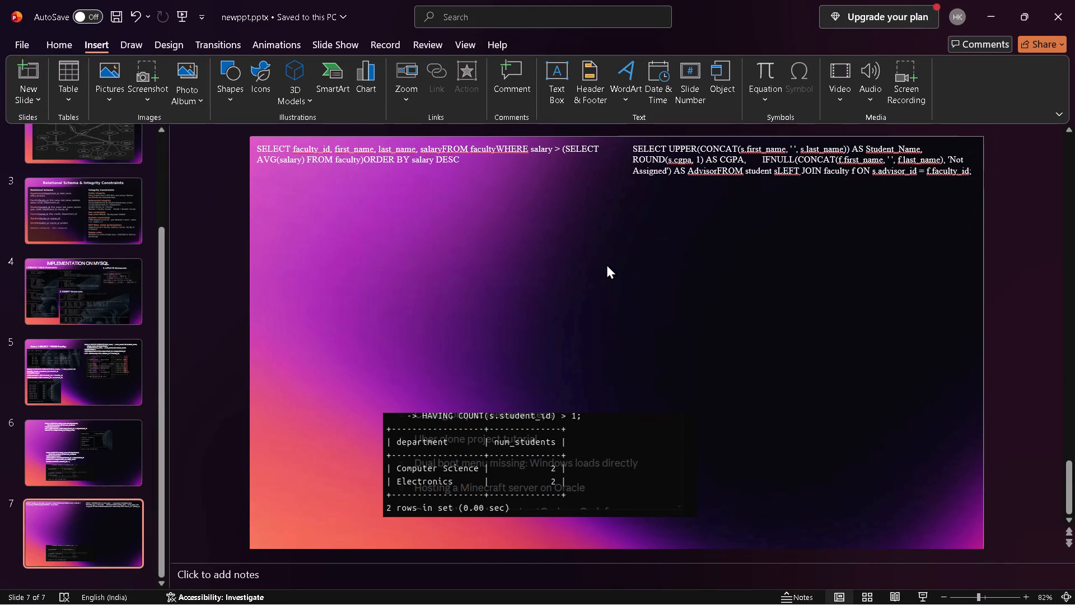
Cut the remaining result picture with the department and num_students table from slide 7.
click(539, 443)
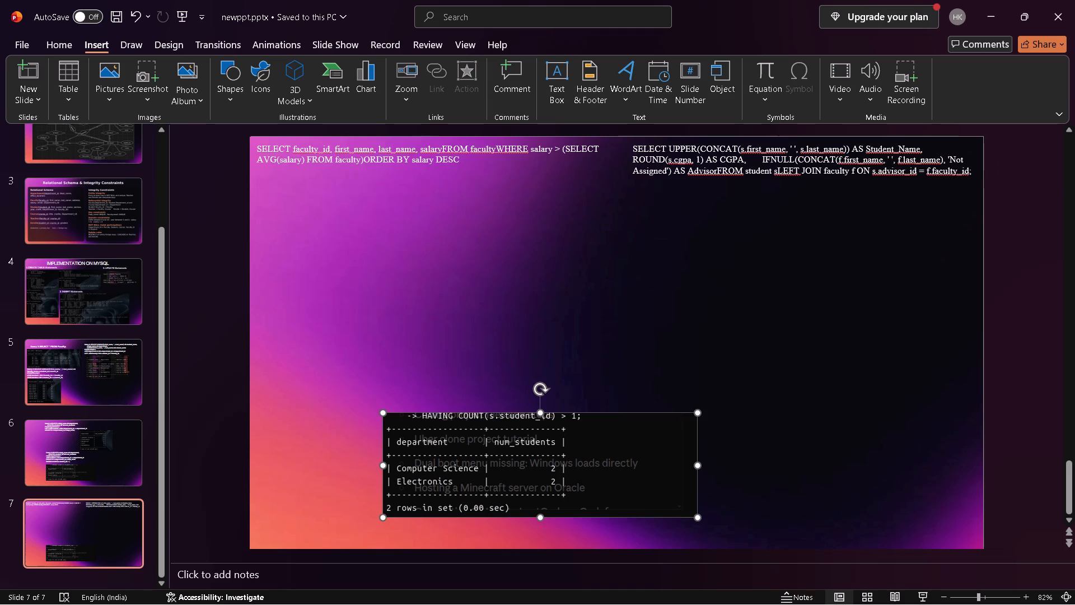
right_click(539, 443)
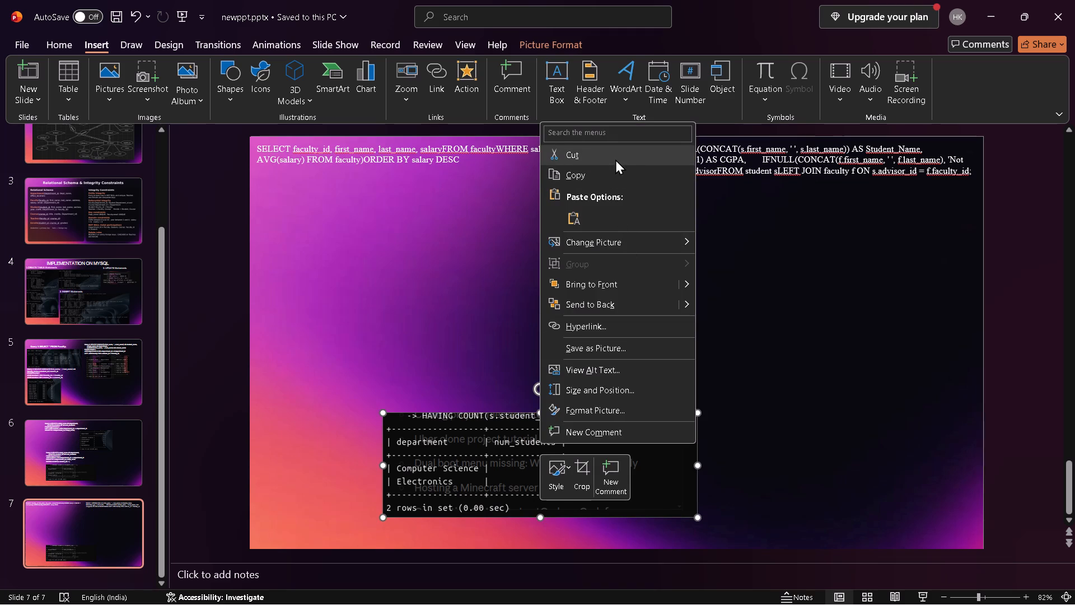
click(615, 159)
click(353, 251)
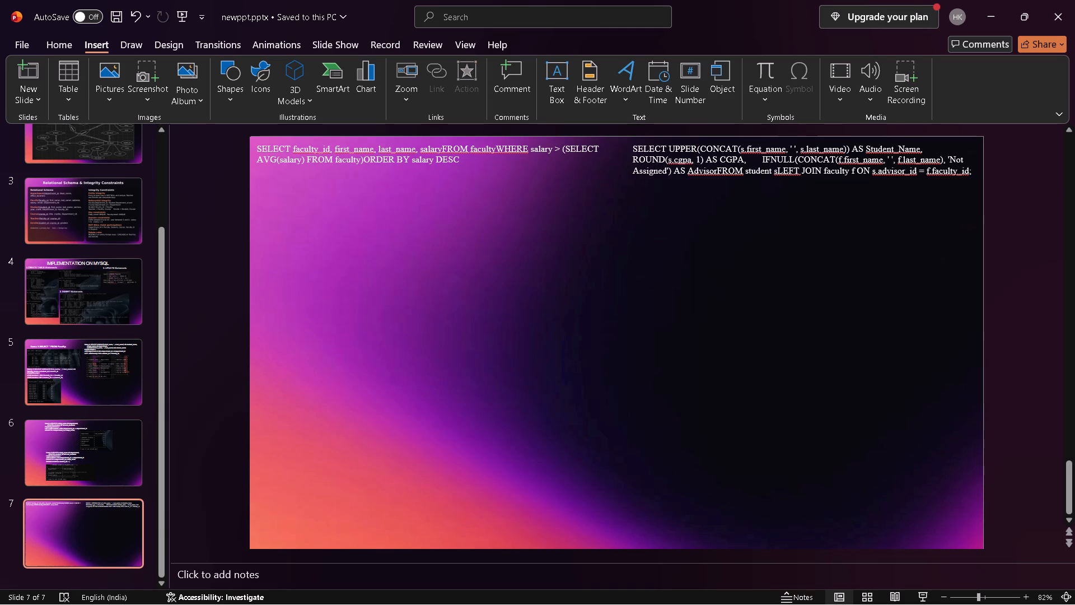
click(433, 252)
Start a new text box in the empty area below the faculty salary query on slide 7.
double_click(480, 323)
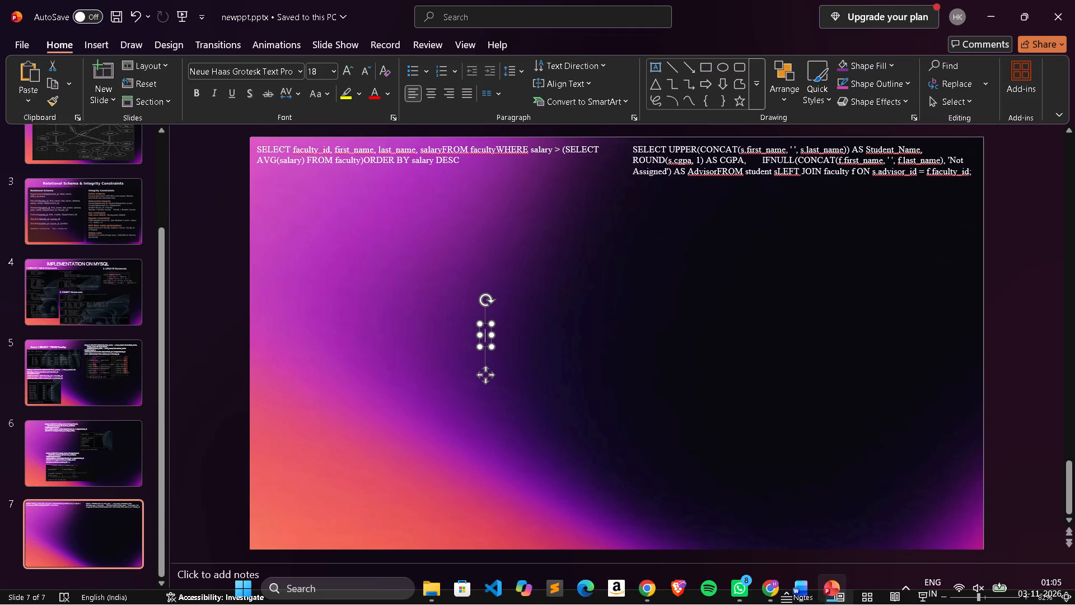
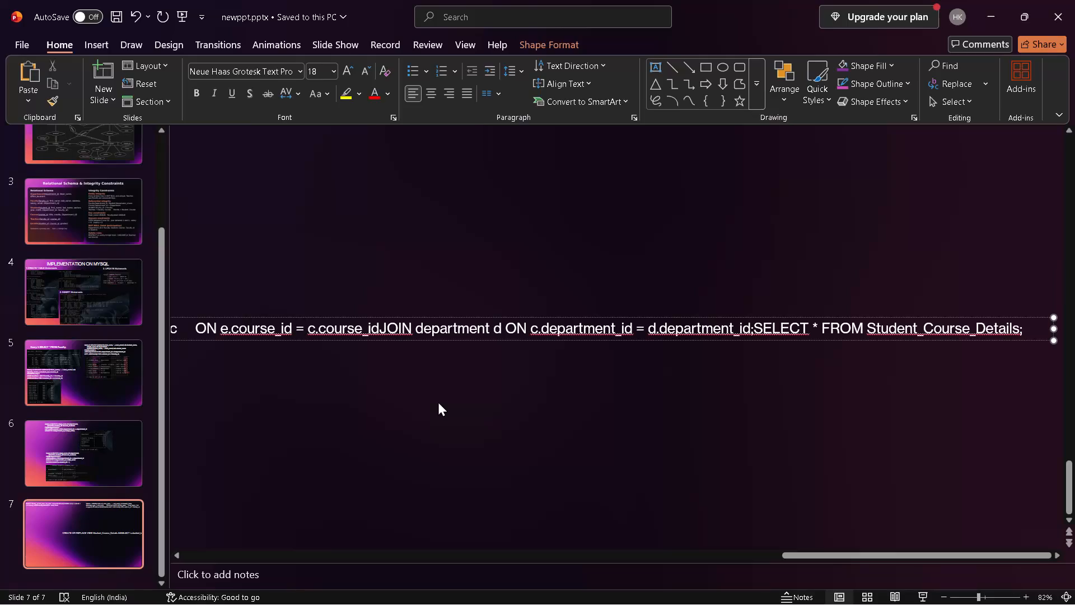
Set the font size to 8 for the word department in c.department_id within the Student_Course_Details view query on slide 7.
click(611, 325)
click(335, 69)
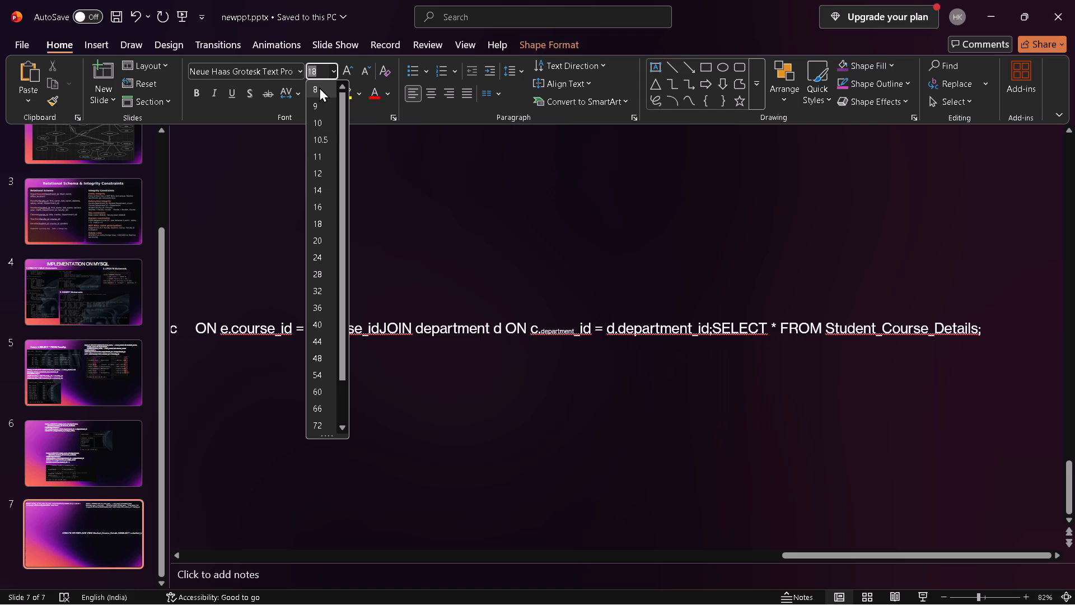
click(319, 87)
Start breaking the single-line Student_Course_Details query onto a new line near its CREATE OR REPLACE VIEW clause.
ctrl+scroll(421, 304, down, 1)
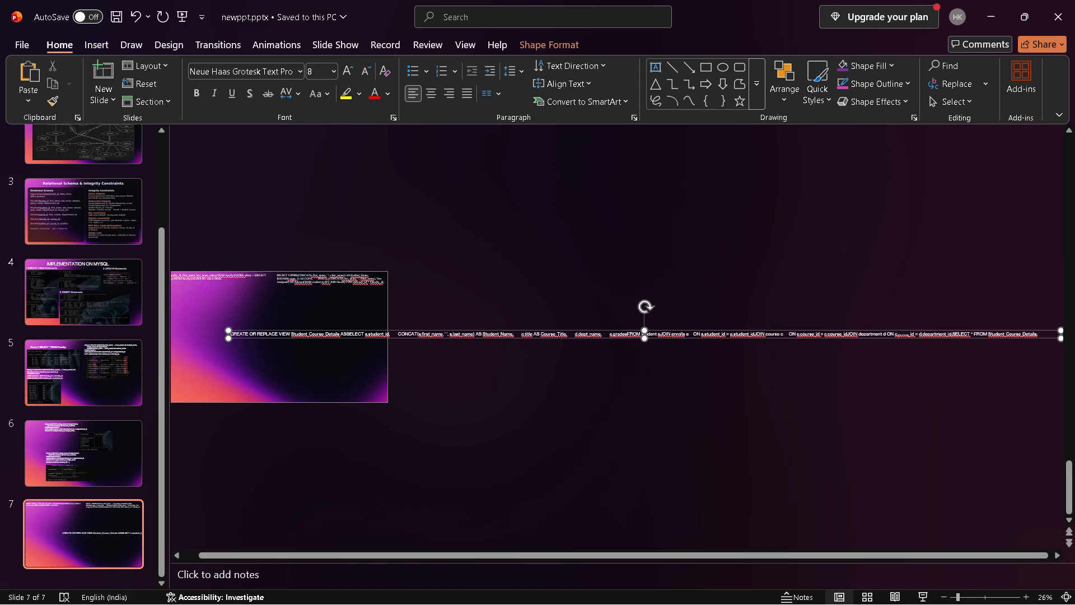
click(288, 331)
key(Return)
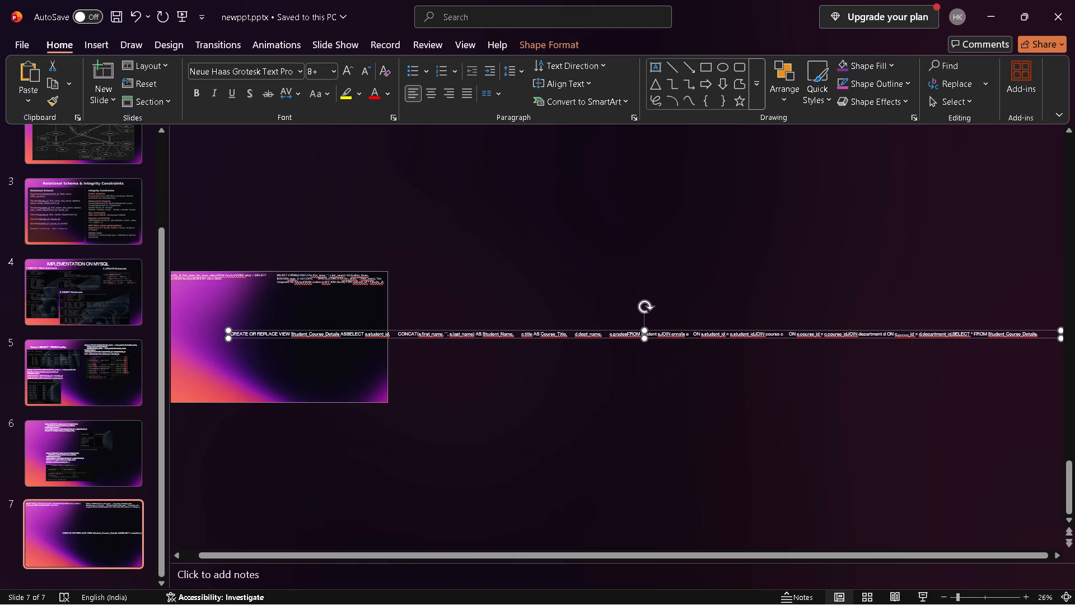
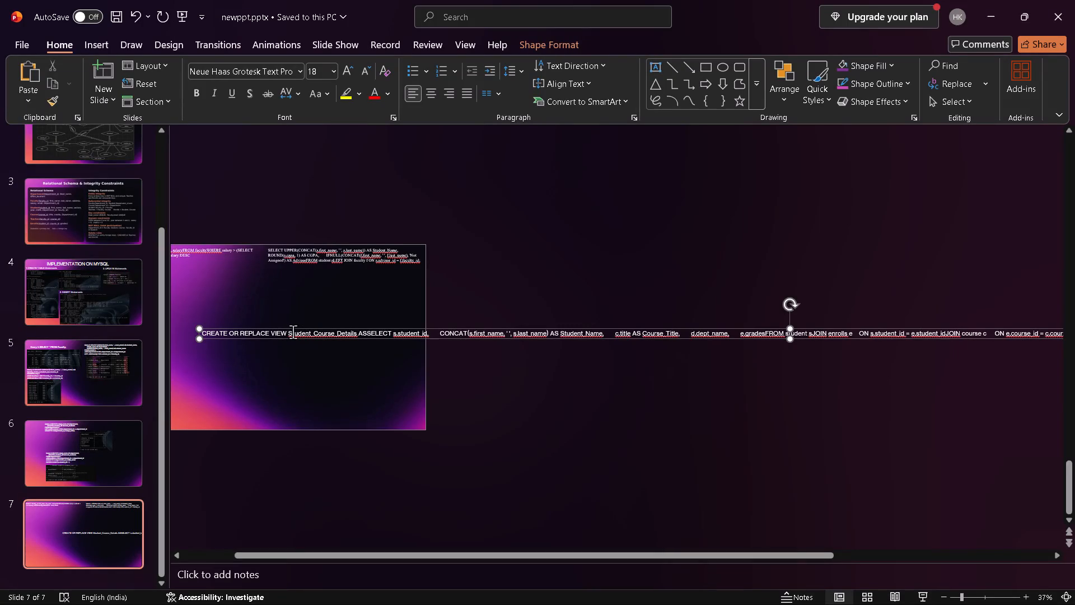
Place the insertion point directly before Student_Course_Details in the CREATE OR REPLACE VIEW query on slide 7.
click(293, 332)
click(287, 331)
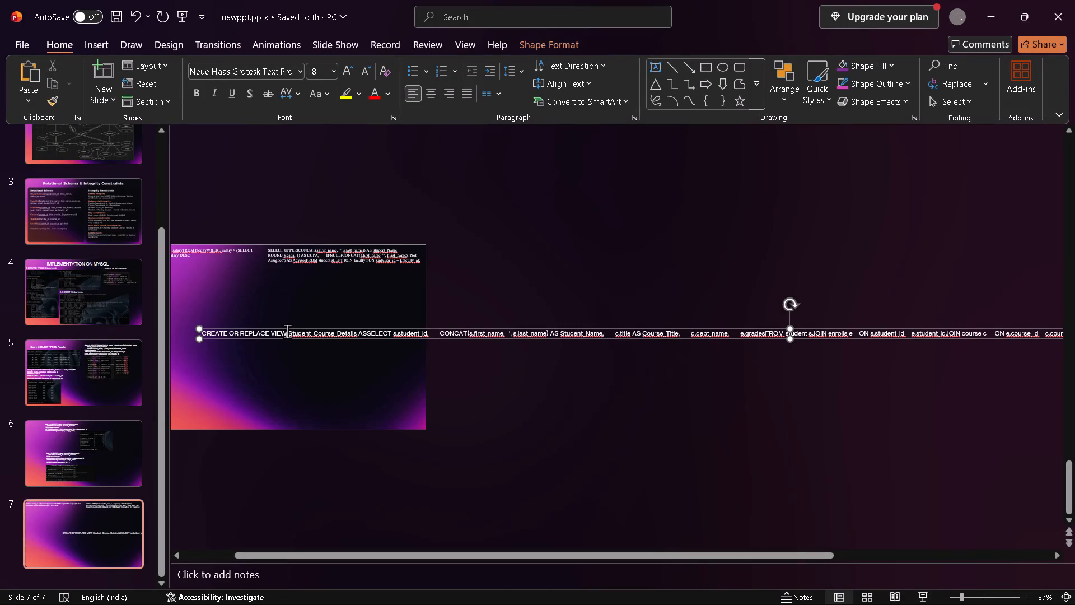
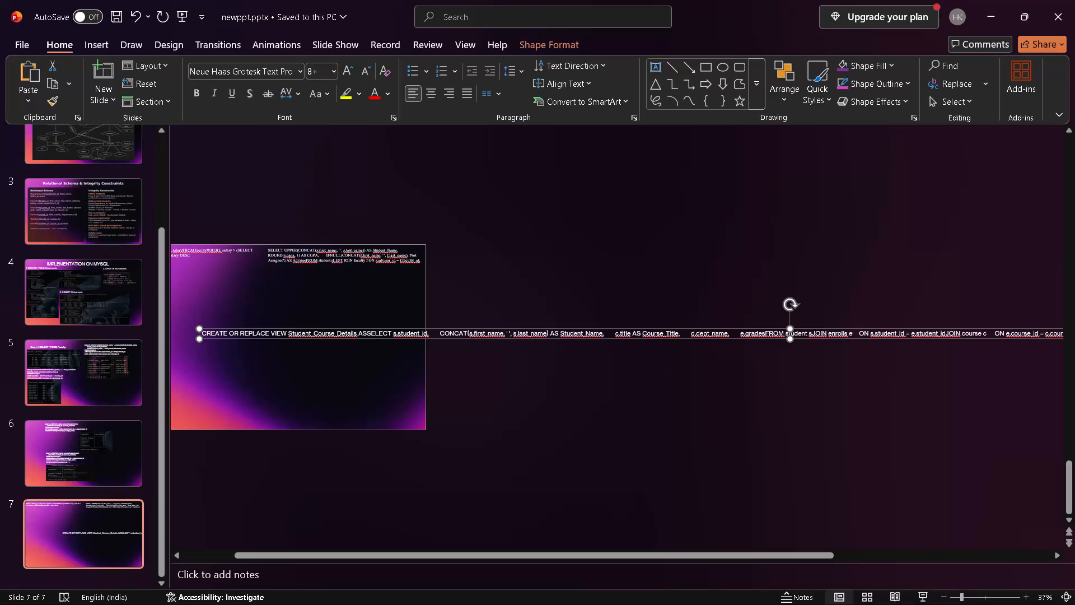
Start a new line at SELECT s.student_id, directly after AS in the CREATE OR REPLACE VIEW query on slide 7.
click(382, 333)
key(Left)
key(Left)
key(Left)
key(Left)
key(Return)
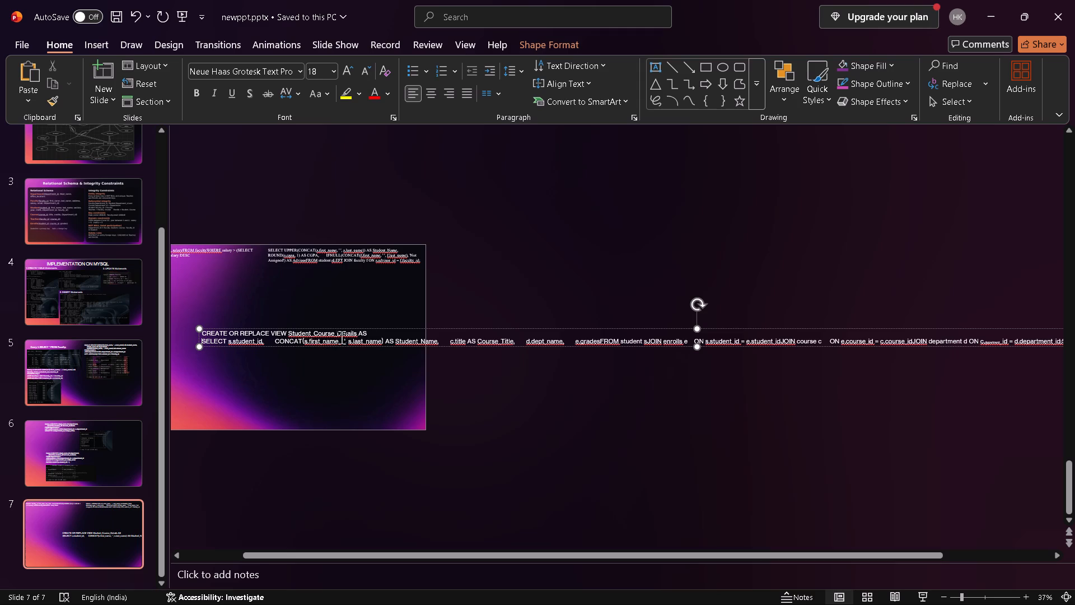
Break the view query before CONCAT and before AS Student_Name, trimming the extra spaces in front of CONCAT.
click(272, 339)
key(Return)
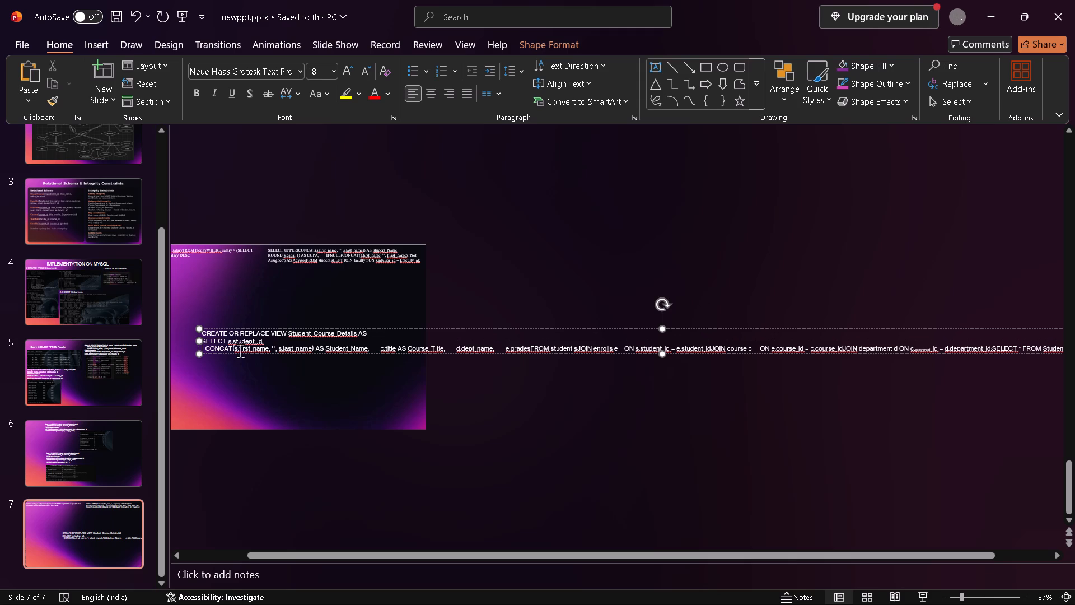
key(Right)
key(BackSpace)
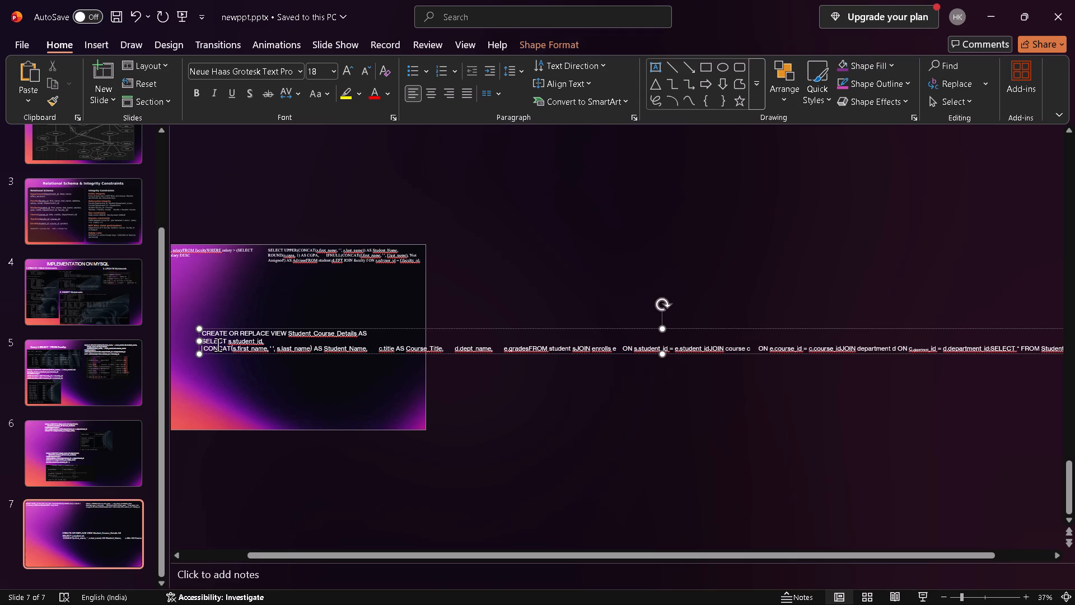
key(BackSpace)
key(Return)
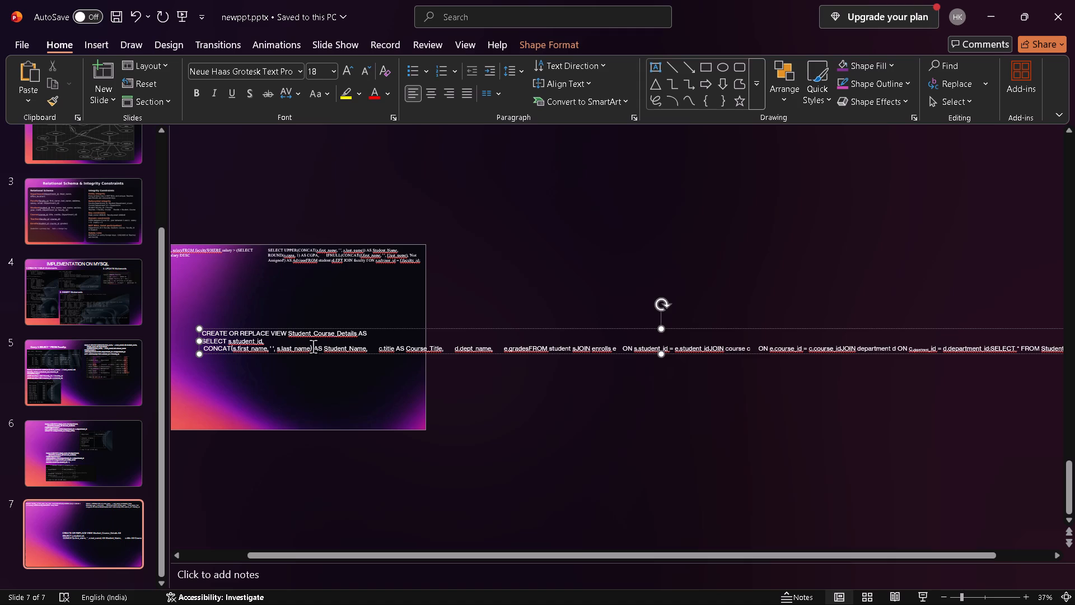
click(313, 346)
key(Return)
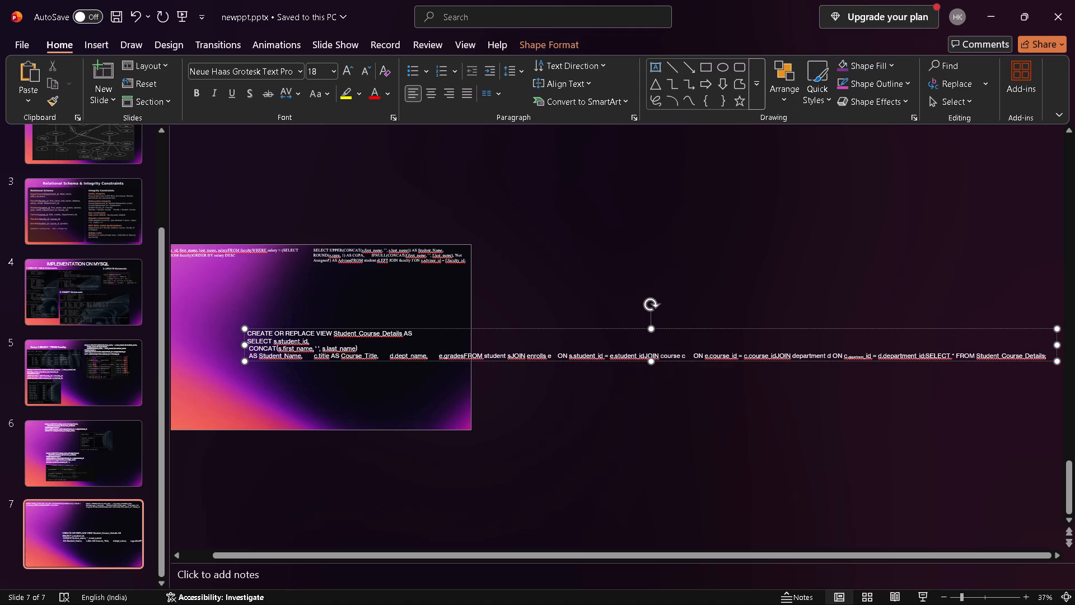
Put c.title AS Course_Title on its own line, deleting the extra spaces before it.
click(312, 356)
key(BackSpace)
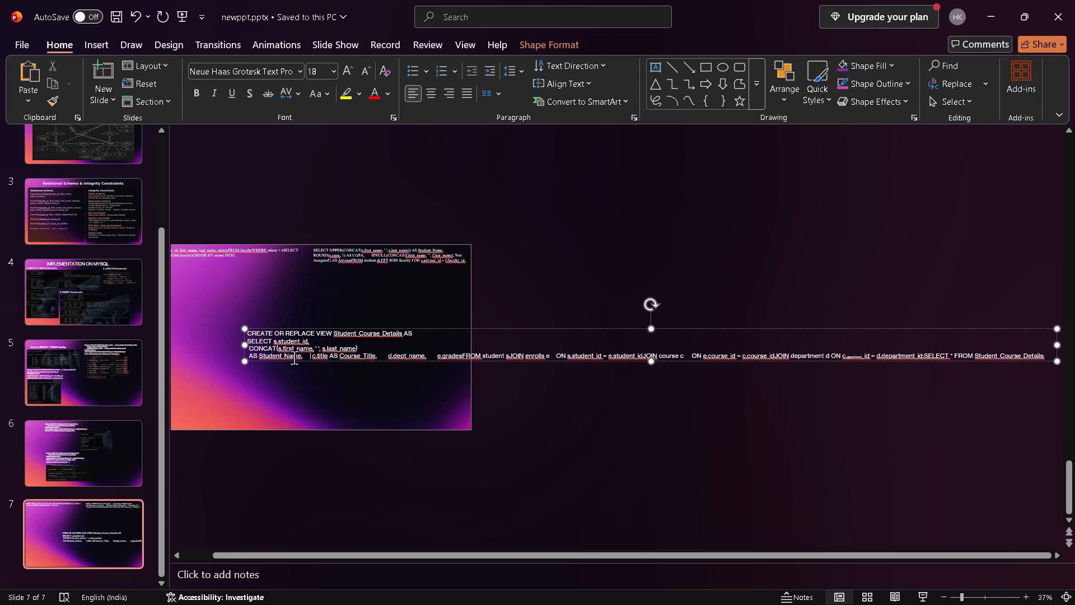
key(BackSpace)
key(BackSpace)
key(BackSpace)
key(BackSpace)
key(BackSpace)
key(Return)
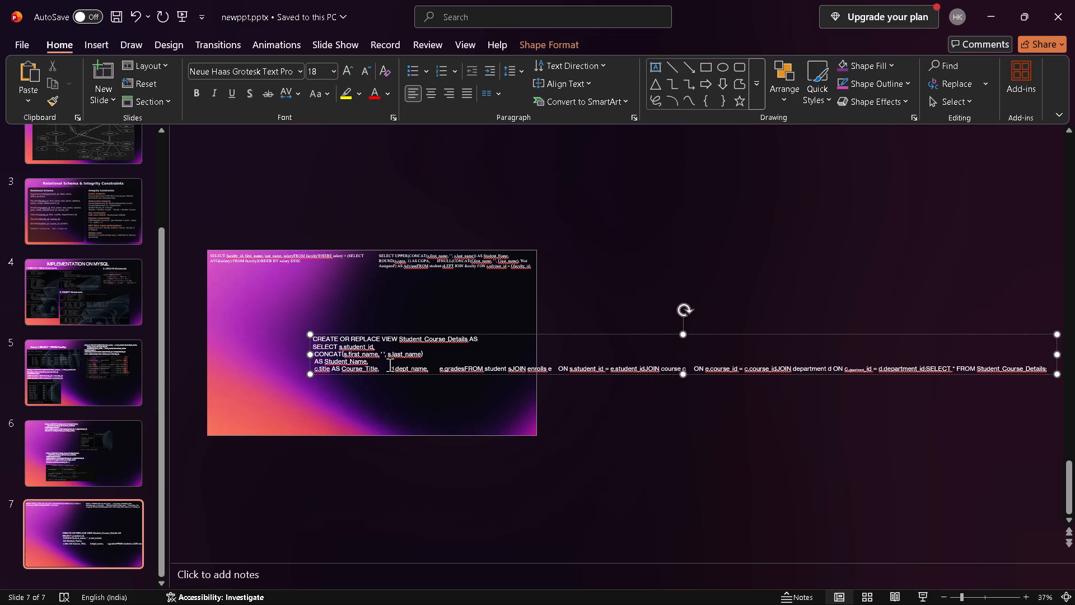
key(Return)
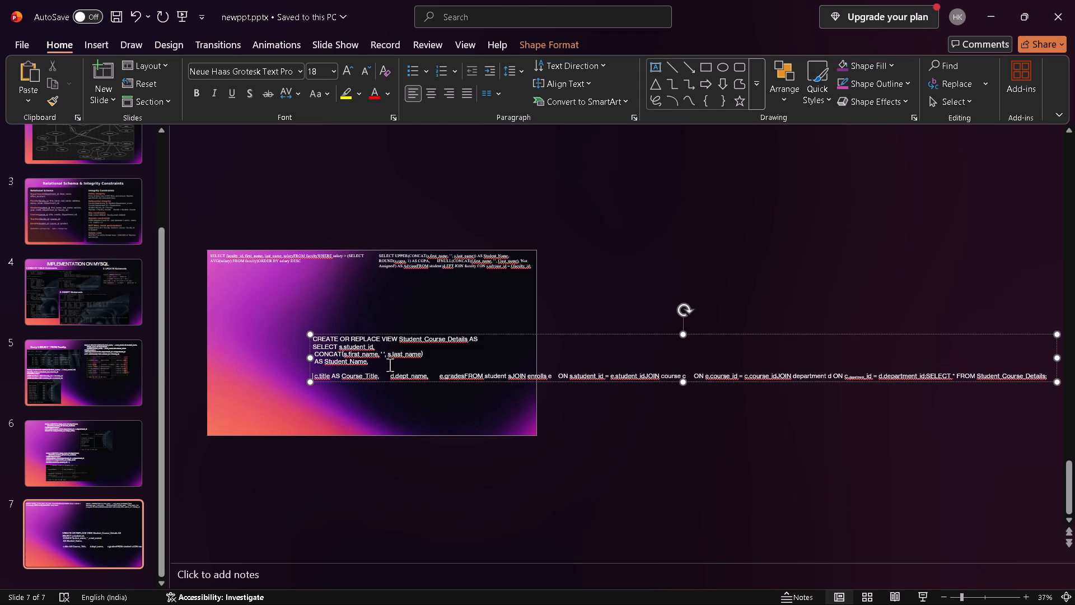
key(BackSpace)
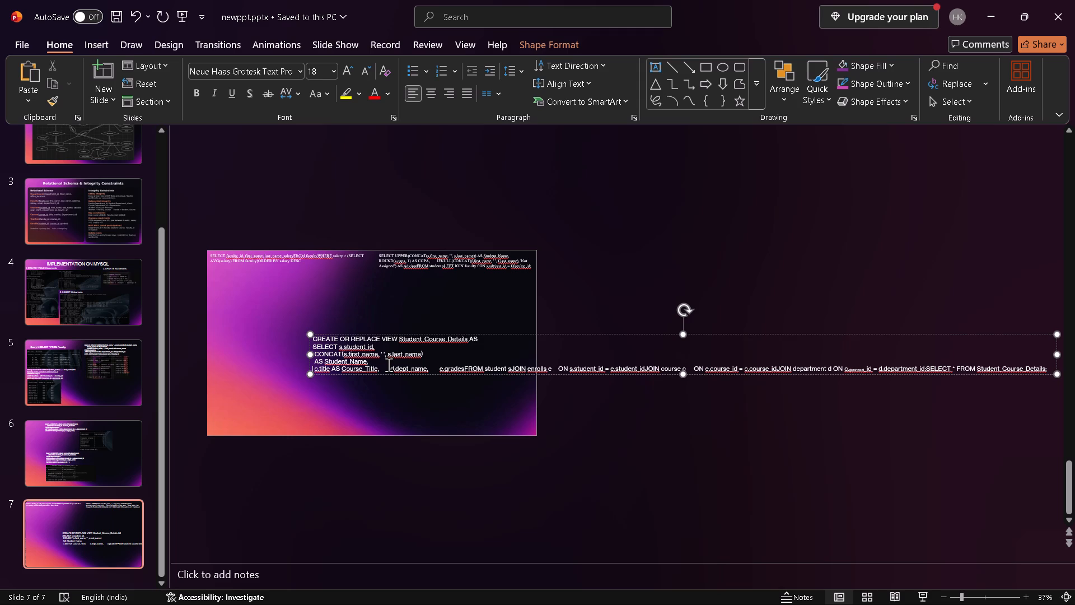
Insert a line break after Course_Title, so that d.dept_name starts on a new line.
key(Right)
key(Right)
key(Right)
key(Right)
key(Right)
key(Right)
key(Right)
key(Right)
key(Right)
key(Right)
key(Right)
key(Right)
key(Right)
key(Right)
key(Right)
key(Right)
key(Right)
key(Right)
key(Right)
key(Right)
key(Right)
key(Return)
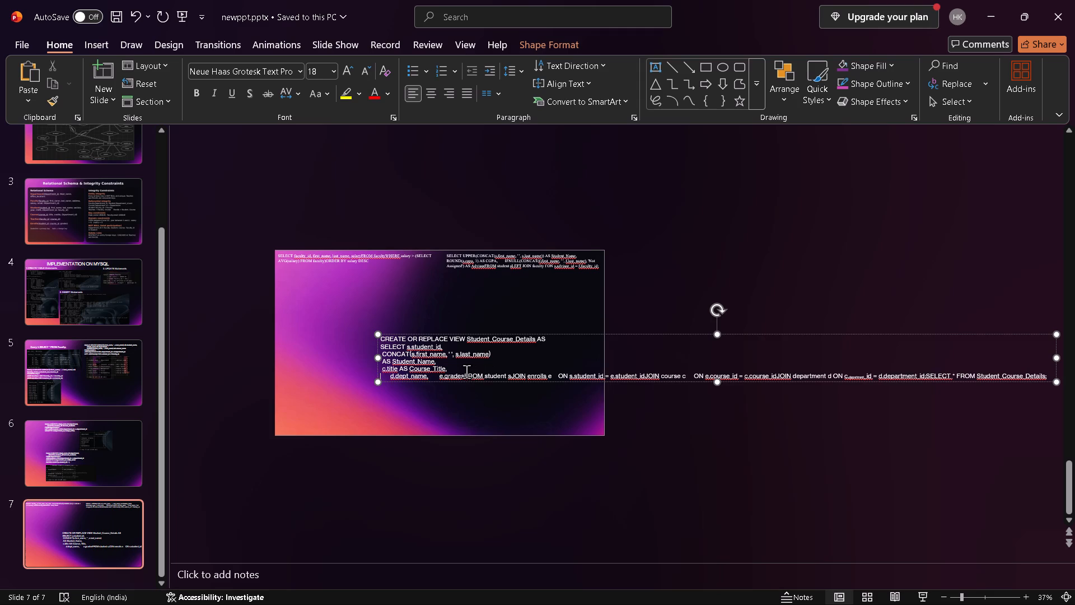
Insert a line break after e.grades, so that FROM student starts on a new line.
click(465, 371)
click(465, 371)
key(Down)
key(Right)
key(Right)
key(Right)
key(Right)
key(Right)
key(Return)
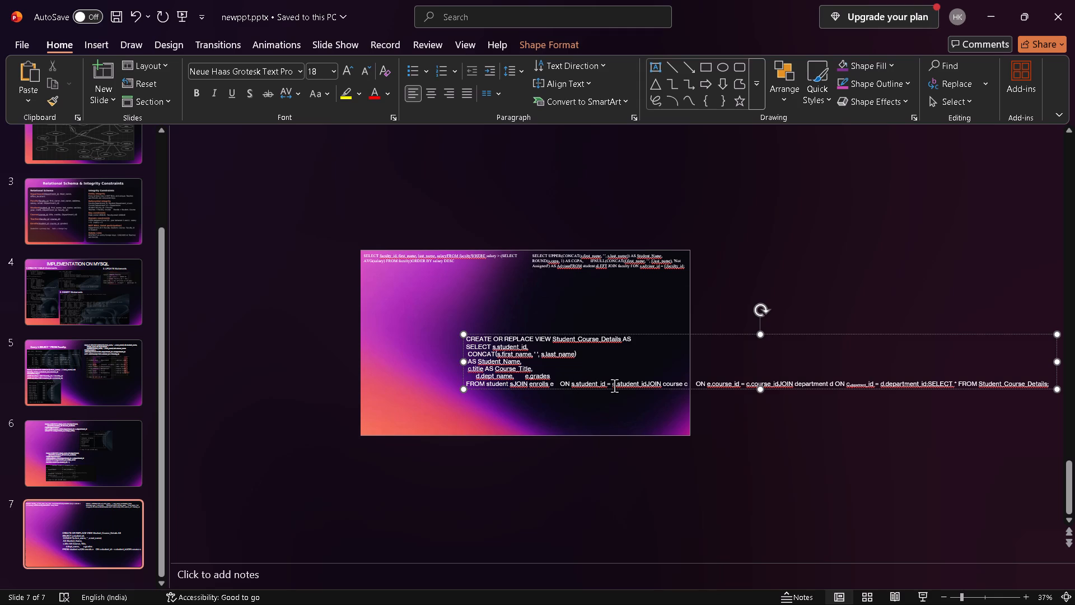
Put the JOIN course and JOIN department clauses of the view query on separate lines.
click(647, 377)
click(646, 381)
key(Return)
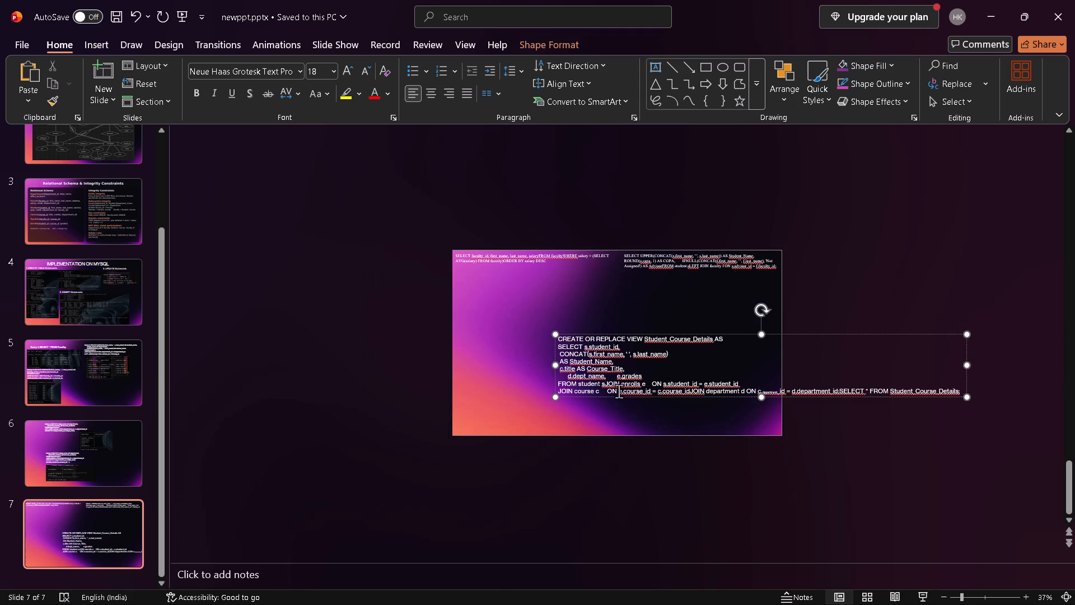
click(691, 390)
key(Left)
key(Return)
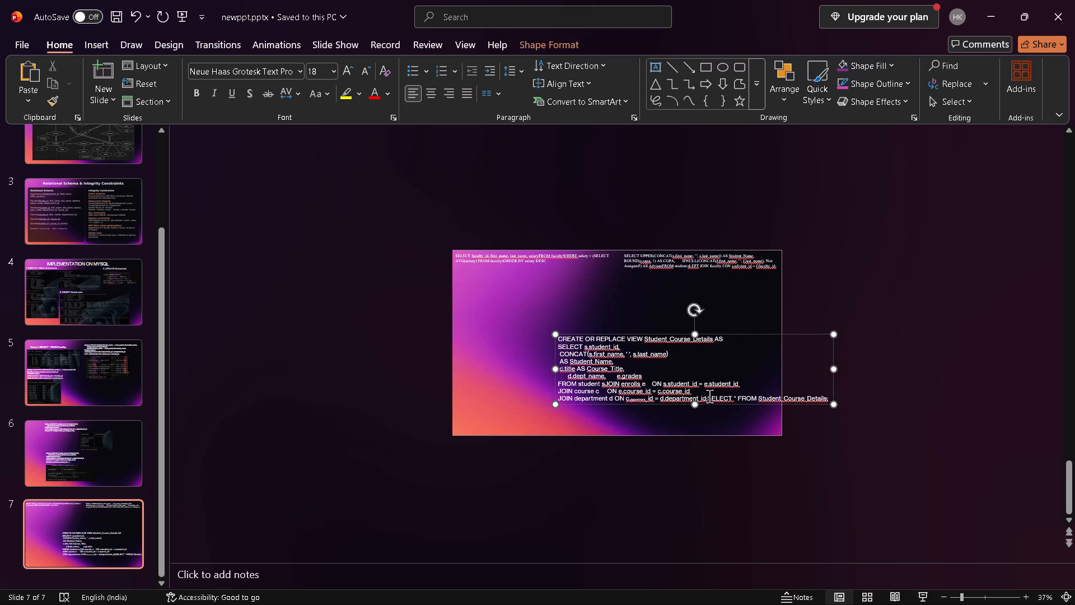
Put the closing SELECT * FROM Student_Course_Details statement on its own line.
click(705, 395)
key(Right)
key(Return)
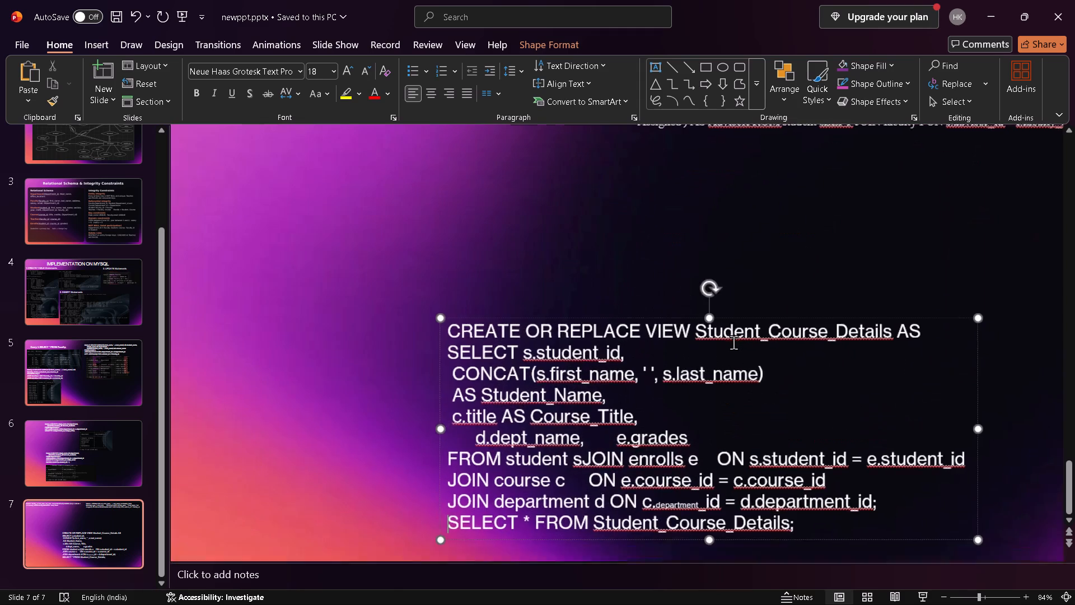
Set the font size of the entire Student_Course_Details view query to 8.
click(794, 380)
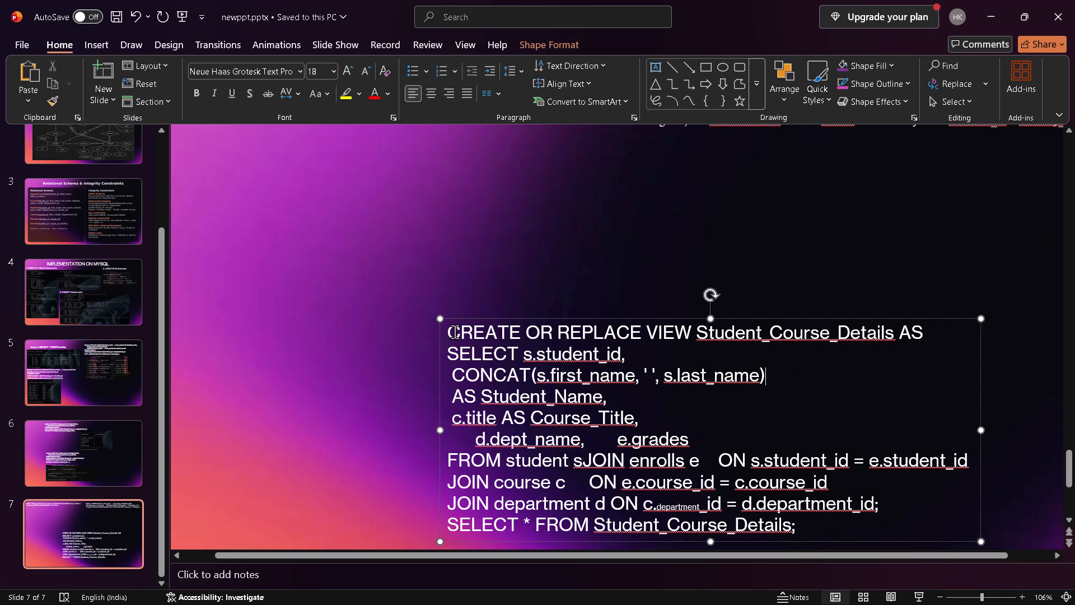
drag(450, 331, 798, 522)
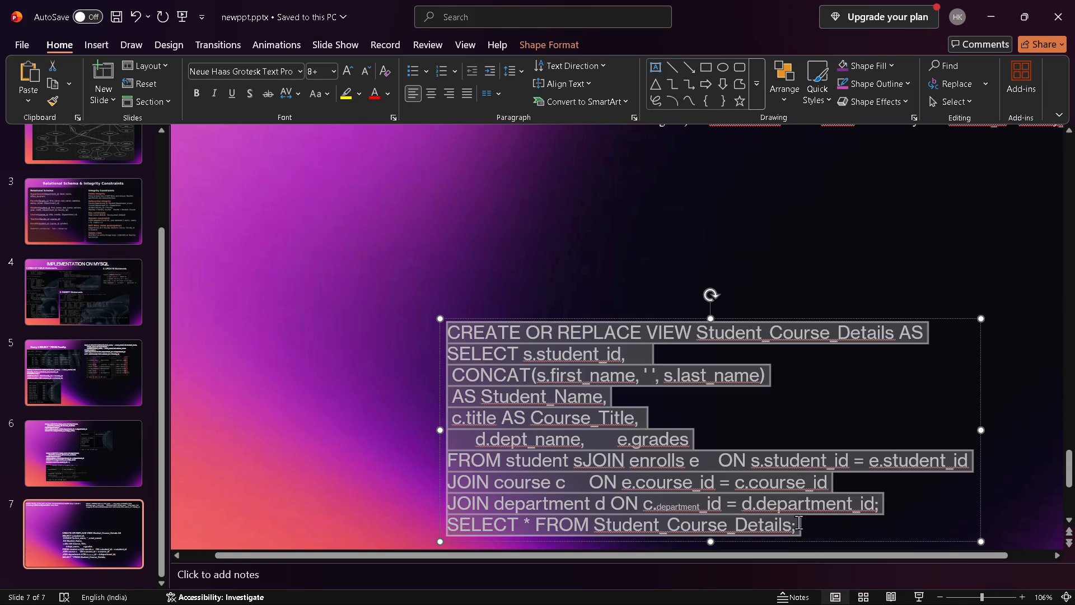
drag(798, 522, 800, 522)
click(336, 70)
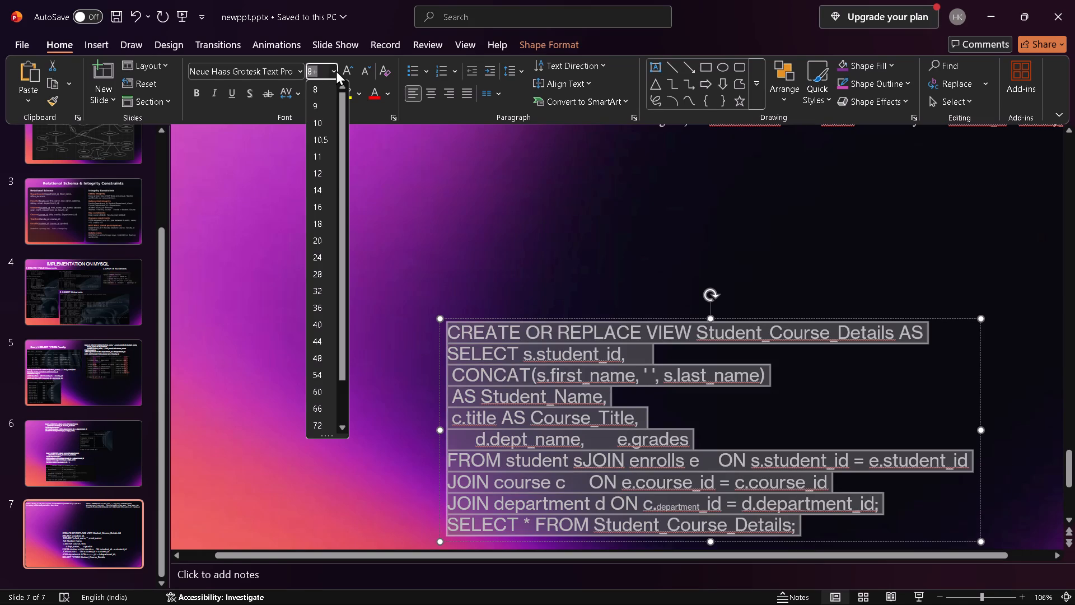
scroll(330, 99, up, 2)
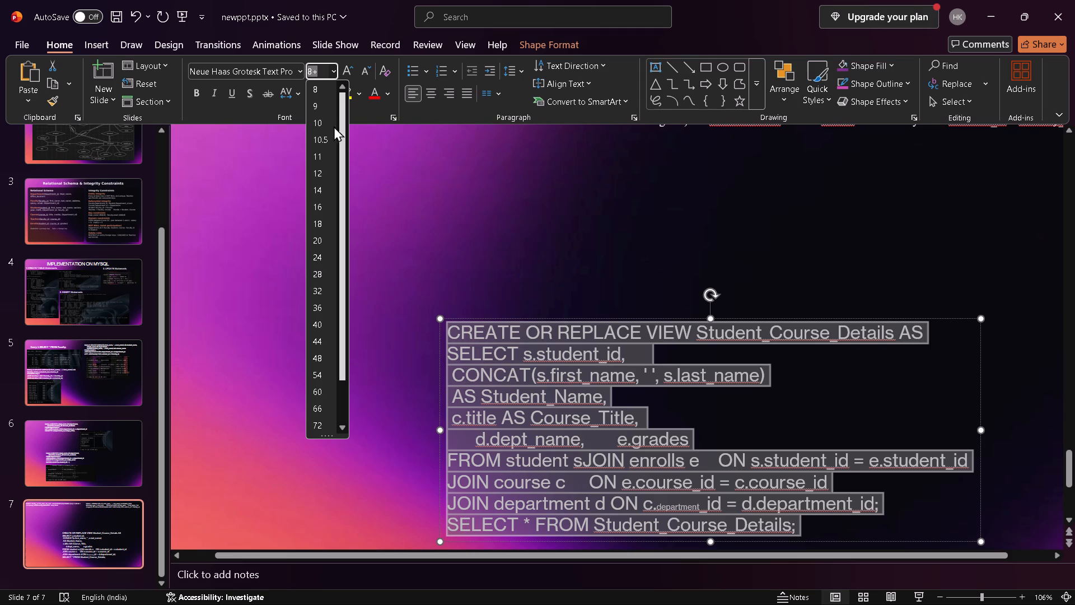
click(315, 89)
click(500, 226)
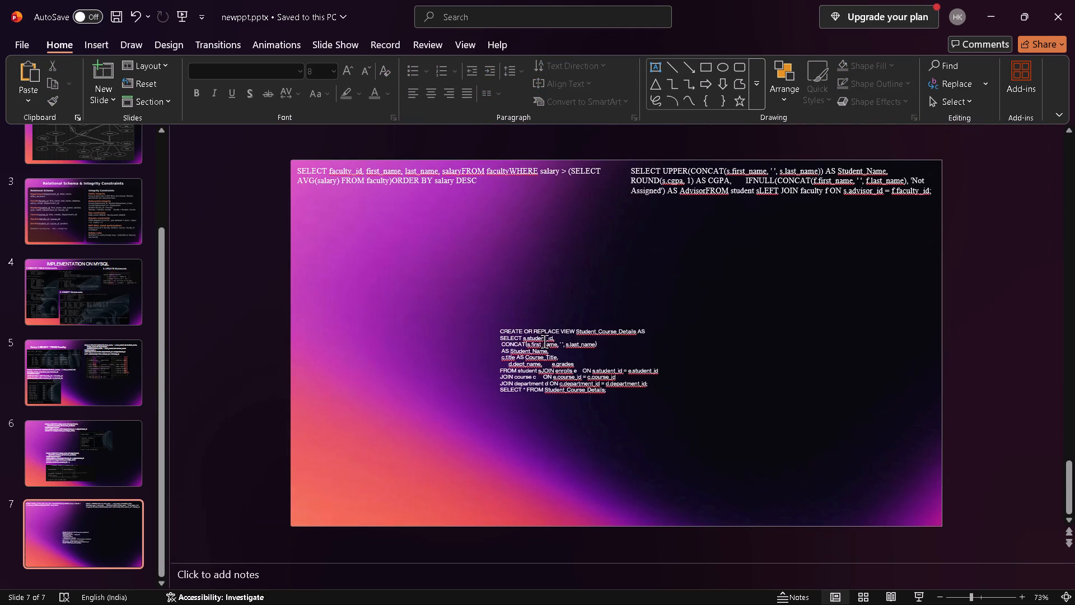
Move the view query text box to the right side of slide 7, below the SELECT UPPER query.
drag(572, 394, 760, 334)
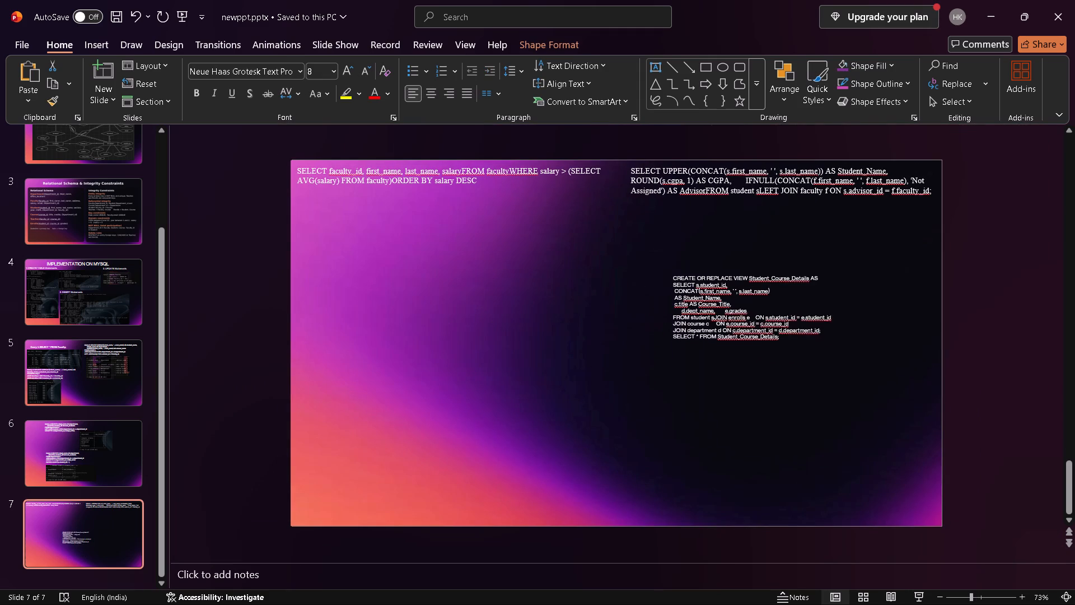
drag(760, 334, 831, 357)
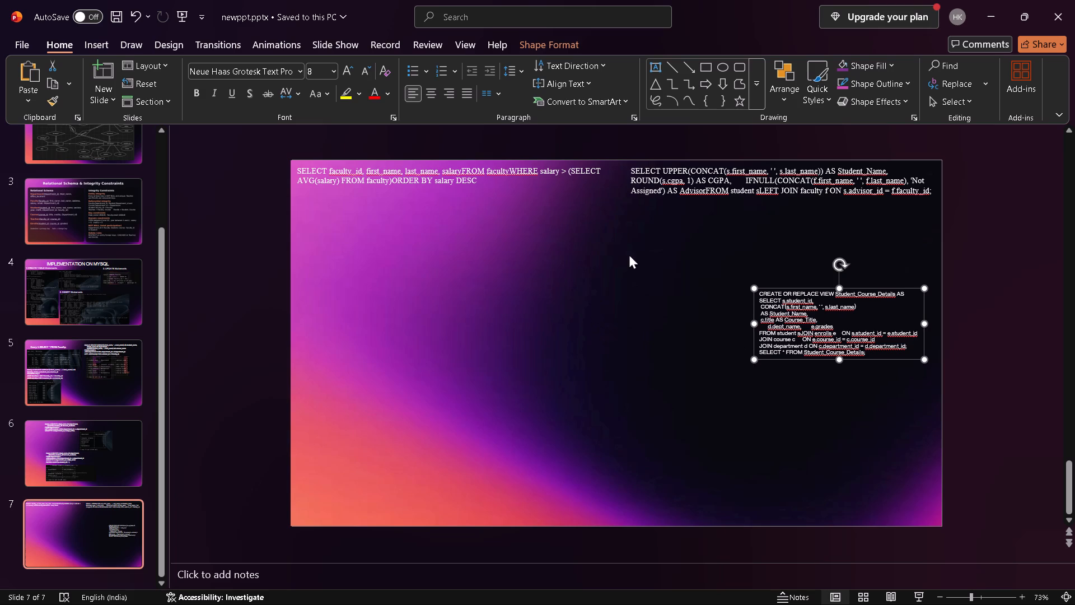
click(705, 313)
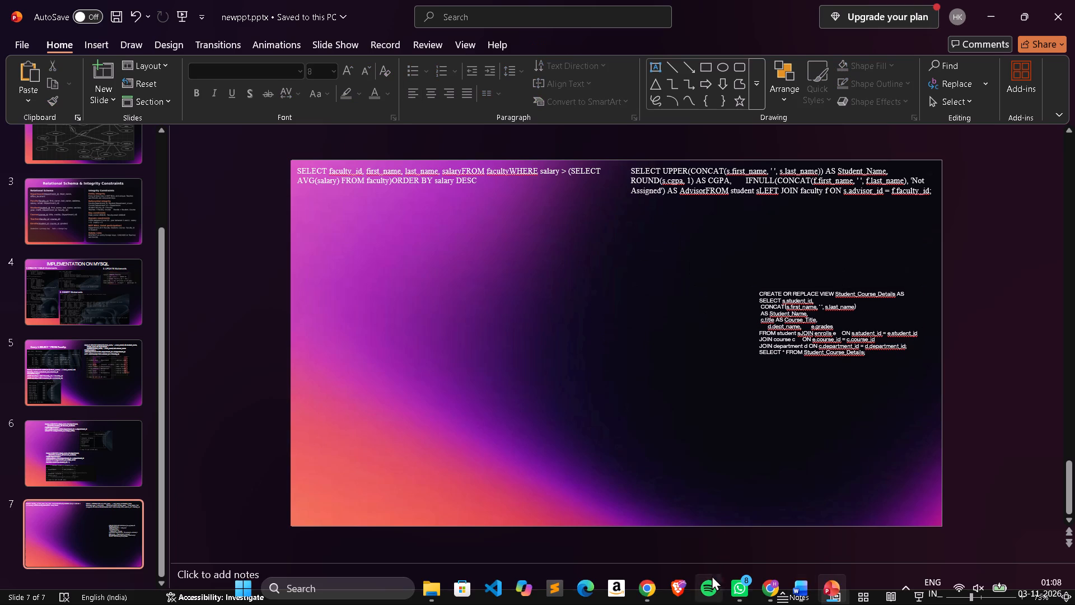
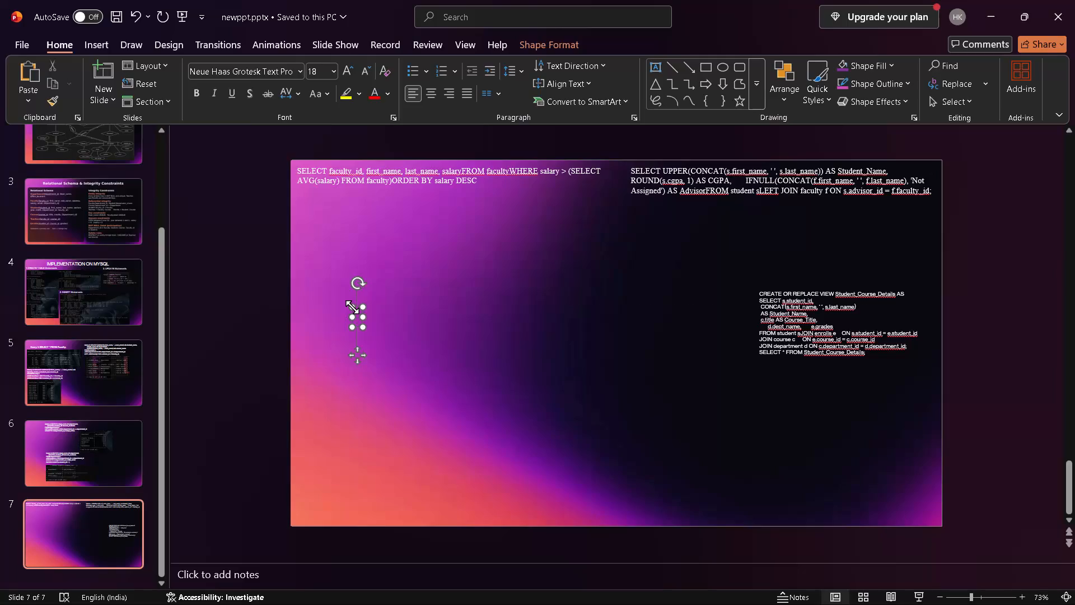
Paste the CREATE INDEX idx_student_advisor query, including SHOW INDEX FROM student, into the empty text box on slide 7.
key(ctrl+v)
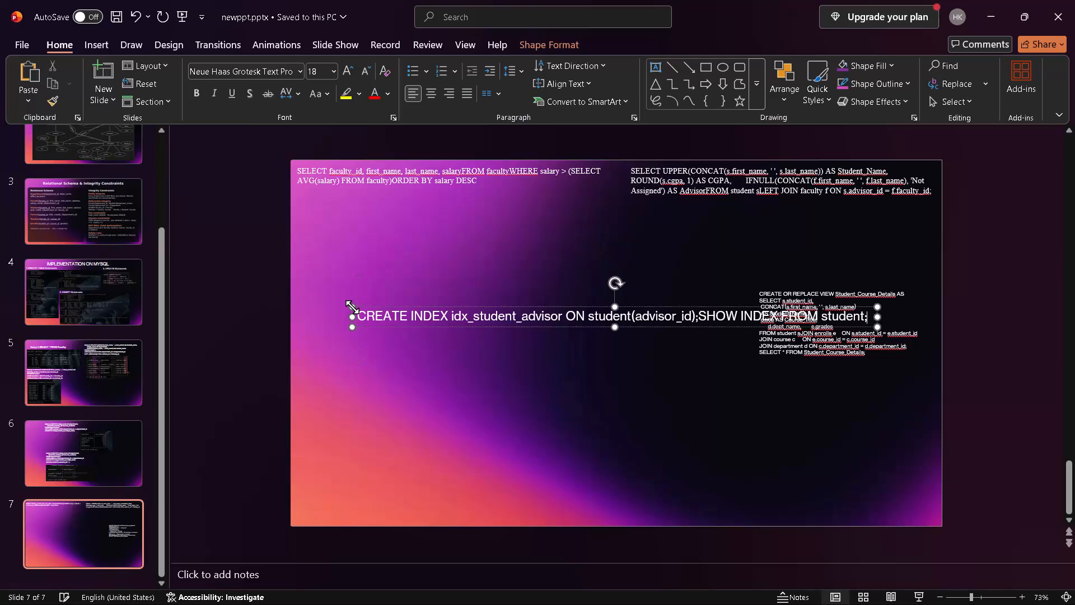
Set the font size of the entire CREATE INDEX query to 10.
click(333, 71)
click(321, 99)
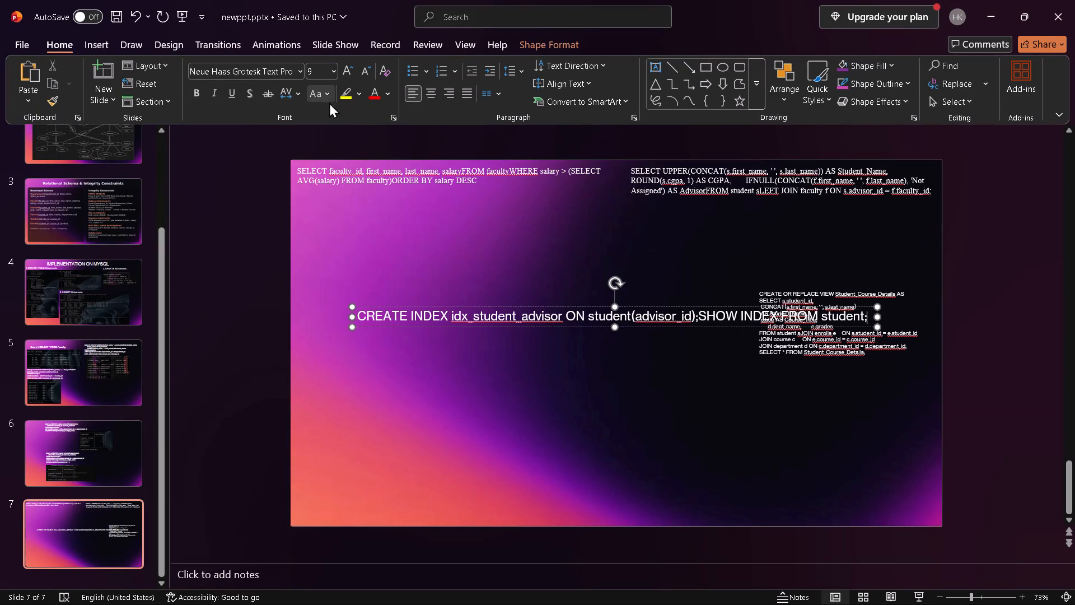
drag(869, 318, 536, 312)
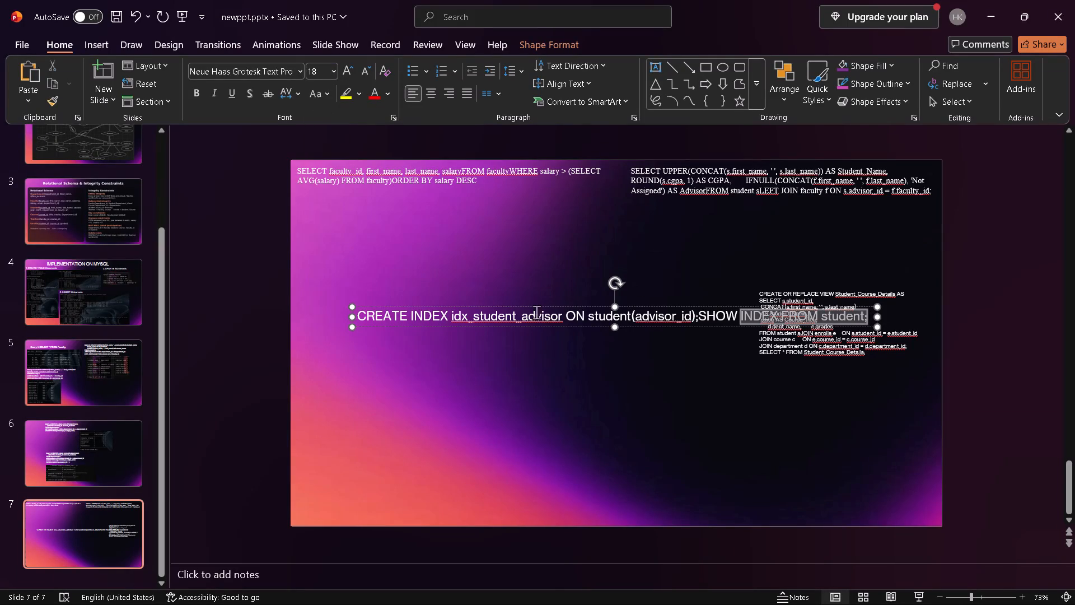
drag(536, 312, 360, 306)
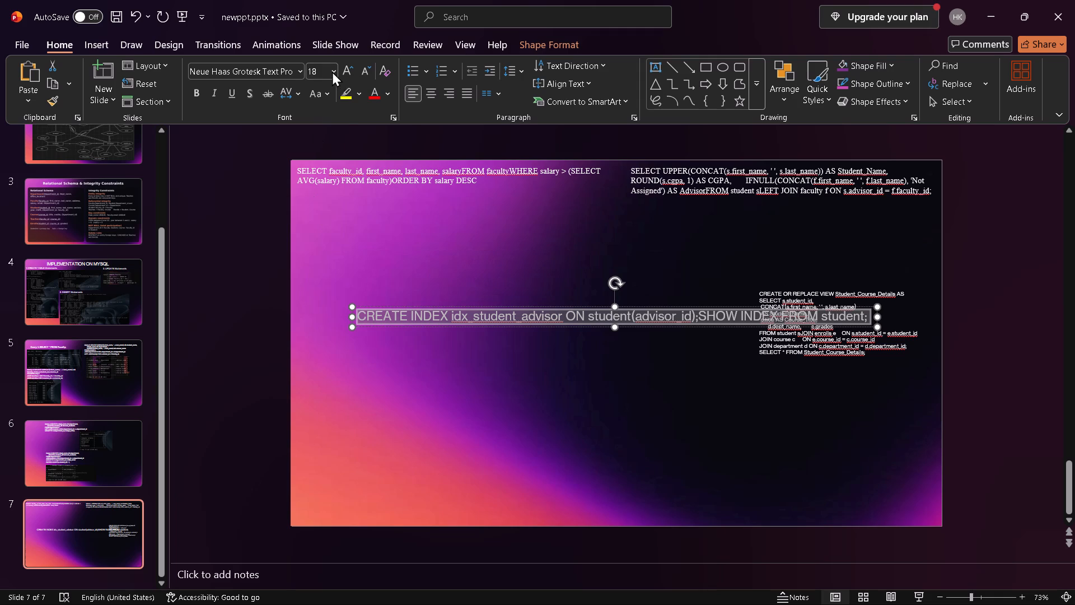
click(332, 71)
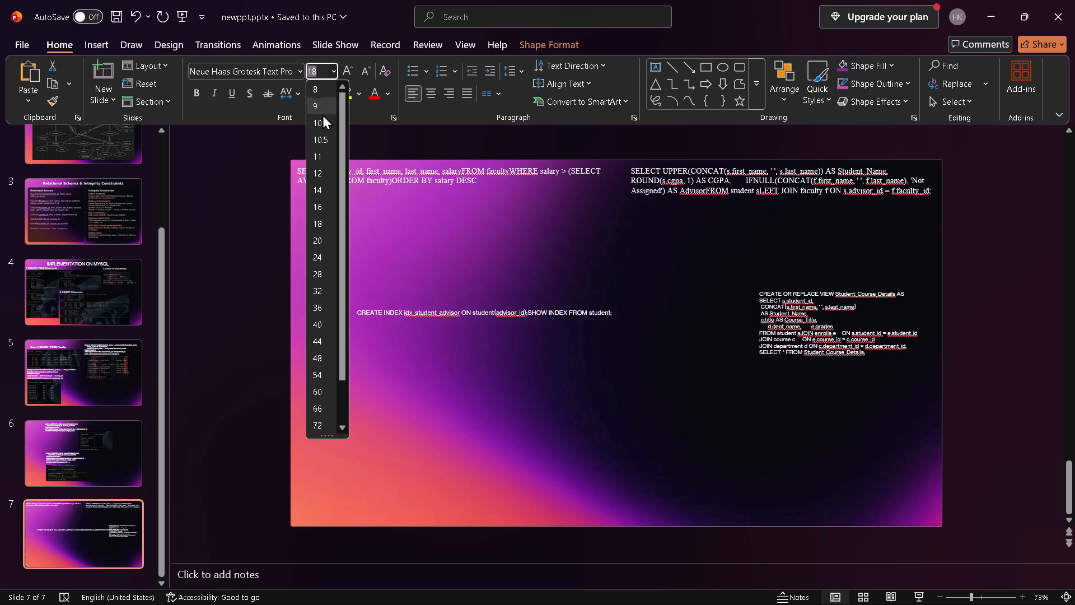
click(322, 121)
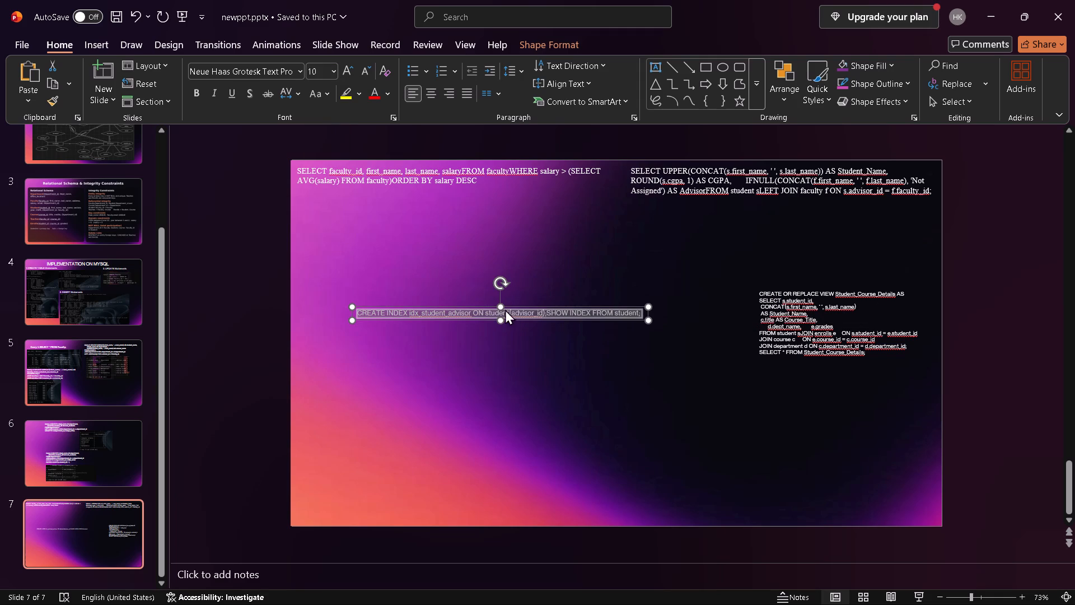
Break the CREATE INDEX query so that ON student(advisor_id) starts a second line, and deselect the text box.
click(506, 308)
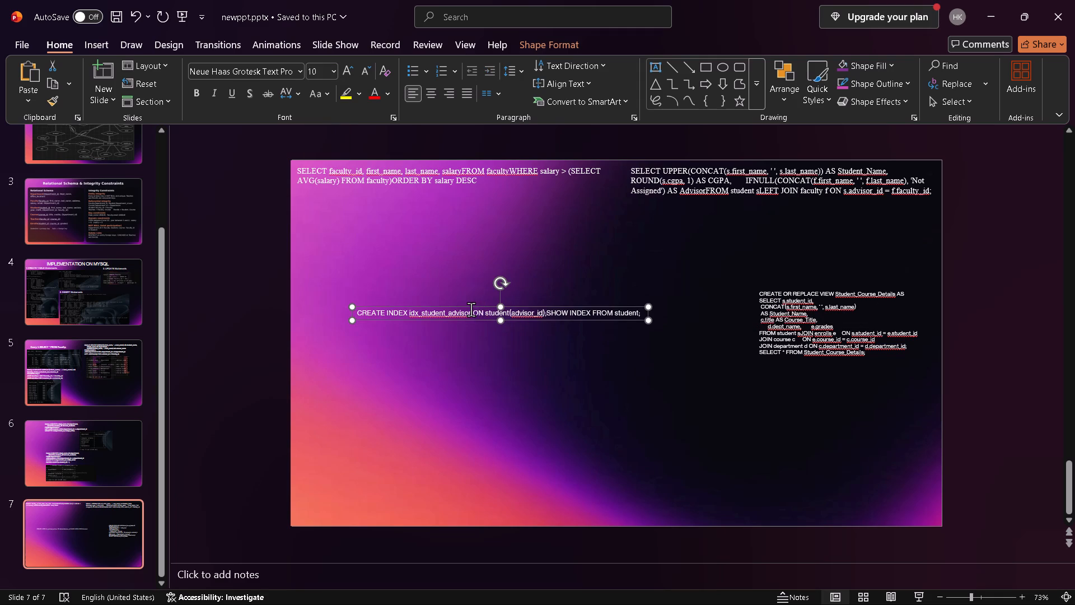
click(474, 308)
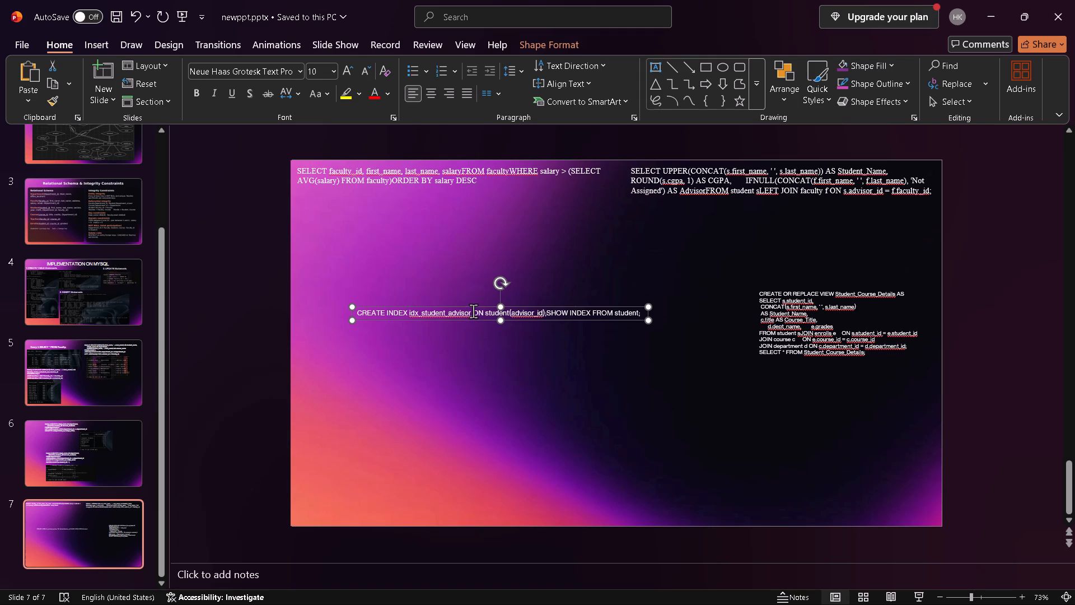
double_click(473, 311)
click(487, 313)
key(Left)
key(Left)
key(Left)
key(Return)
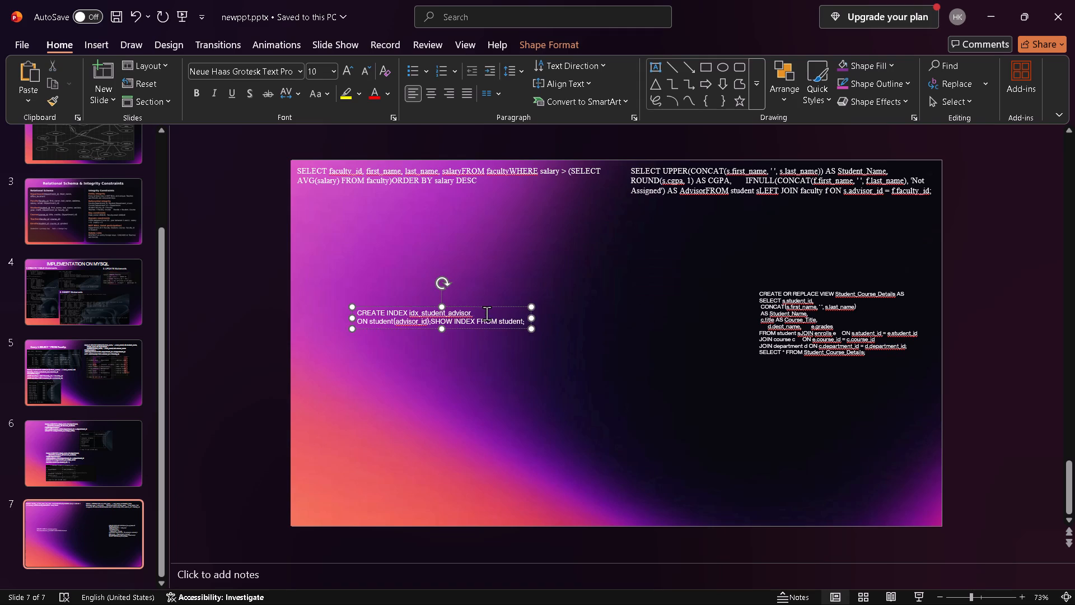
click(609, 319)
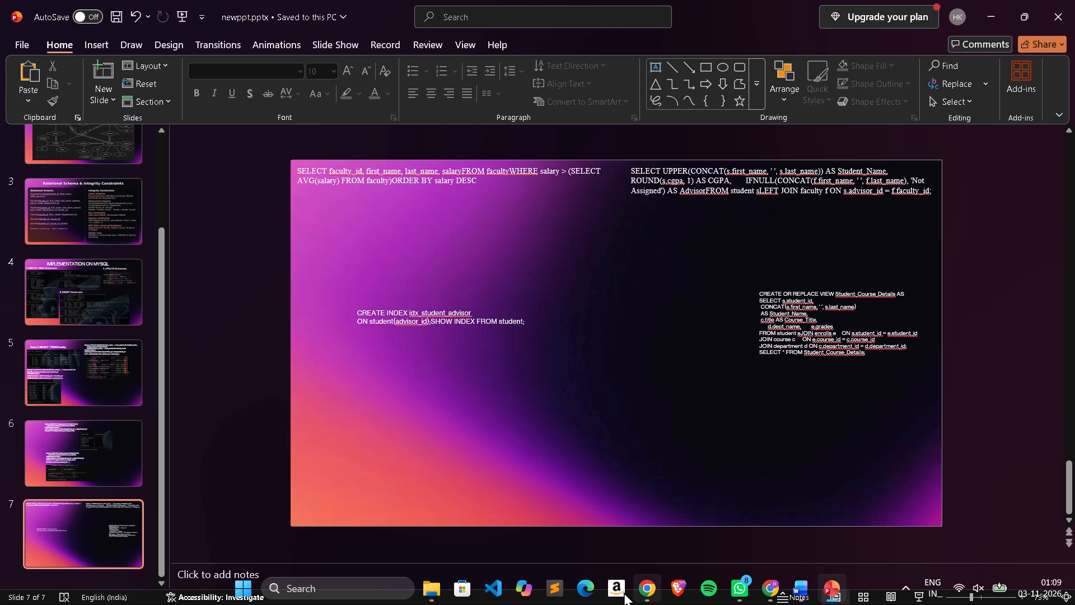
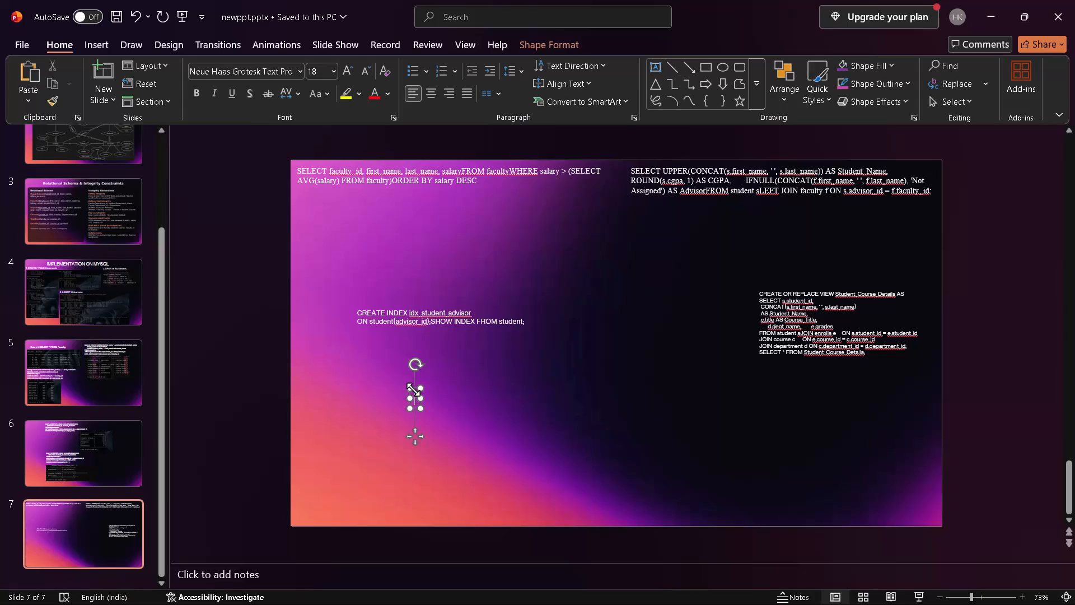
Paste the update_student_cgpa stored procedure code into the new empty text box on slide 7.
key(ctrl+v)
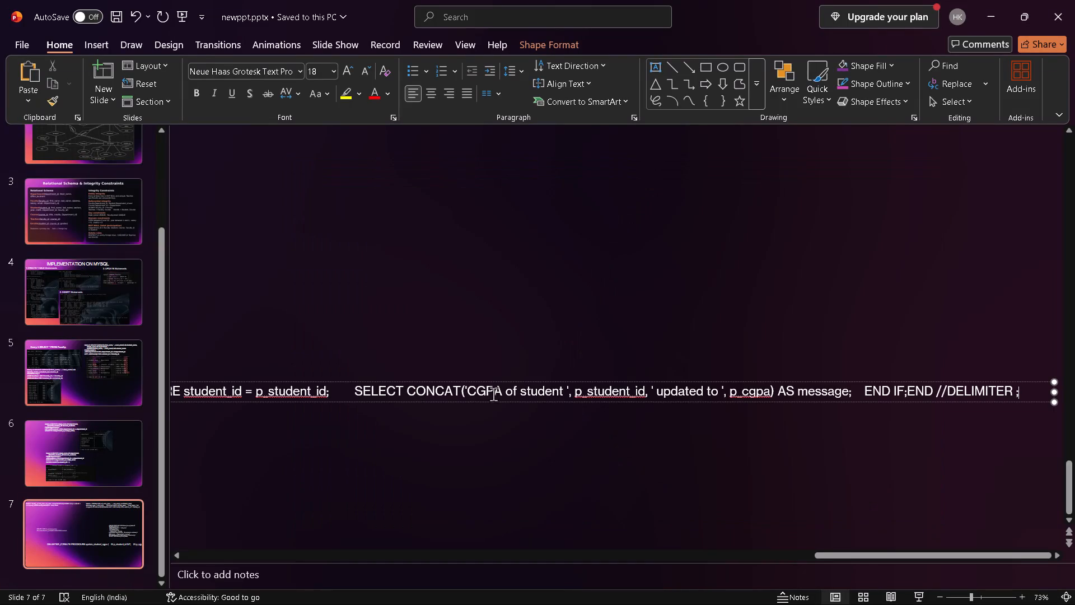
Set the font size of the entire update_student_cgpa procedure text to 8 and deselect its text box.
click(464, 391)
key(ctrl+a)
click(331, 71)
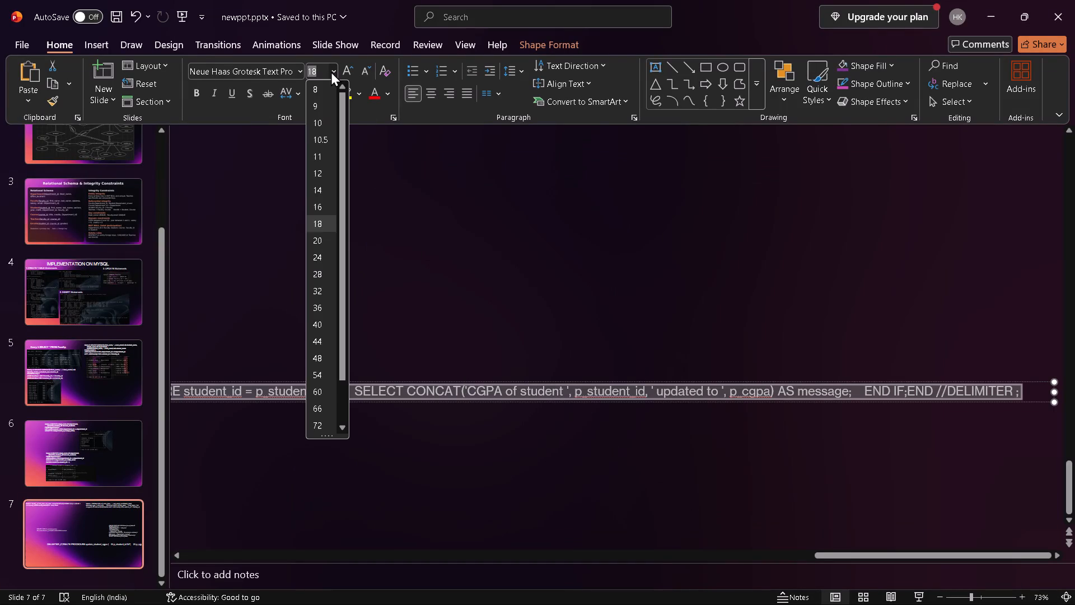
click(321, 87)
scroll(429, 262, right, 1)
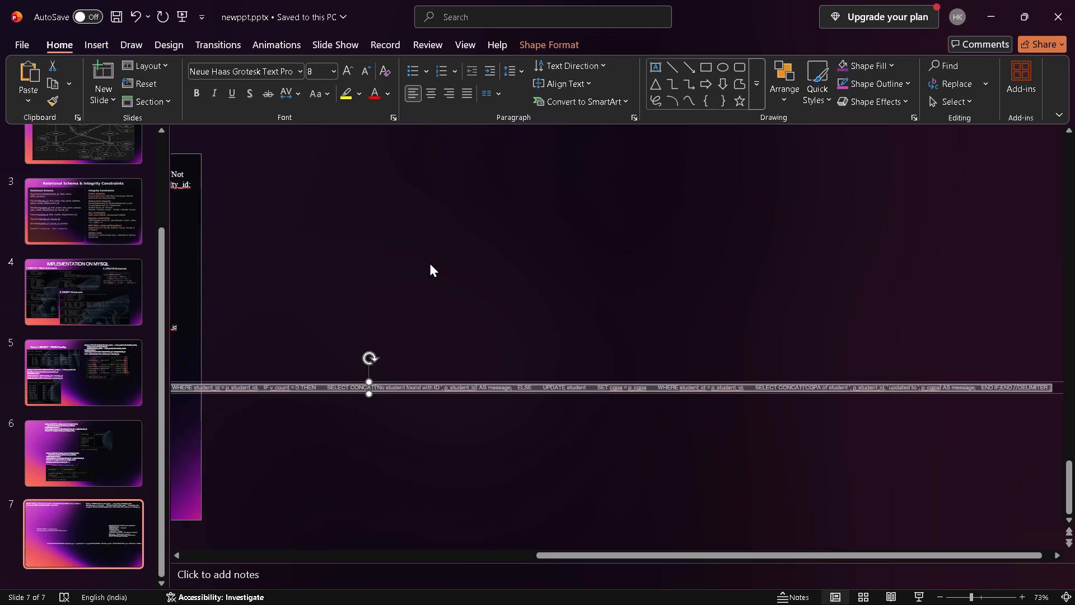
scroll(429, 262, right, 4)
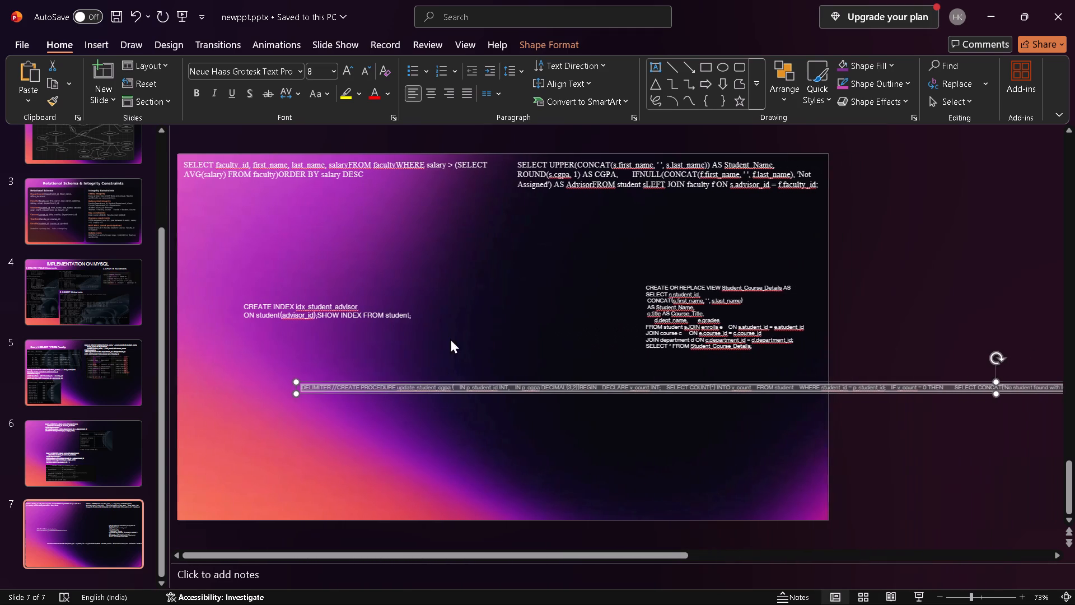
click(427, 409)
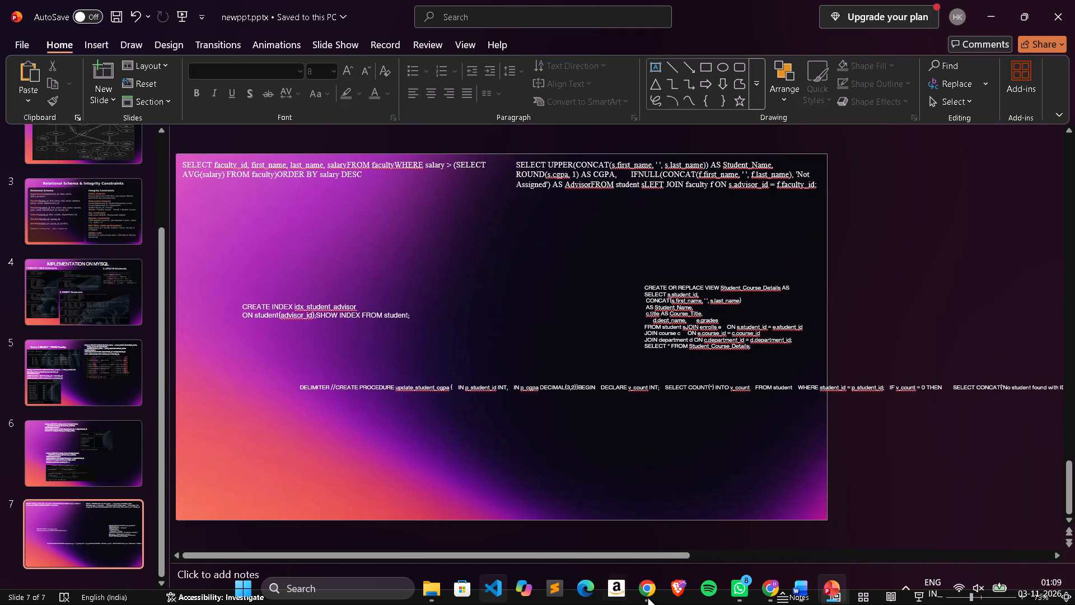
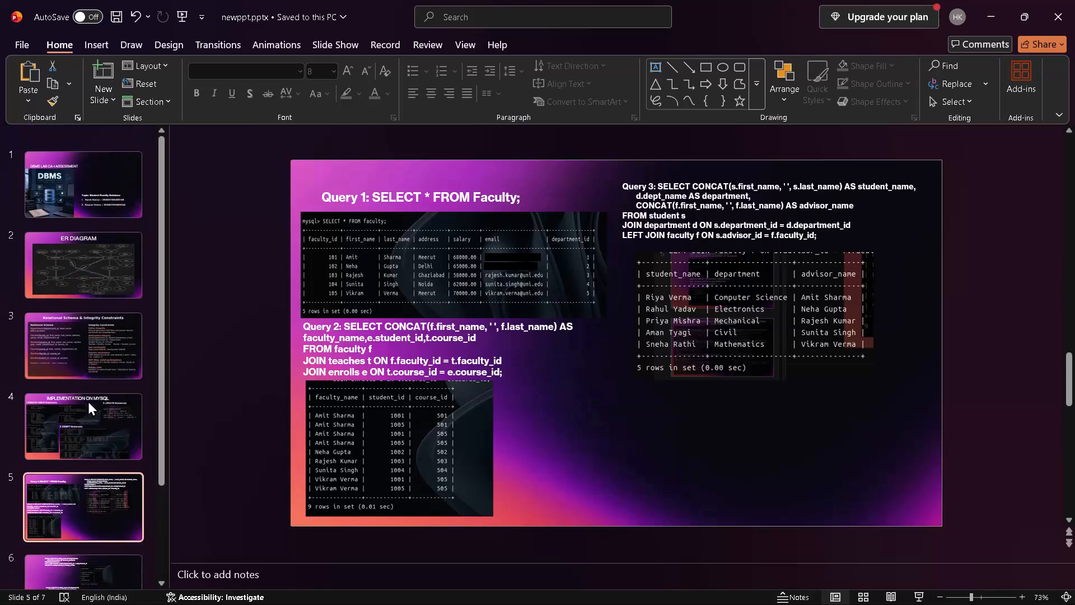
Review the earlier slides, including the title slide and the MySQL implementation slide, and return to slide 7.
click(96, 202)
click(100, 388)
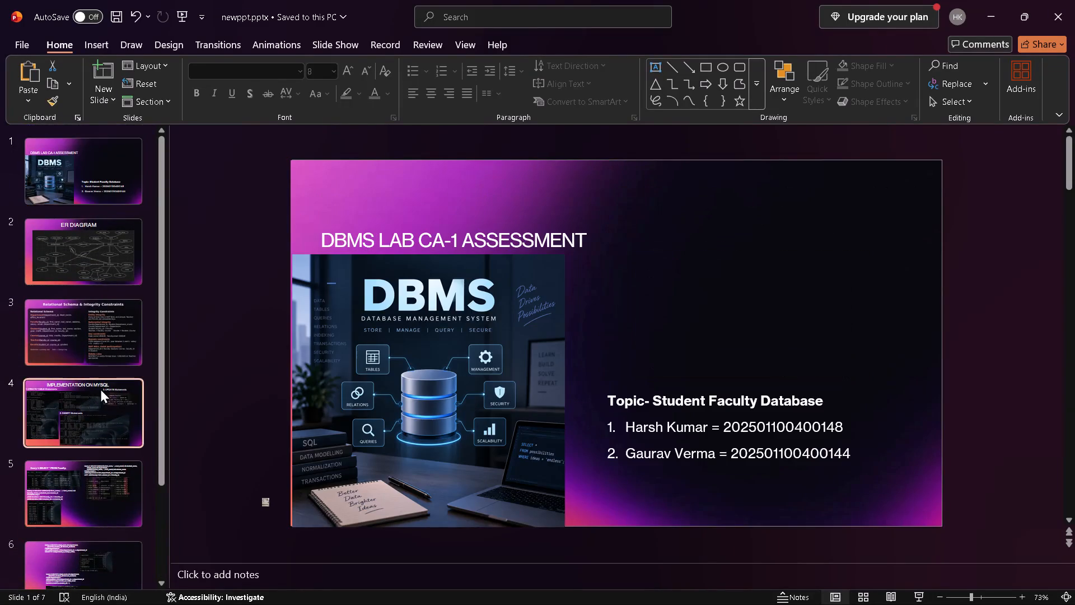
scroll(100, 388, down, 3)
click(108, 434)
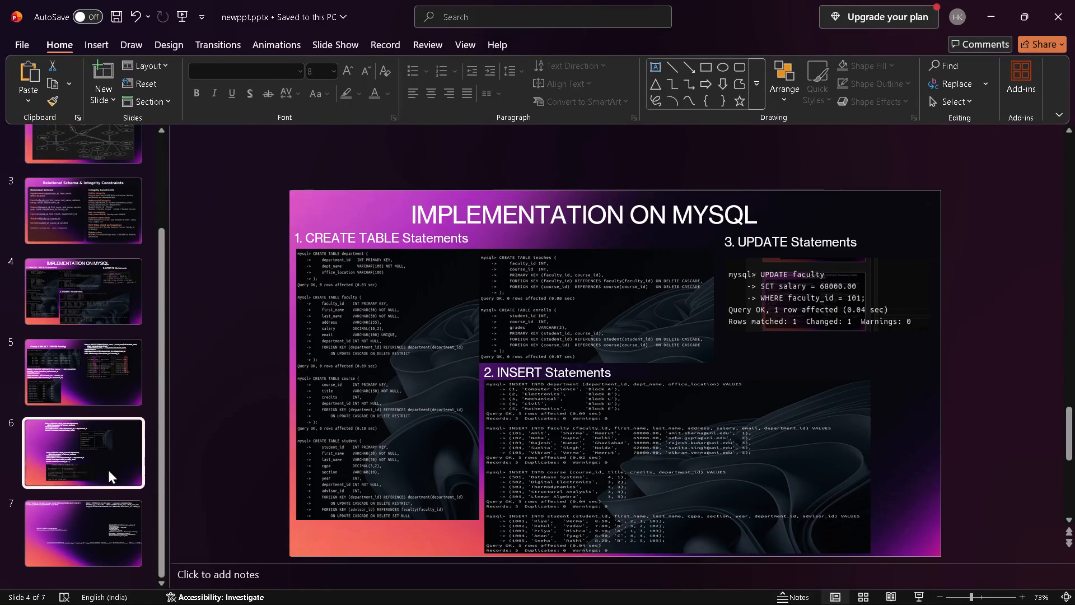
click(105, 527)
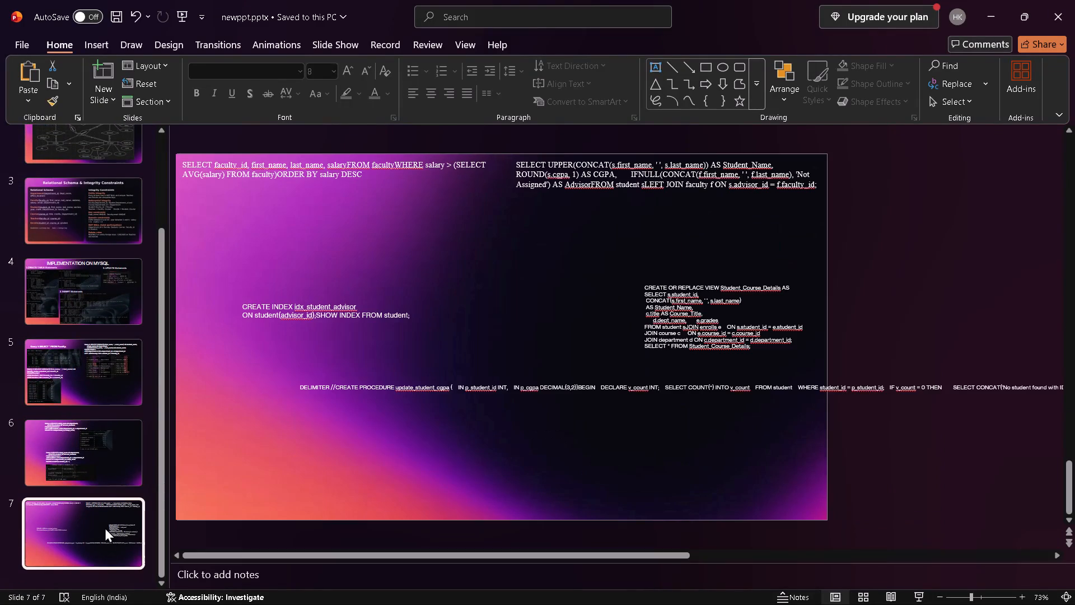
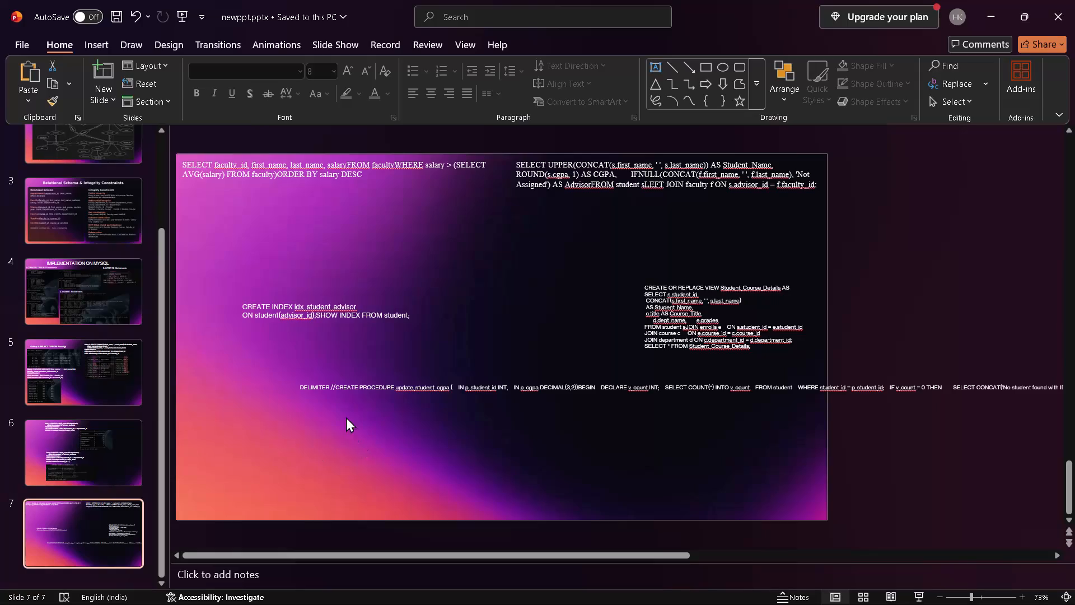
Break slide 7's update_student_cgpa procedure text onto new lines before p_student_id, p_cgpa and the SELECT COUNT(*) statement.
click(457, 386)
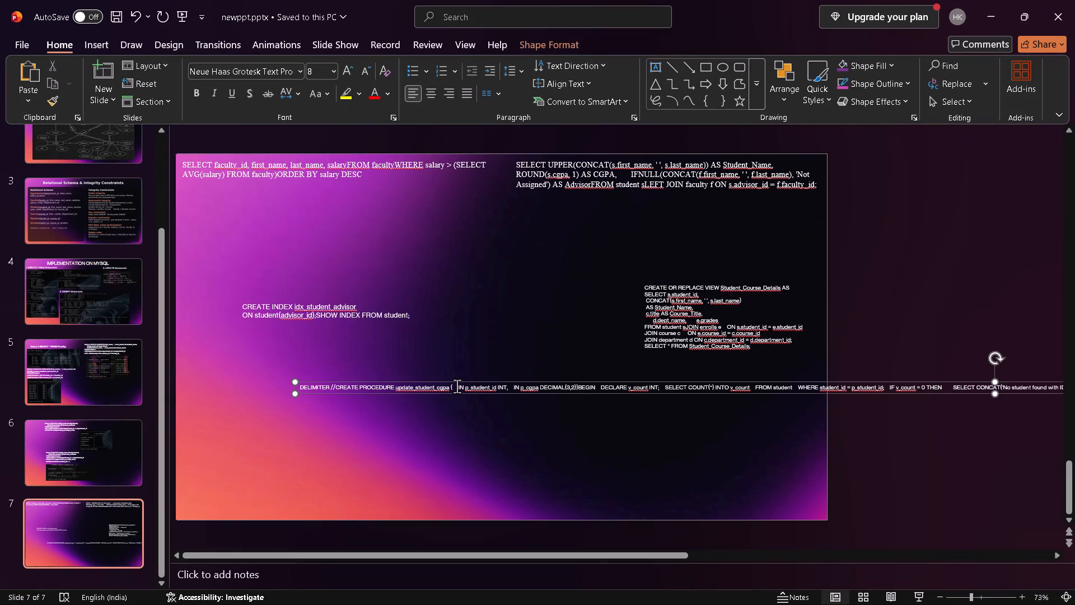
key(Return)
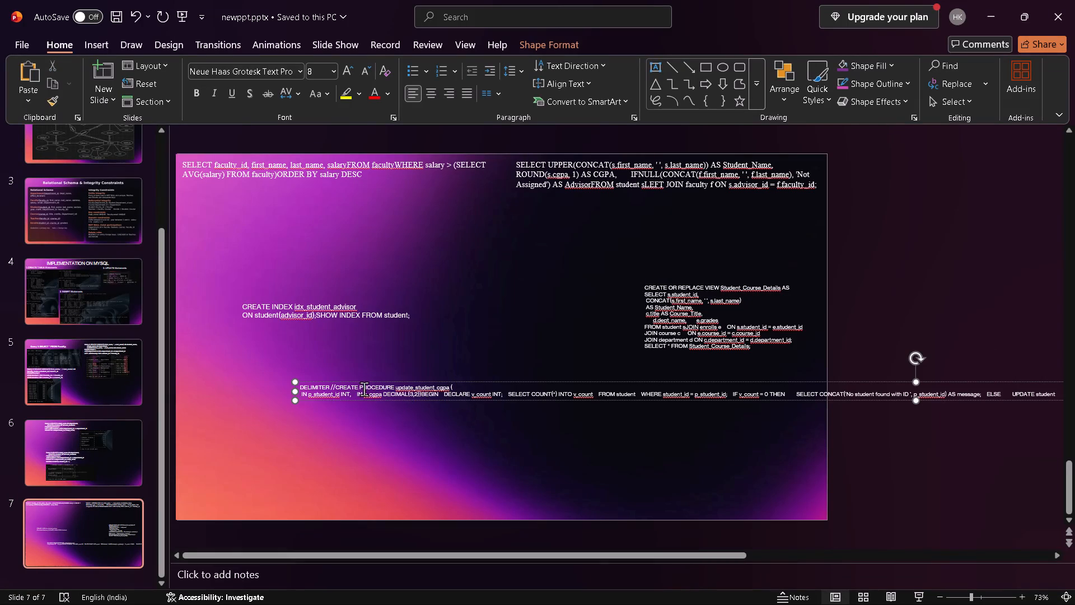
click(358, 392)
key(Left)
key(Return)
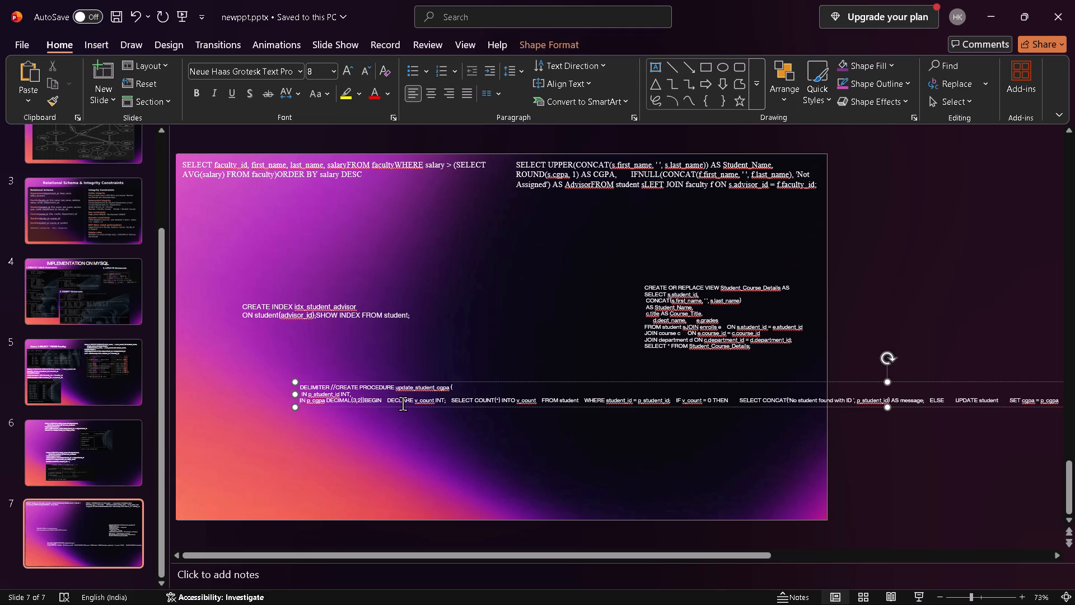
click(434, 398)
key(Right)
key(Right)
key(Right)
key(Right)
key(Right)
key(Return)
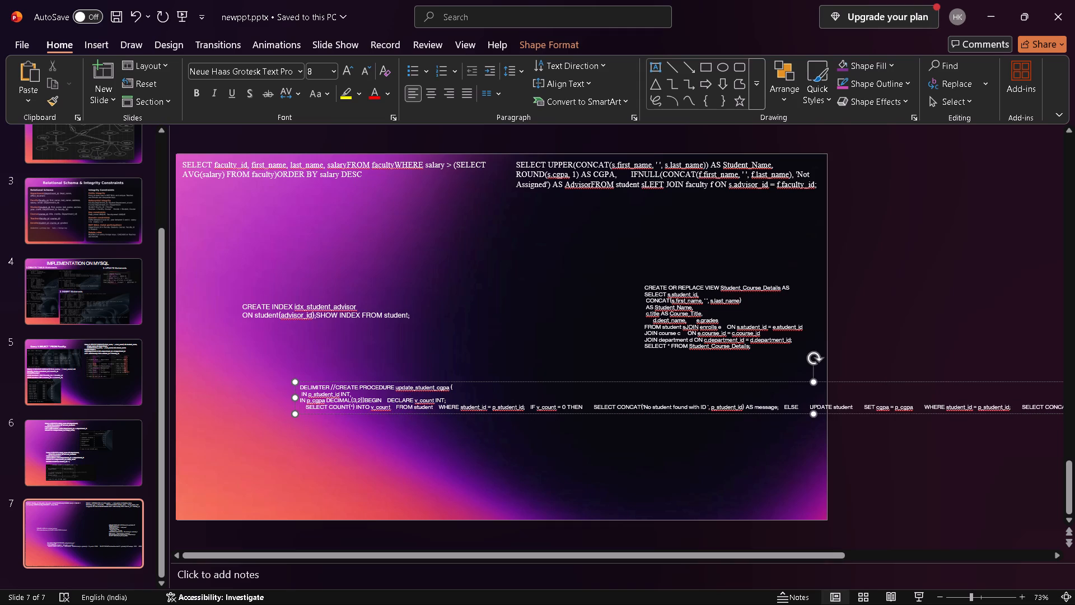
click(530, 406)
key(Return)
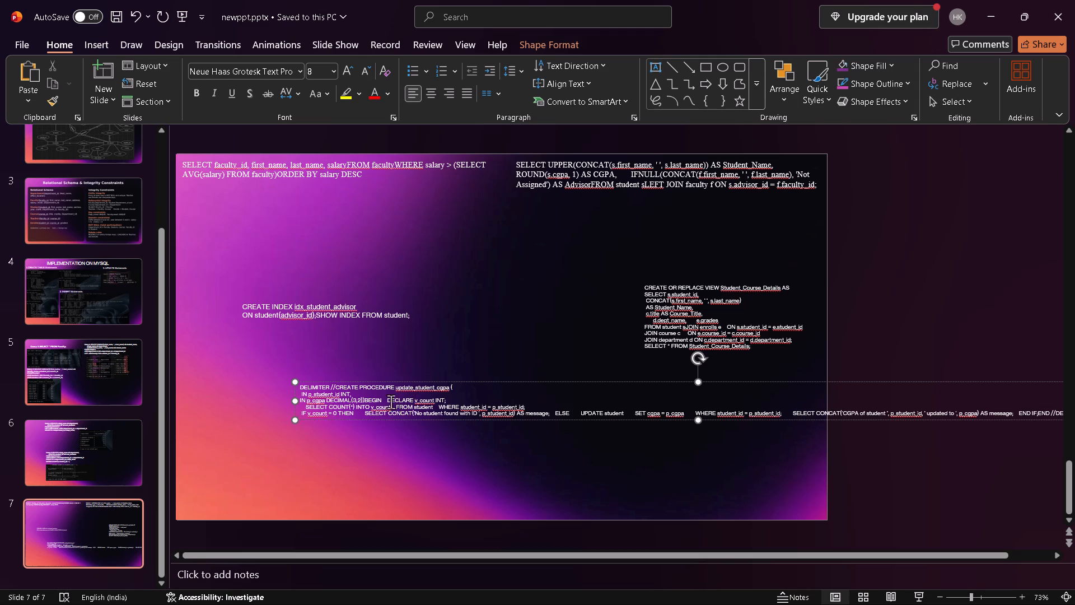
click(364, 412)
key(Return)
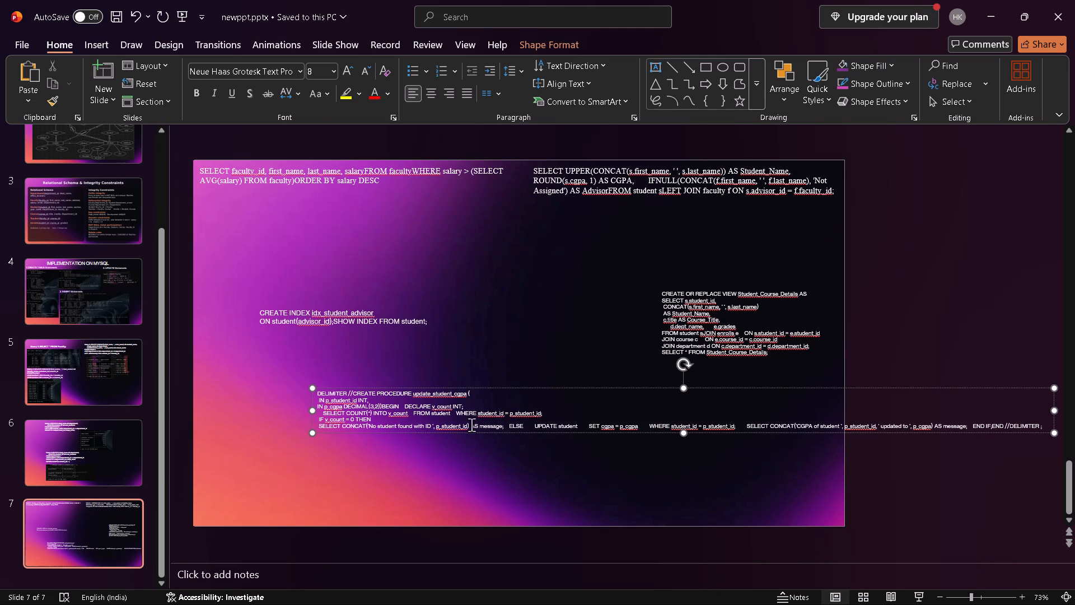
click(506, 425)
key(Return)
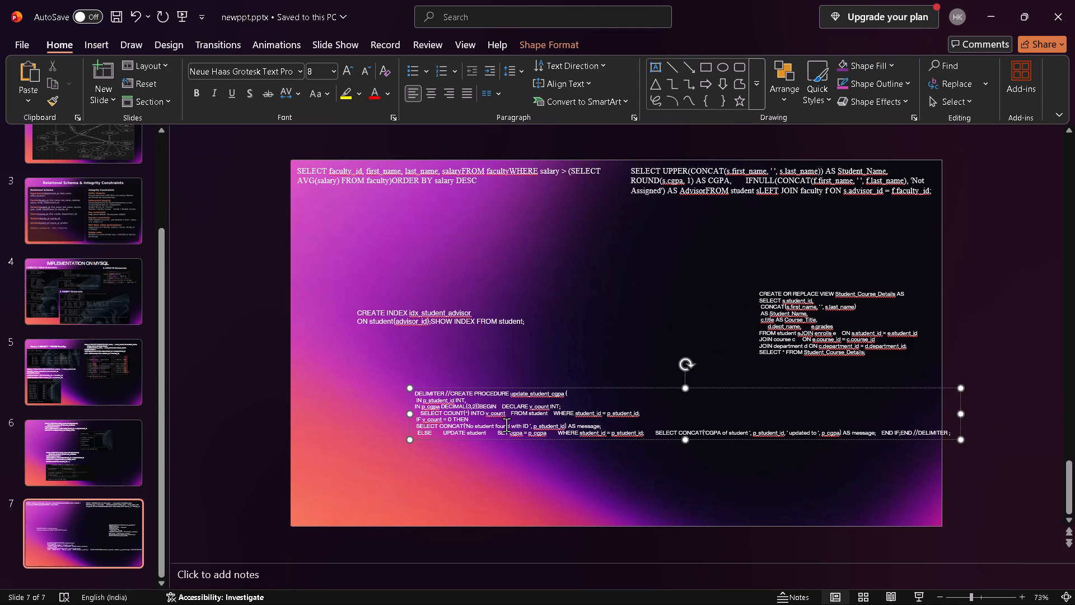
click(647, 431)
key(Return)
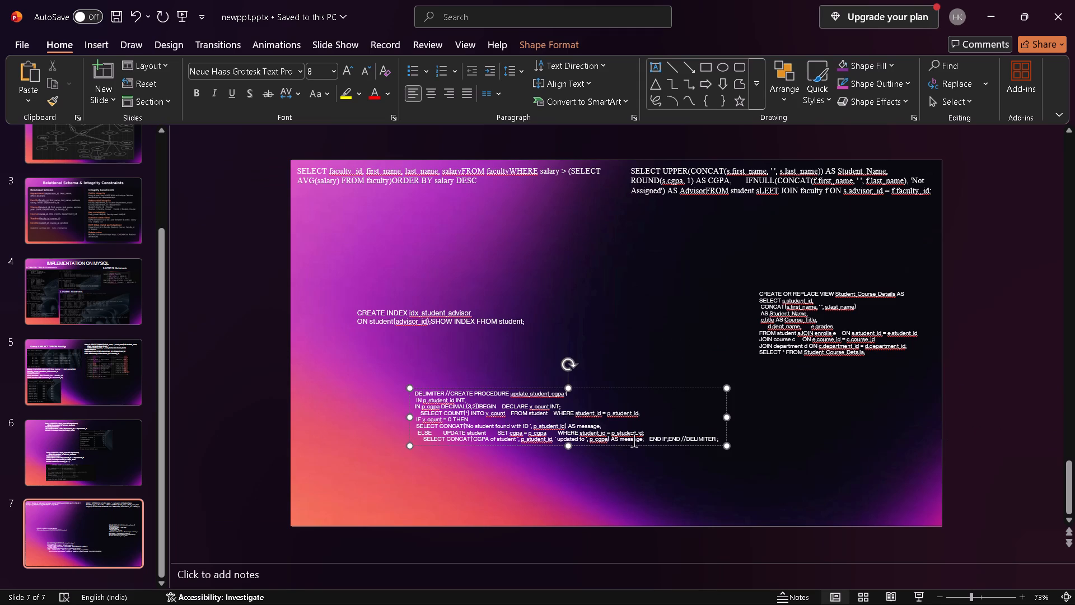
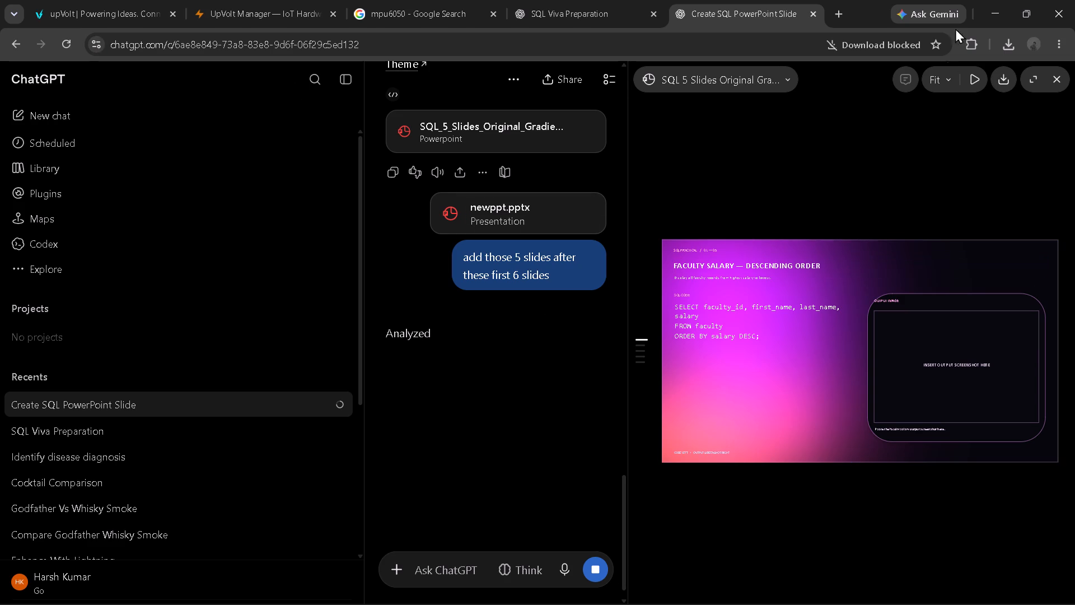
Switch to the SQL_5_Slides_Original_Gradient_Theme.pptx presentation in PowerPoint.
click(995, 2)
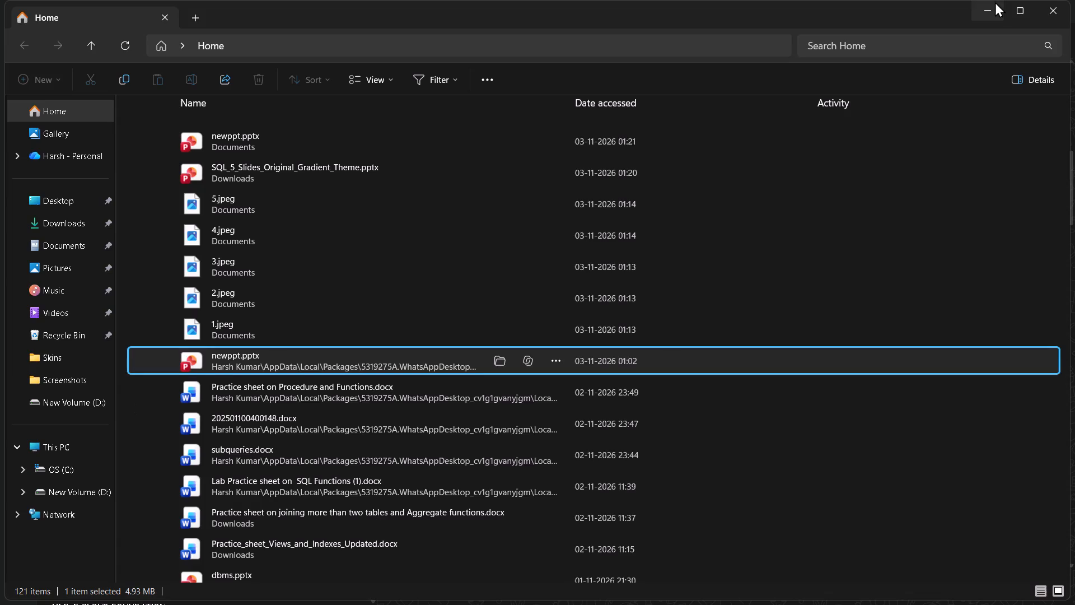
click(830, 588)
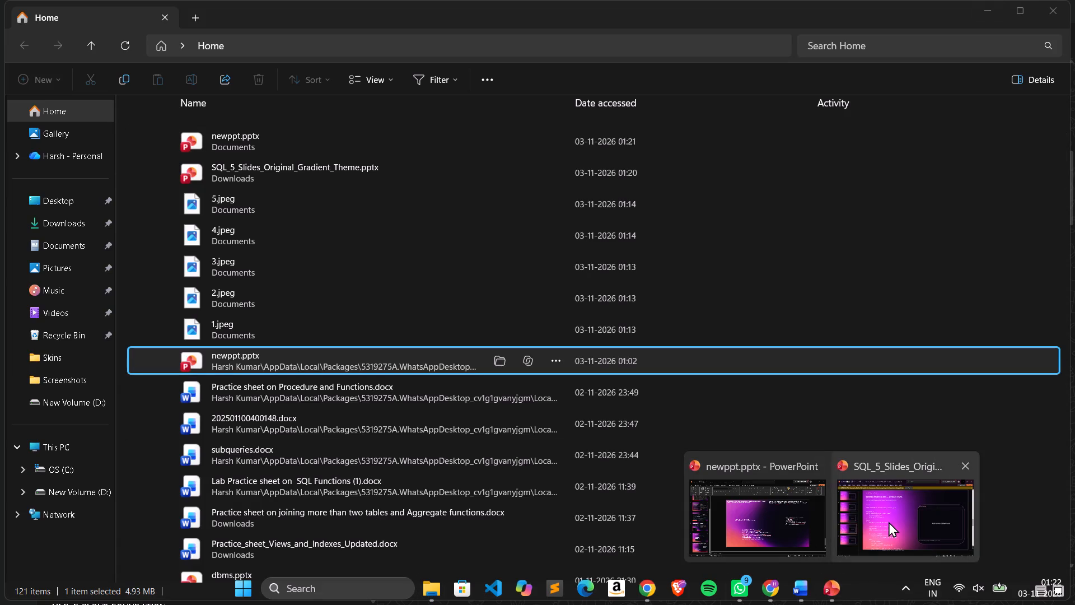
click(889, 522)
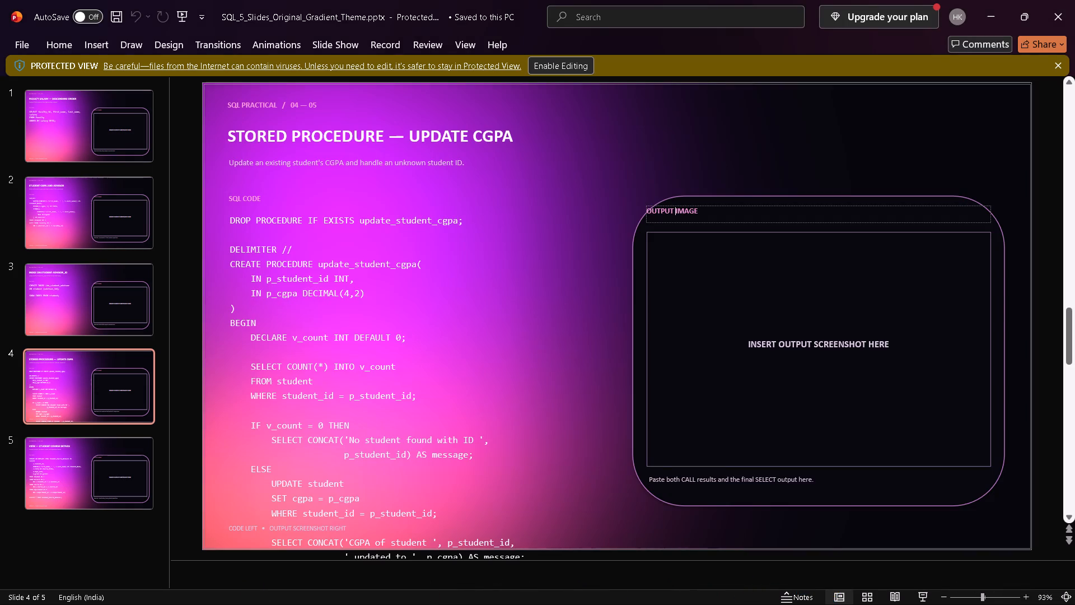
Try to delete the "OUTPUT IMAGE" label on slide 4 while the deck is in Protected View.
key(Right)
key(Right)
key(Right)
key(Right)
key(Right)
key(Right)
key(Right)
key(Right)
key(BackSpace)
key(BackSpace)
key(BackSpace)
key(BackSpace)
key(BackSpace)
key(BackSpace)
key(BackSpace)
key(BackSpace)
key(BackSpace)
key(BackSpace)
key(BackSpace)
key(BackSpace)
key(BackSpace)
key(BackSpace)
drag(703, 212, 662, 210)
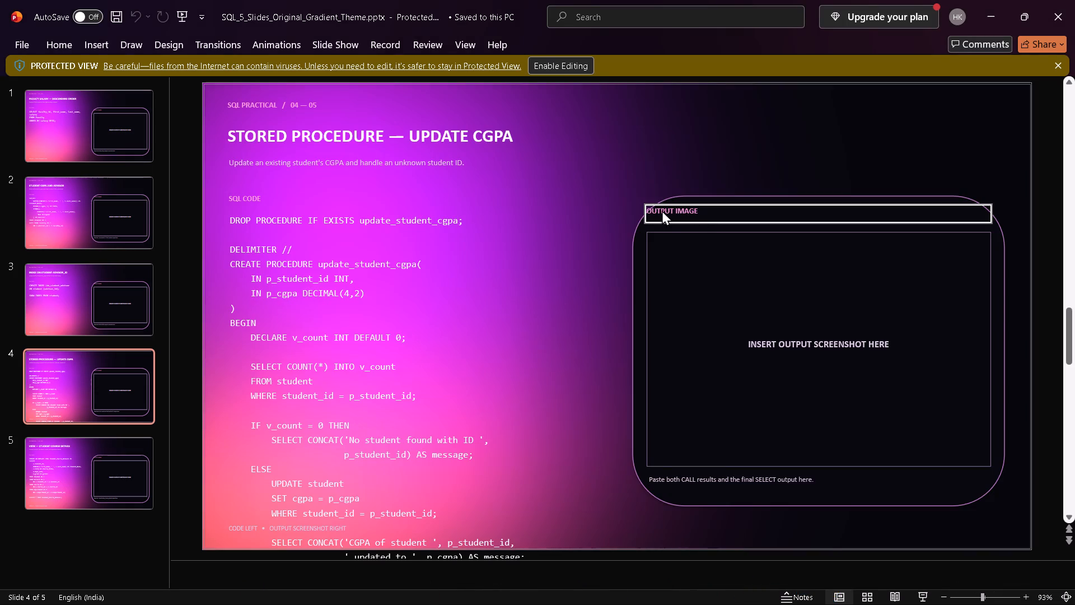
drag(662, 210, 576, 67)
Enable editing for the downloaded SQL slides presentation.
click(576, 67)
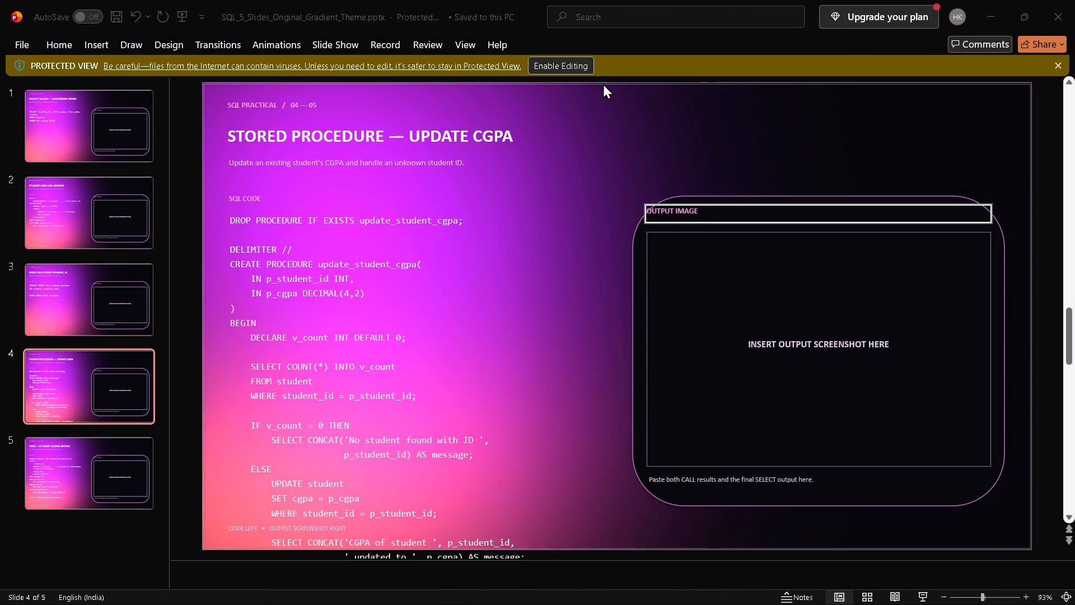
Move the "OUTPUT IMAGE" label on slide 4 above the rounded frame and delete its text.
click(689, 248)
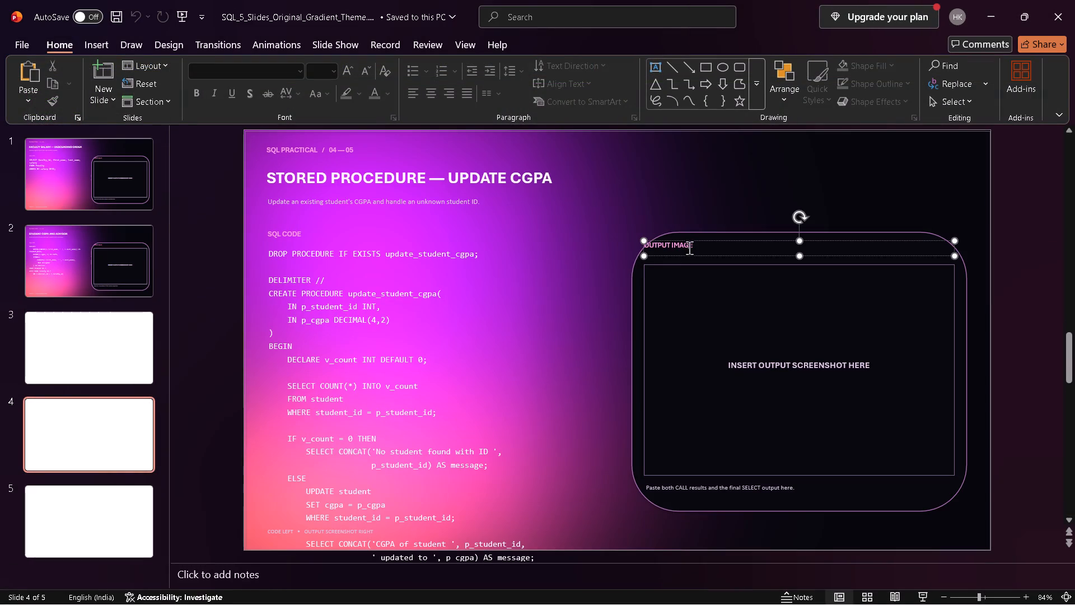
drag(700, 244, 718, 190)
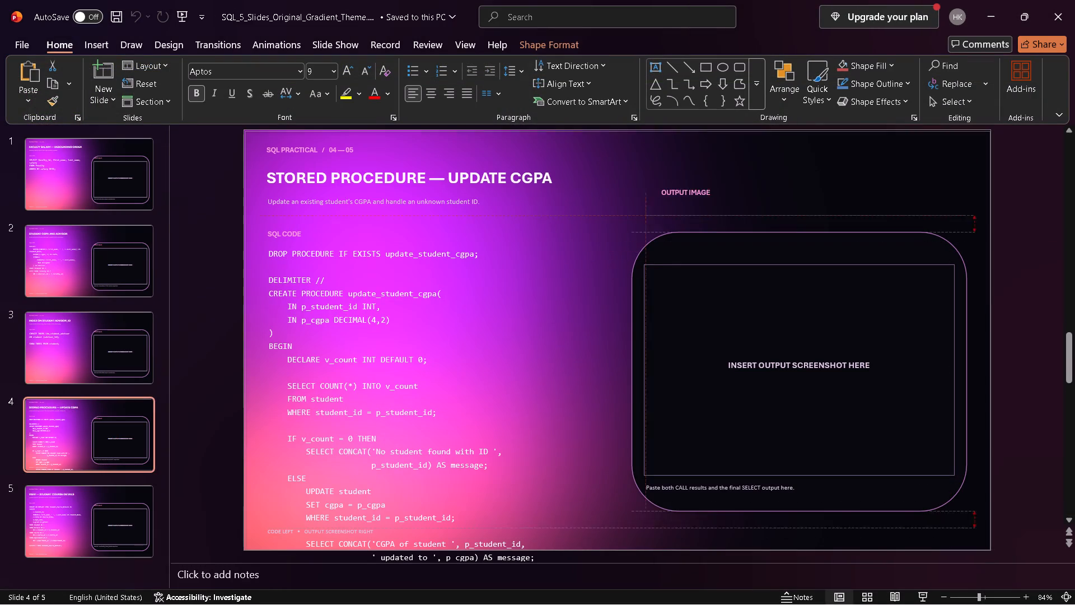
drag(718, 190, 723, 187)
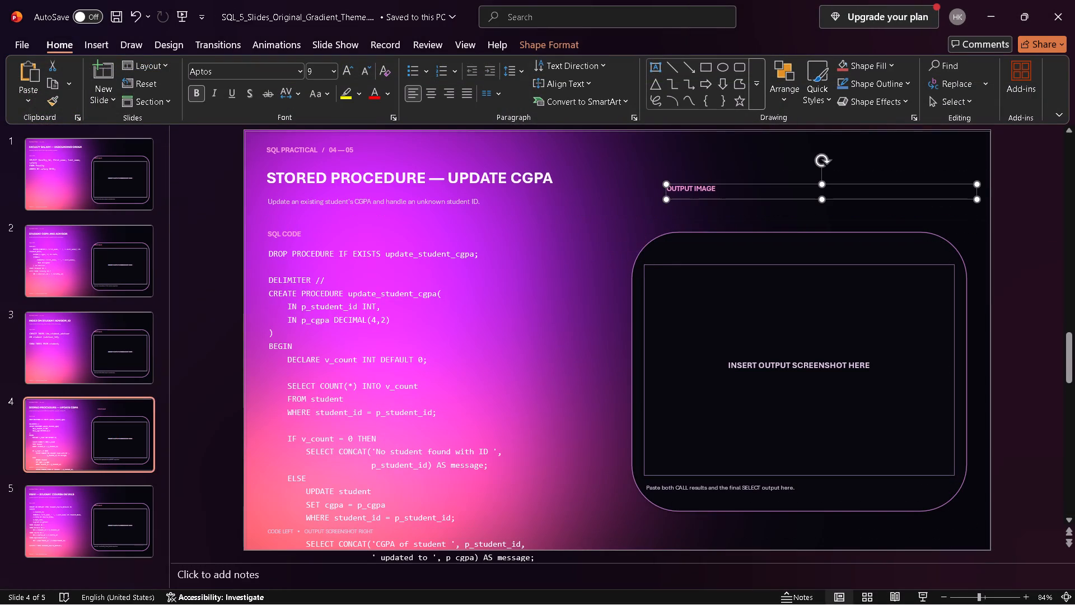
click(717, 187)
double_click(716, 188)
key(BackSpace)
key(BackSpace)
key(BackSpace)
key(BackSpace)
key(BackSpace)
key(BackSpace)
key(BackSpace)
key(BackSpace)
key(BackSpace)
key(BackSpace)
key(BackSpace)
key(BackSpace)
key(BackSpace)
key(BackSpace)
key(BackSpace)
key(BackSpace)
key(BackSpace)
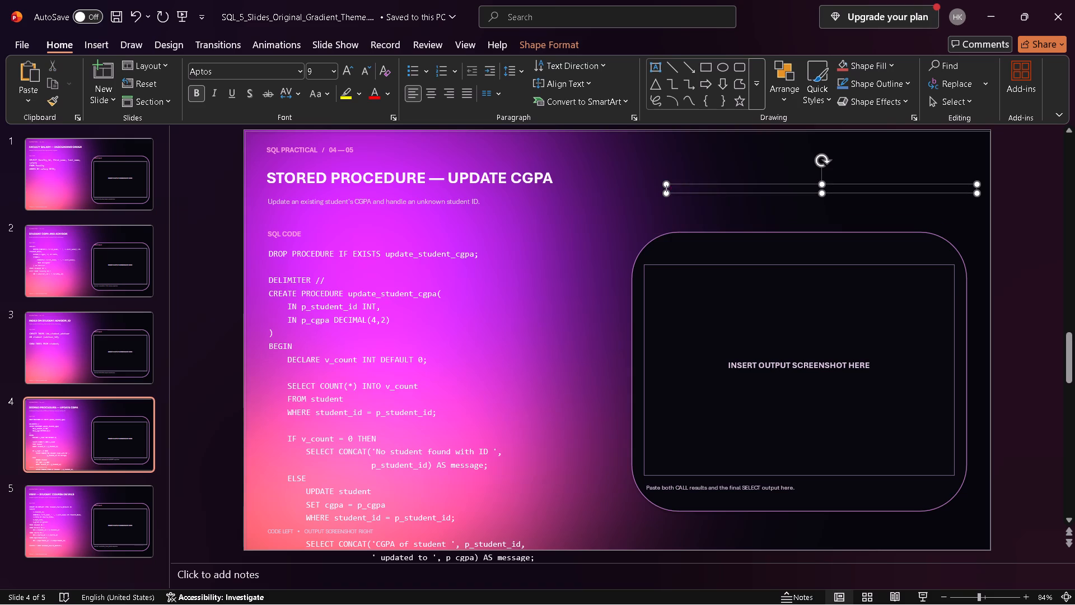
Cut the rounded frame surrounding the output screenshot placeholder from slide 4.
click(717, 255)
drag(717, 255, 723, 212)
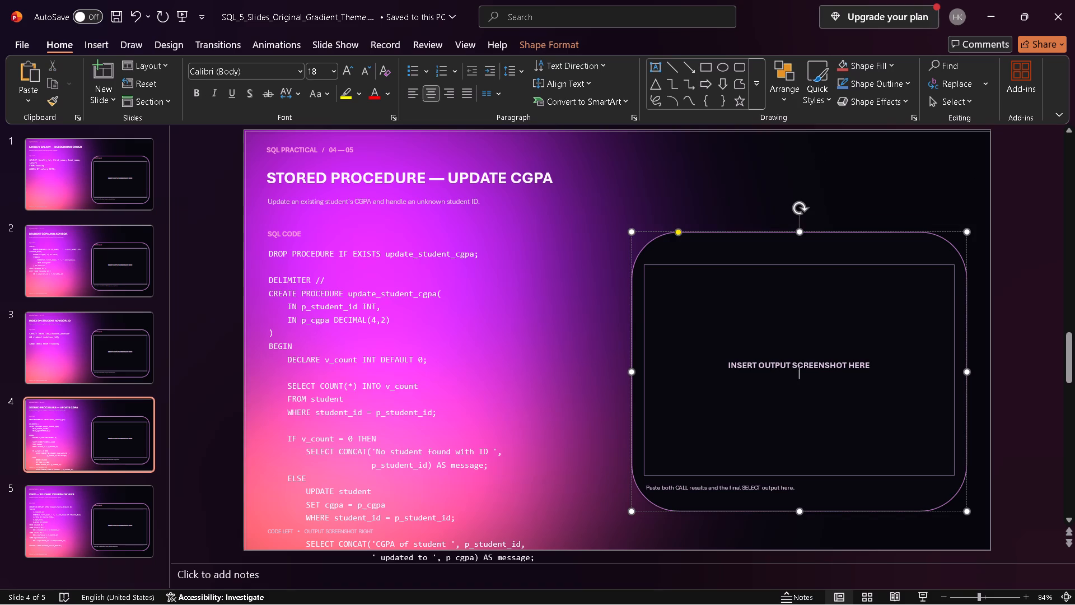
click(728, 236)
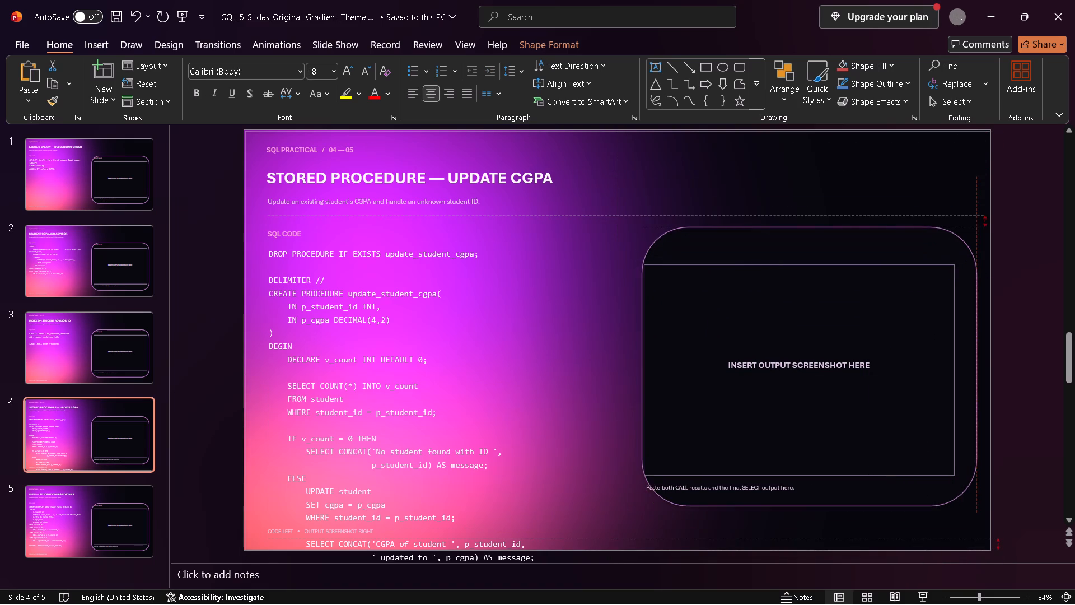
drag(731, 248, 712, 230)
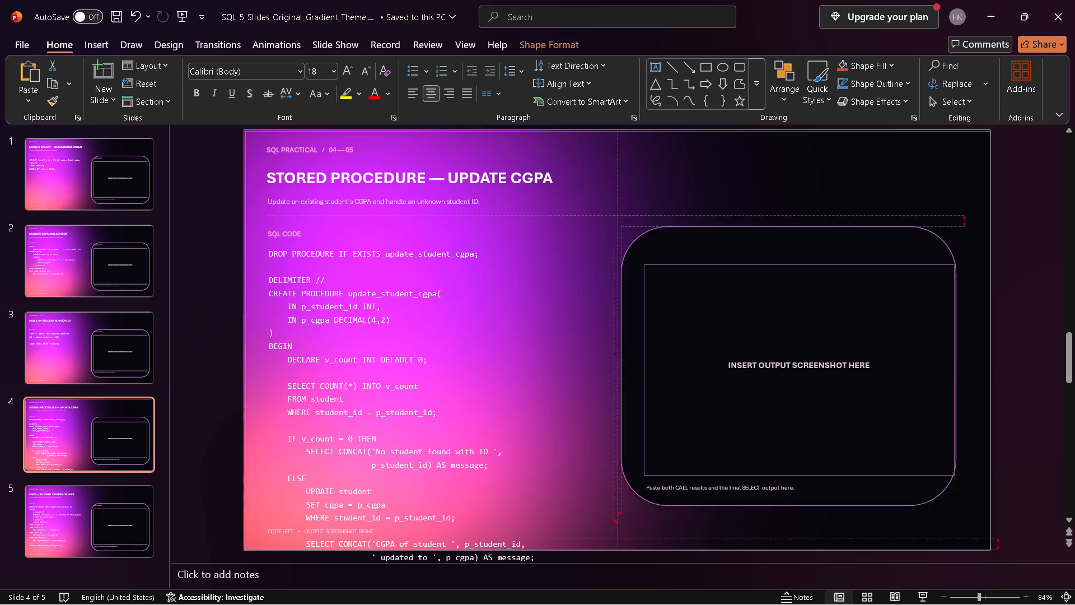
drag(712, 230, 695, 215)
click(694, 215)
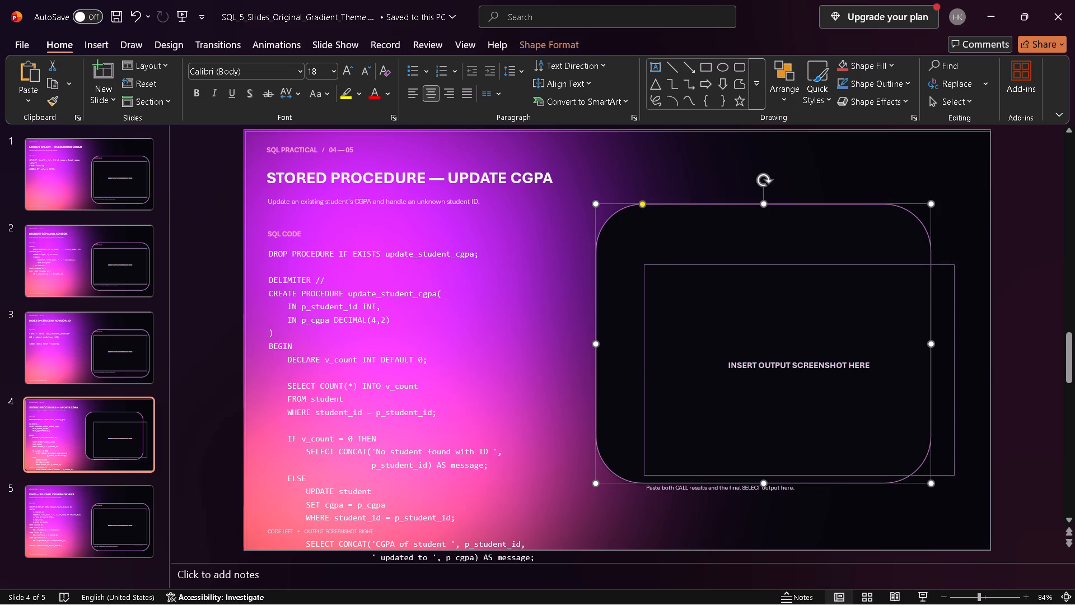
right_click(721, 224)
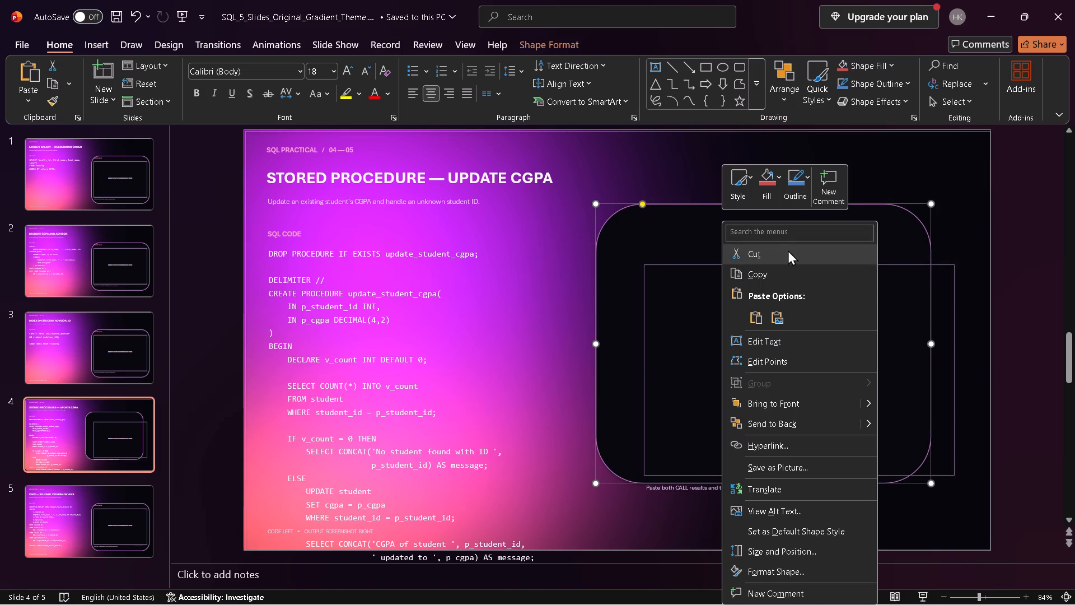
click(803, 252)
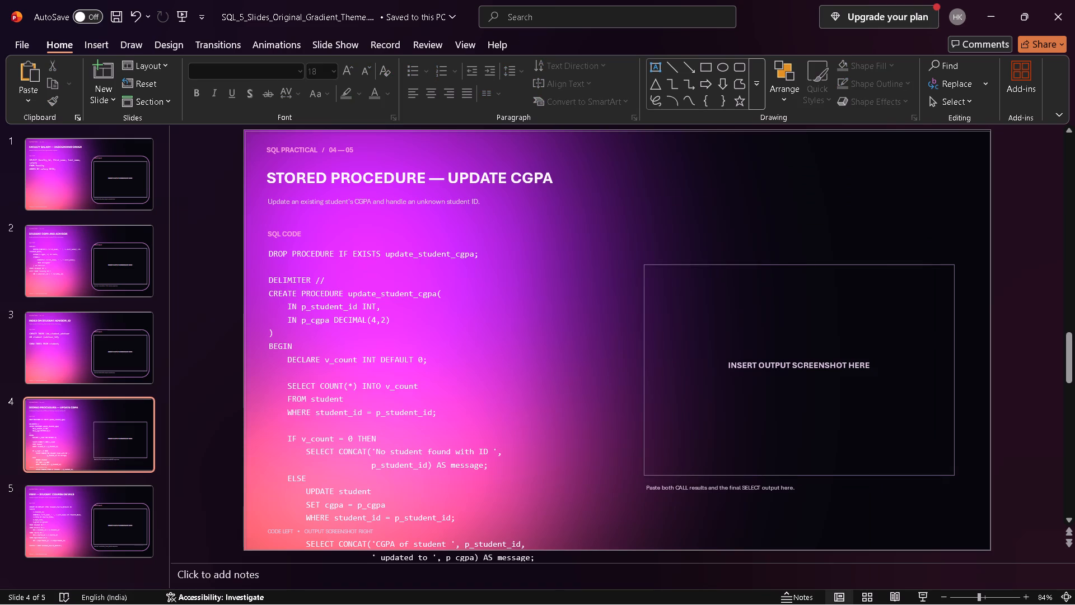
Delete the caption "Paste both CALL results and the final SELECT output here." below the screenshot placeholder on slide 4.
double_click(782, 489)
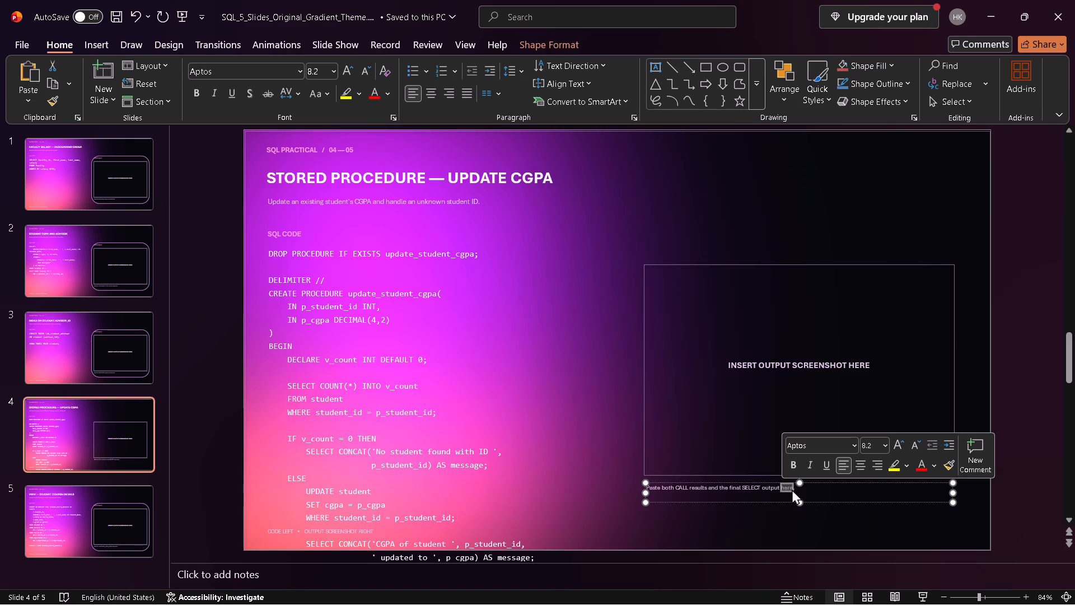
key(BackSpace)
key(BackSpace)
key(BackSpace)
key(BackSpace)
key(BackSpace)
key(BackSpace)
key(BackSpace)
key(BackSpace)
key(BackSpace)
key(BackSpace)
key(BackSpace)
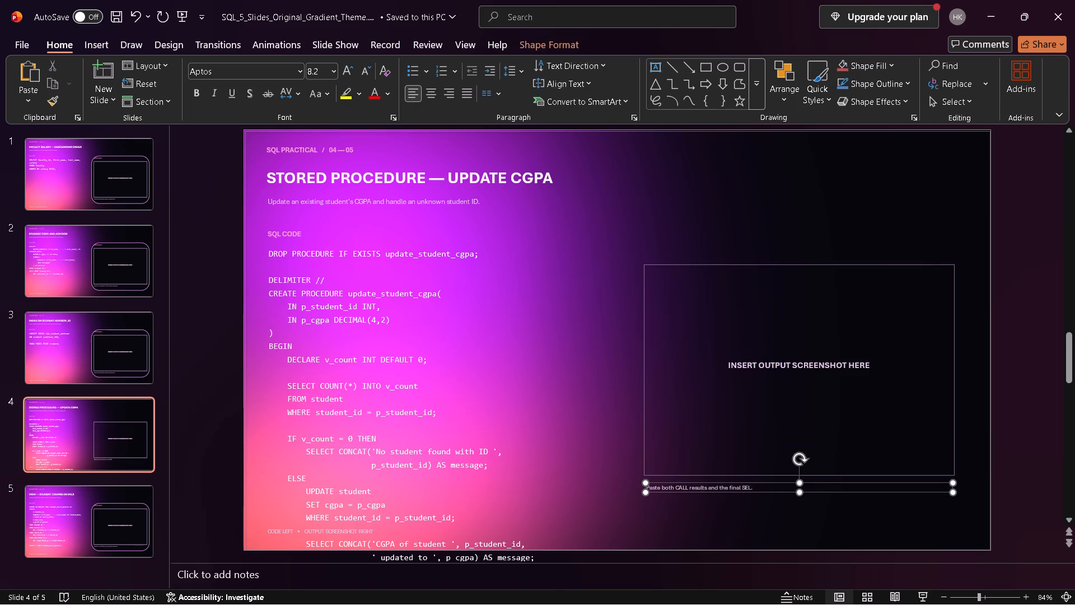
key(Right)
key(BackSpace)
key(BackSpace)
key(BackSpace)
key(BackSpace)
key(BackSpace)
key(BackSpace)
key(BackSpace)
key(BackSpace)
key(BackSpace)
key(BackSpace)
key(BackSpace)
key(BackSpace)
key(BackSpace)
key(BackSpace)
key(BackSpace)
key(BackSpace)
key(BackSpace)
key(BackSpace)
key(BackSpace)
key(BackSpace)
Delete the footer text "CODE LEFT • OUTPUT SCREENSHOT RIGHT" overlapping the stored procedure code on slide 4.
scroll(485, 434, down, 1)
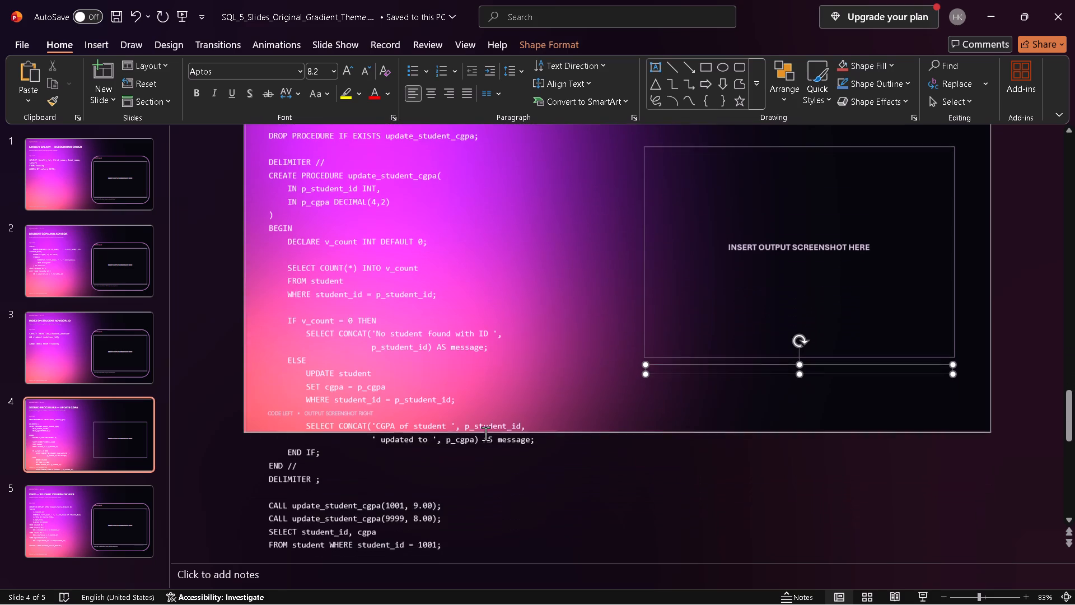
scroll(485, 434, down, 1)
scroll(485, 434, up, 1)
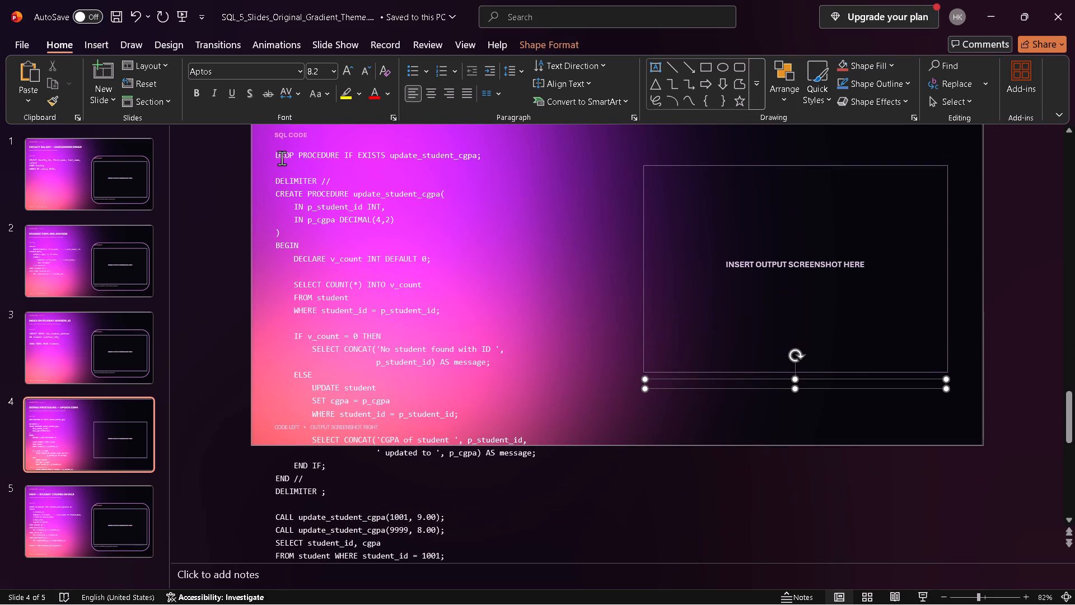
click(275, 153)
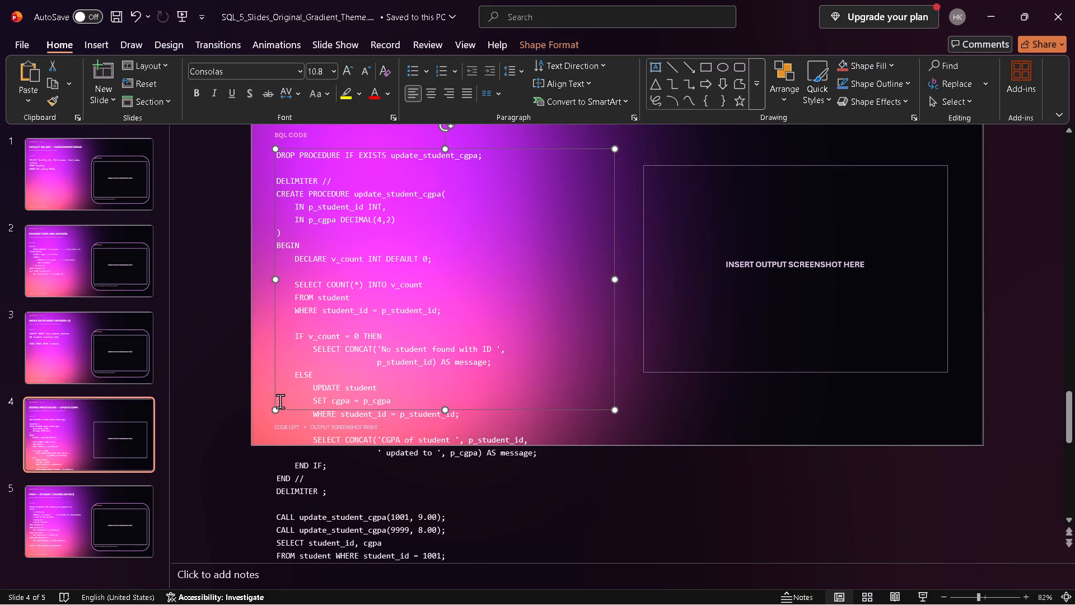
drag(283, 427, 348, 430)
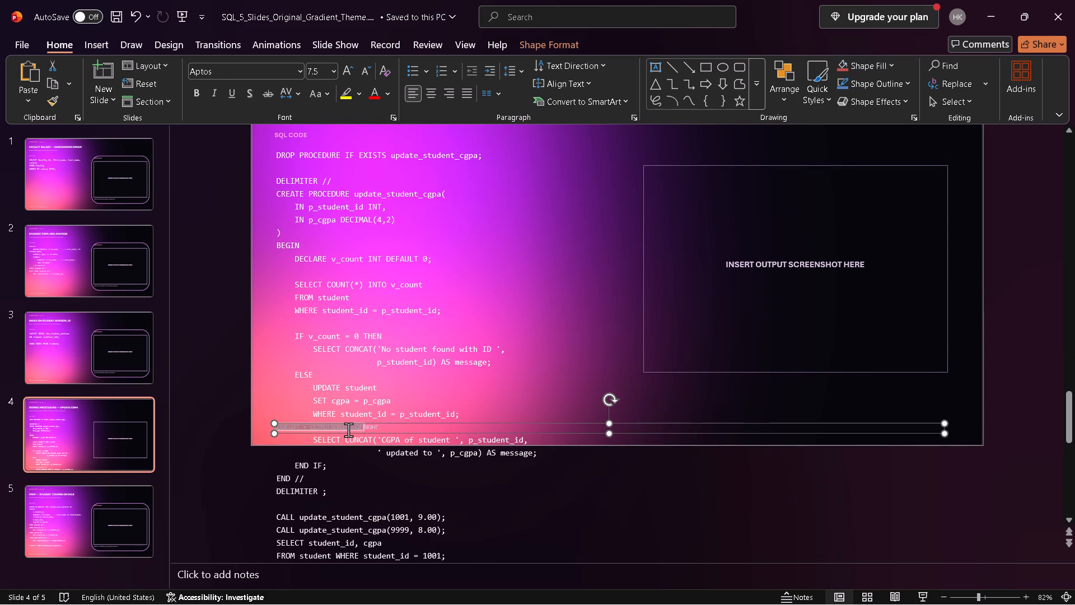
drag(348, 430, 372, 430)
key(BackSpace)
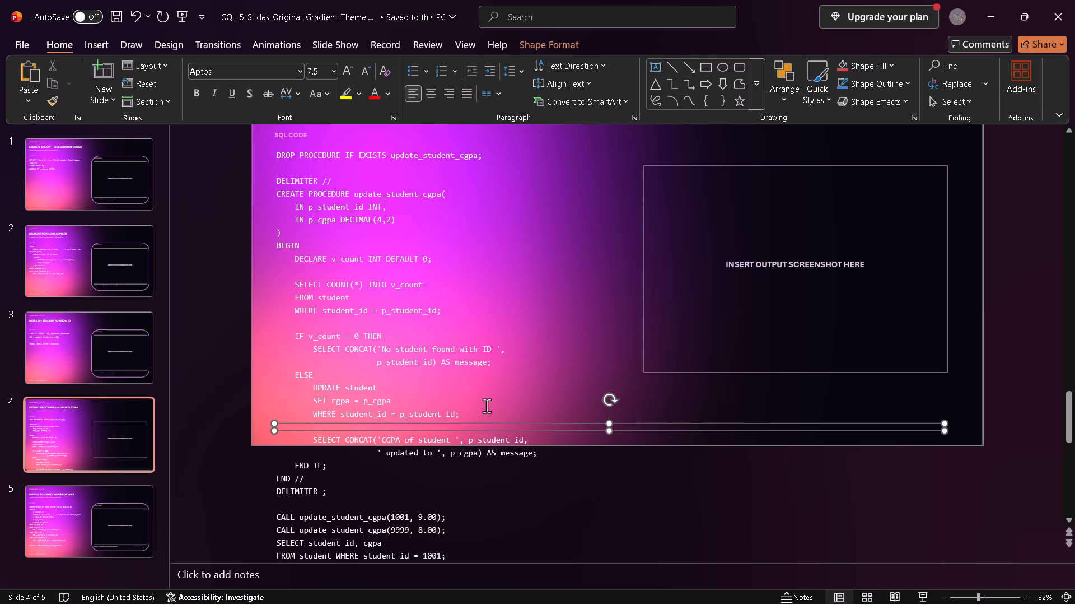
Set all of the stored procedure code on slide 4 to 8 pt.
click(487, 406)
click(452, 310)
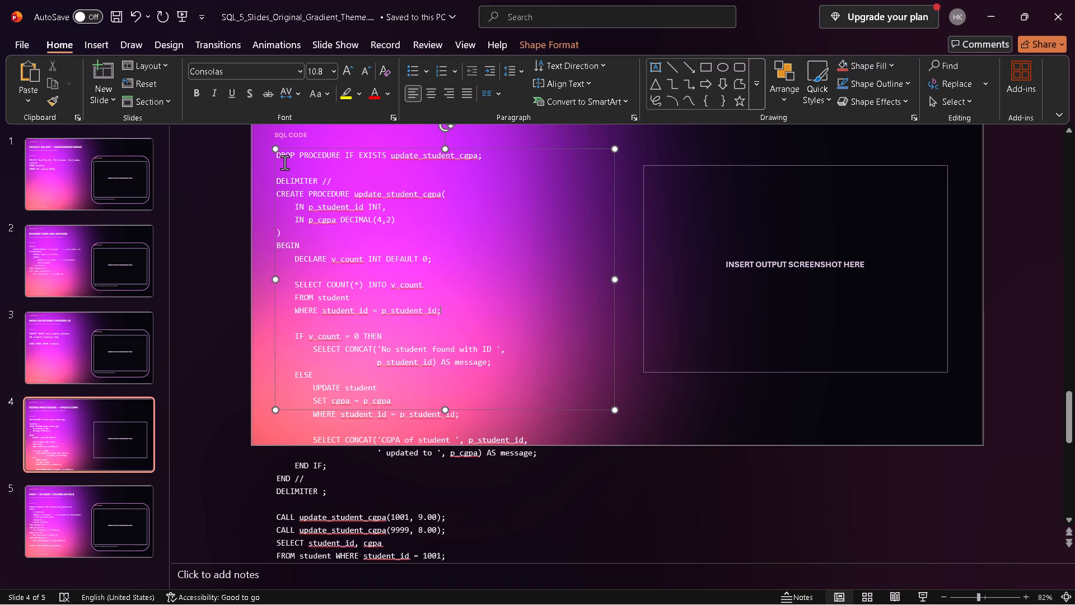
drag(276, 155, 271, 155)
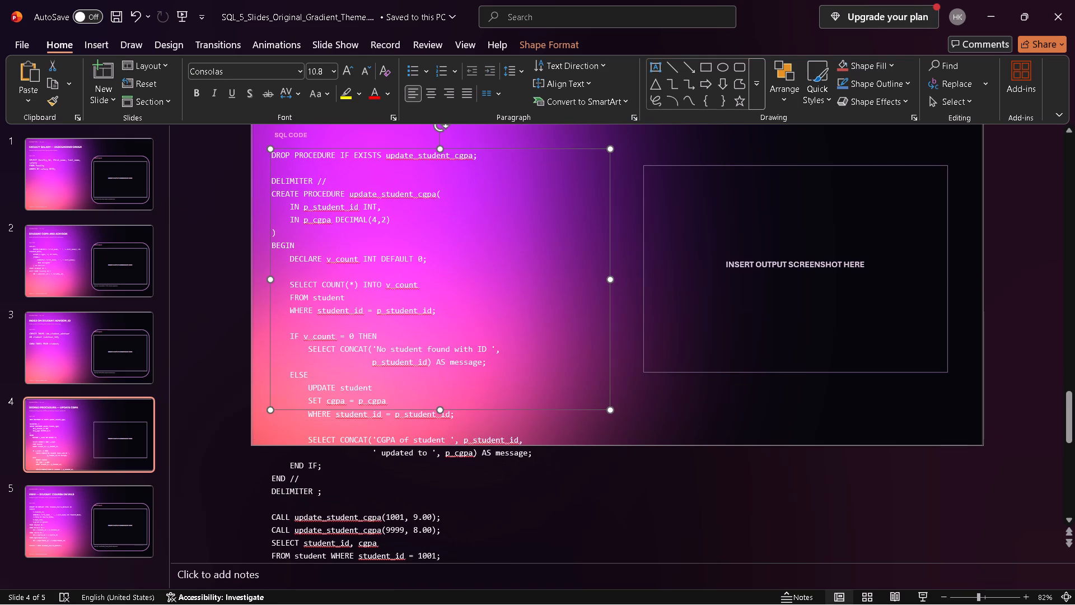
click(358, 220)
key(ctrl+a)
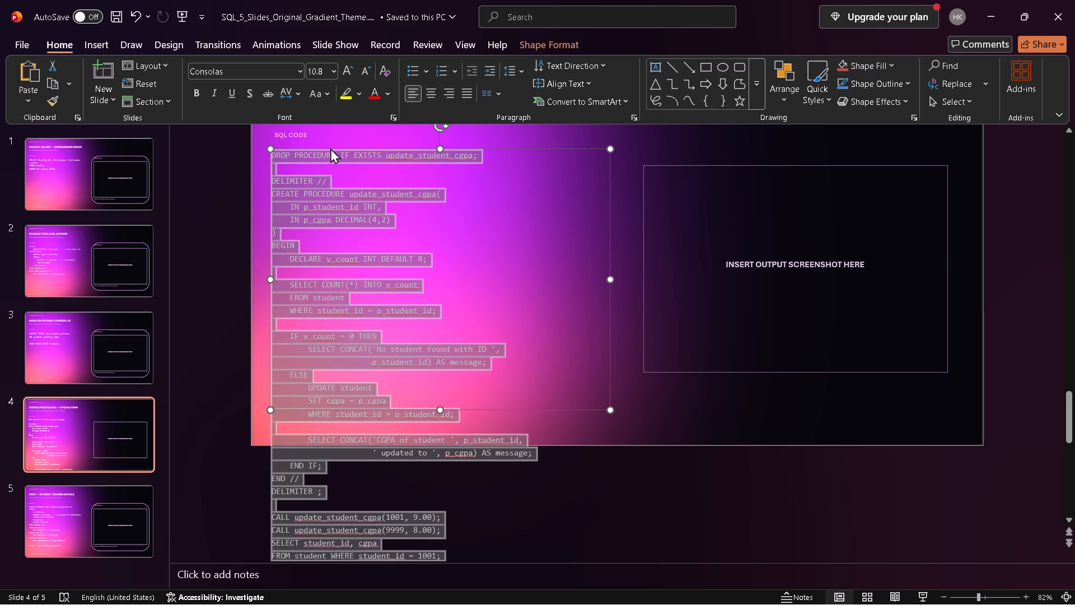
click(330, 67)
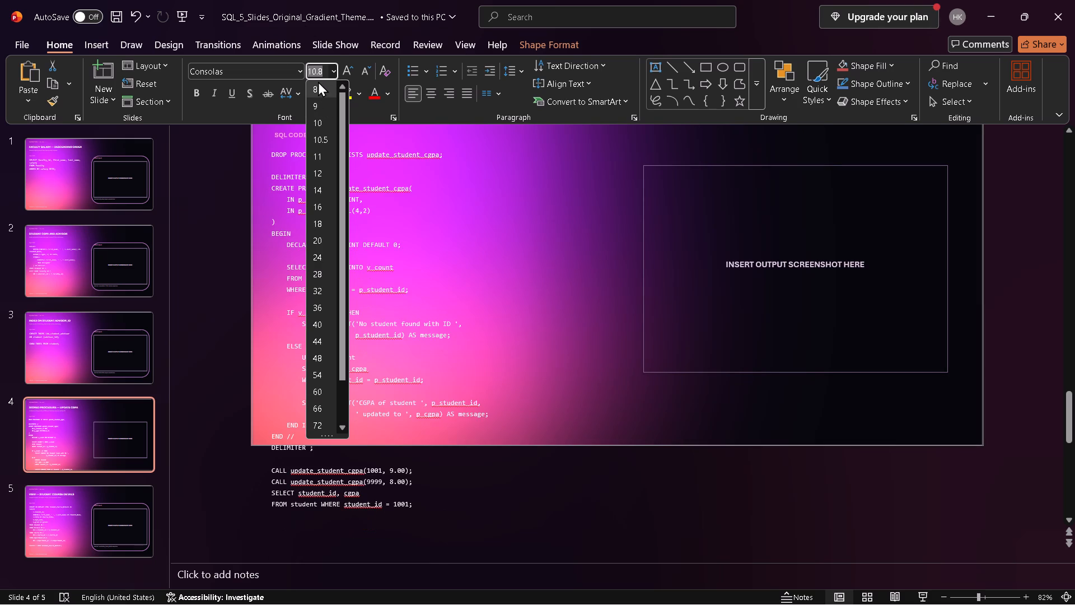
click(318, 81)
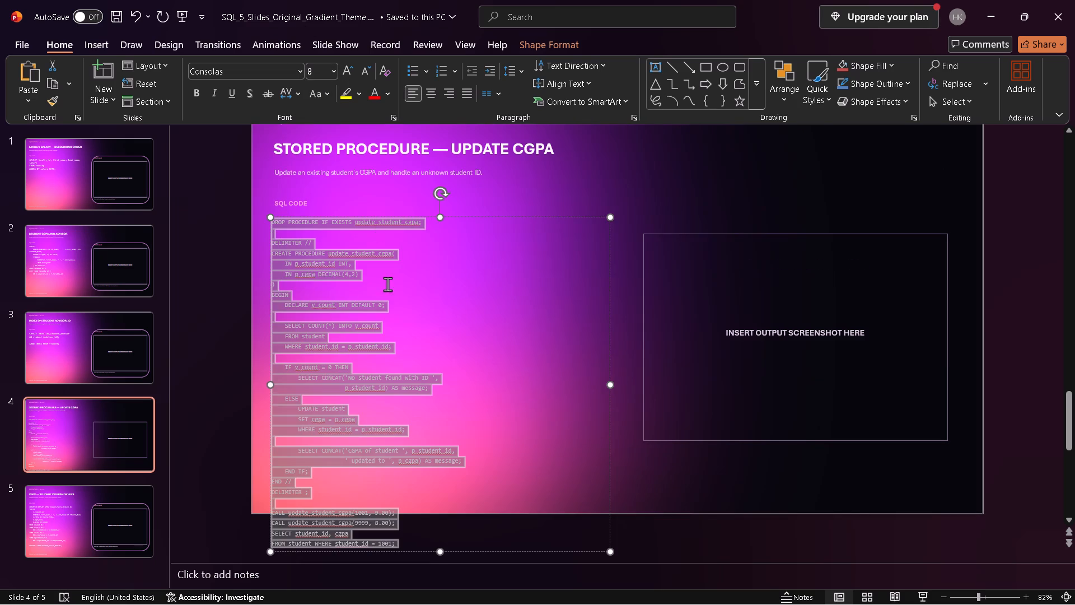
click(485, 289)
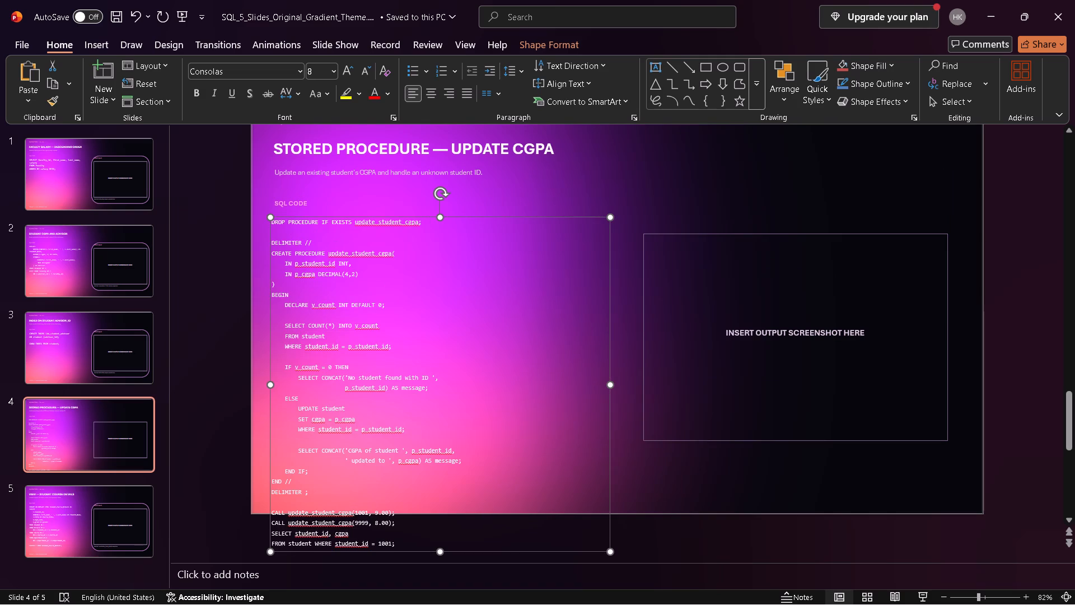
Delete the "SQL CODE" label text above the stored procedure code on slide 4.
drag(312, 199, 301, 197)
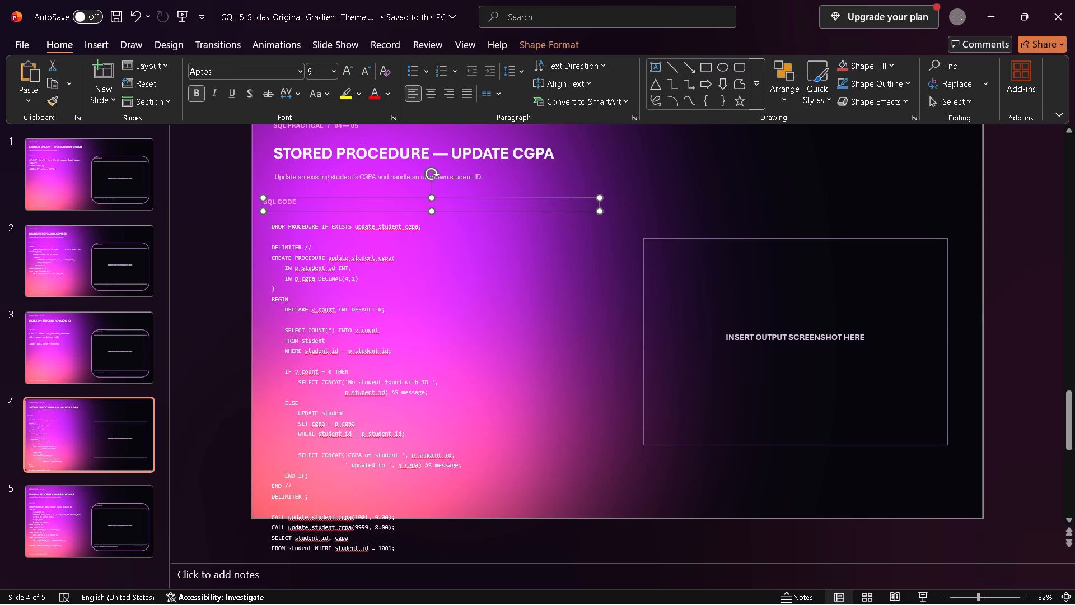
click(299, 202)
double_click(299, 202)
key(BackSpace)
key(BackSpace)
key(BackSpace)
key(BackSpace)
key(BackSpace)
key(BackSpace)
key(BackSpace)
key(BackSpace)
key(BackSpace)
key(BackSpace)
key(BackSpace)
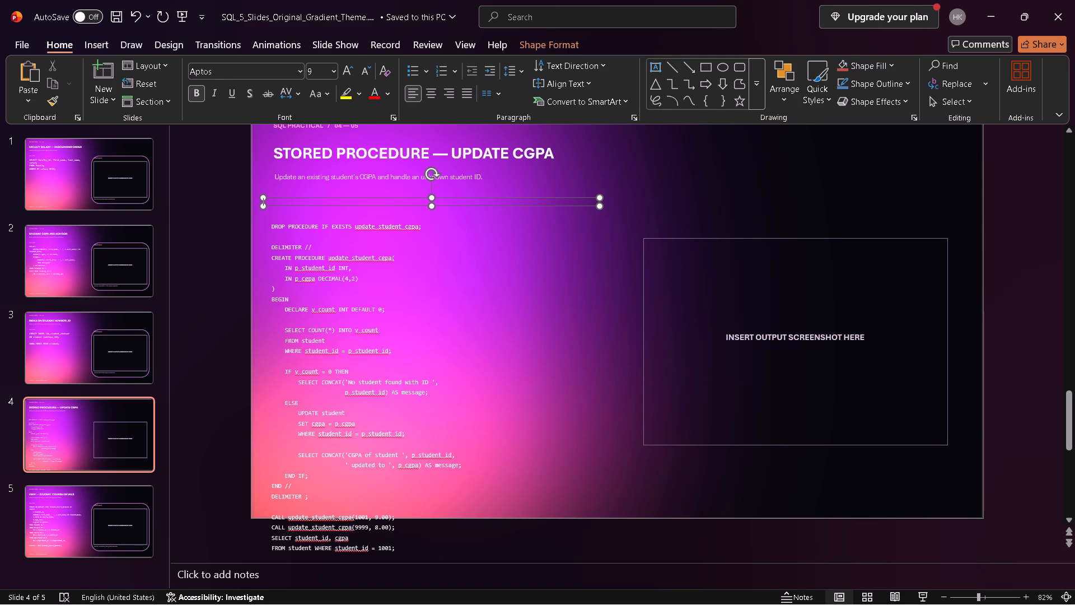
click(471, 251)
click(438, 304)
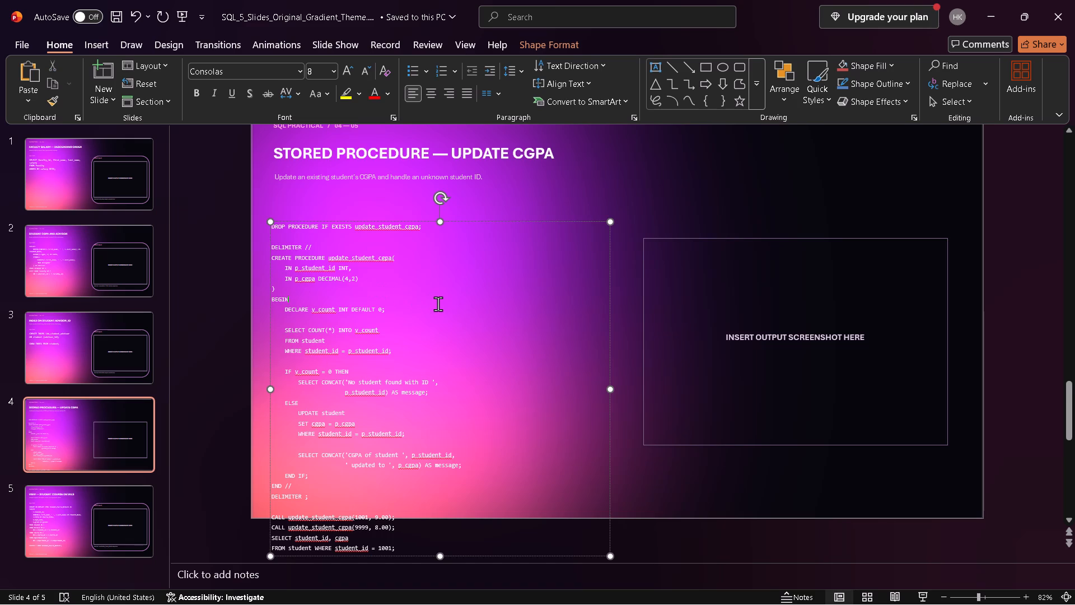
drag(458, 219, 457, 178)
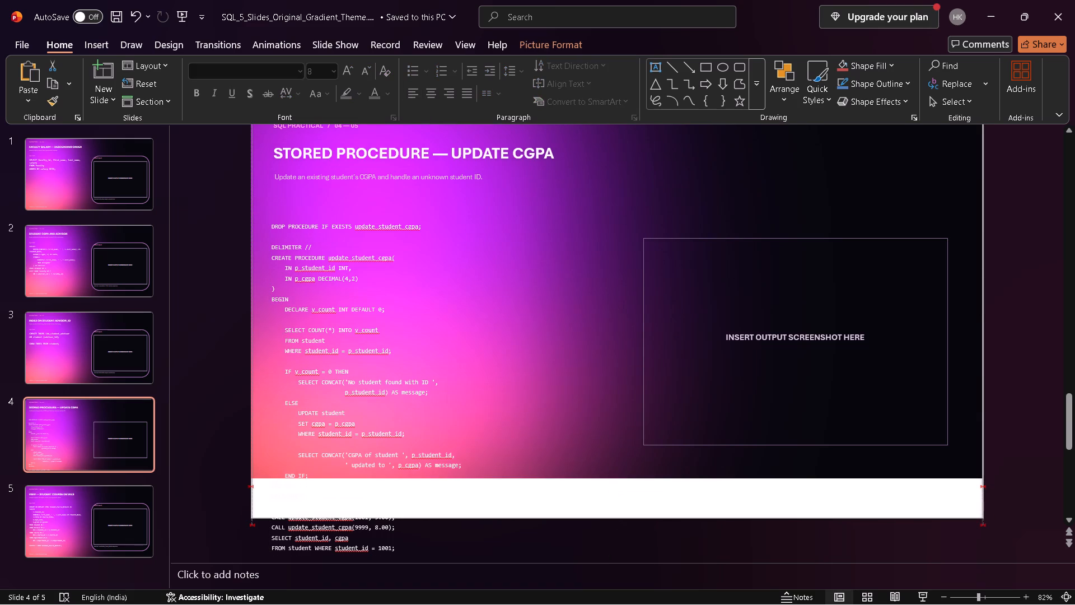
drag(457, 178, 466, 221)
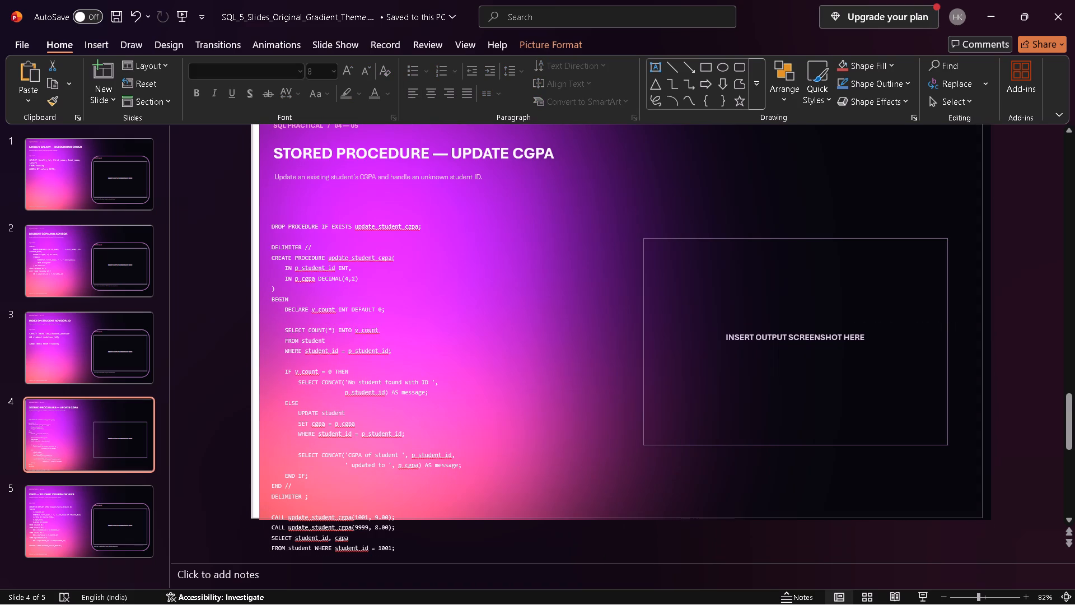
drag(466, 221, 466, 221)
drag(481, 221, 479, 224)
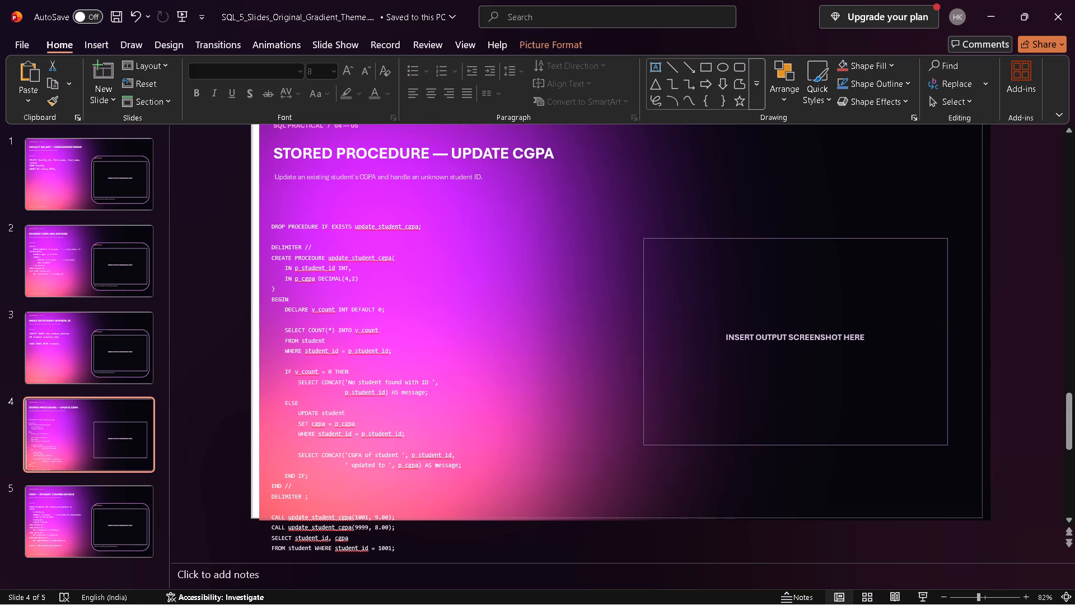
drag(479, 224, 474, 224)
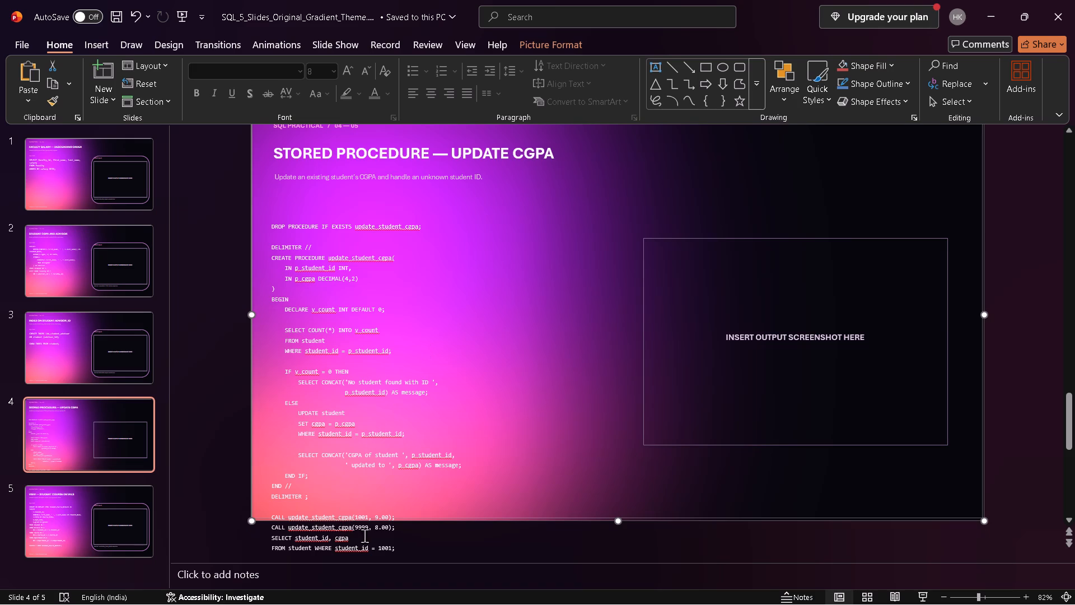
Move the stored procedure code box up directly beneath the subtitle so all the code fits on slide 4.
click(320, 262)
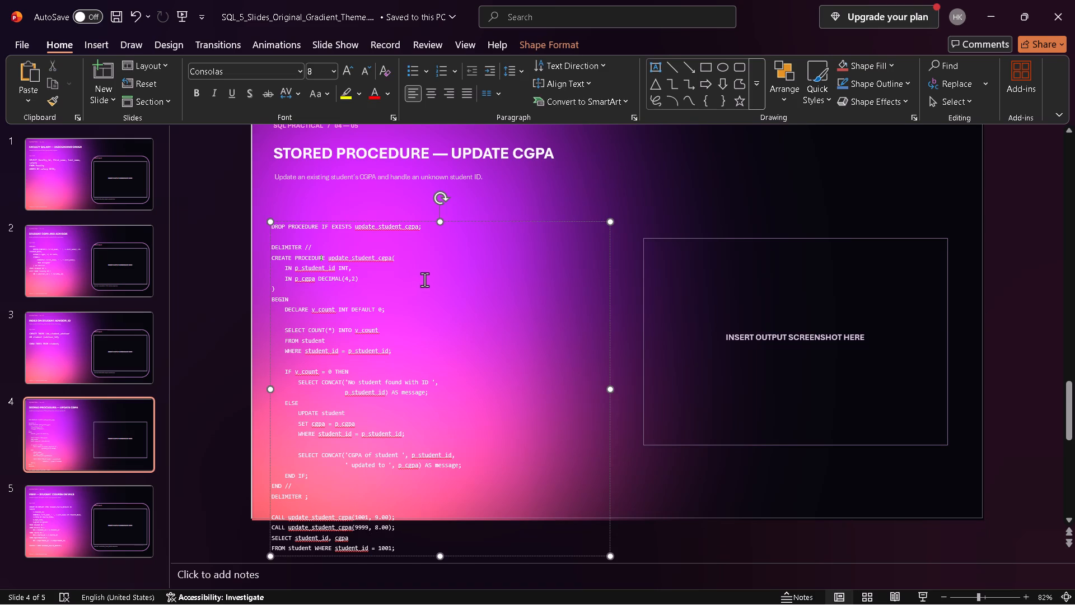
drag(487, 231, 494, 196)
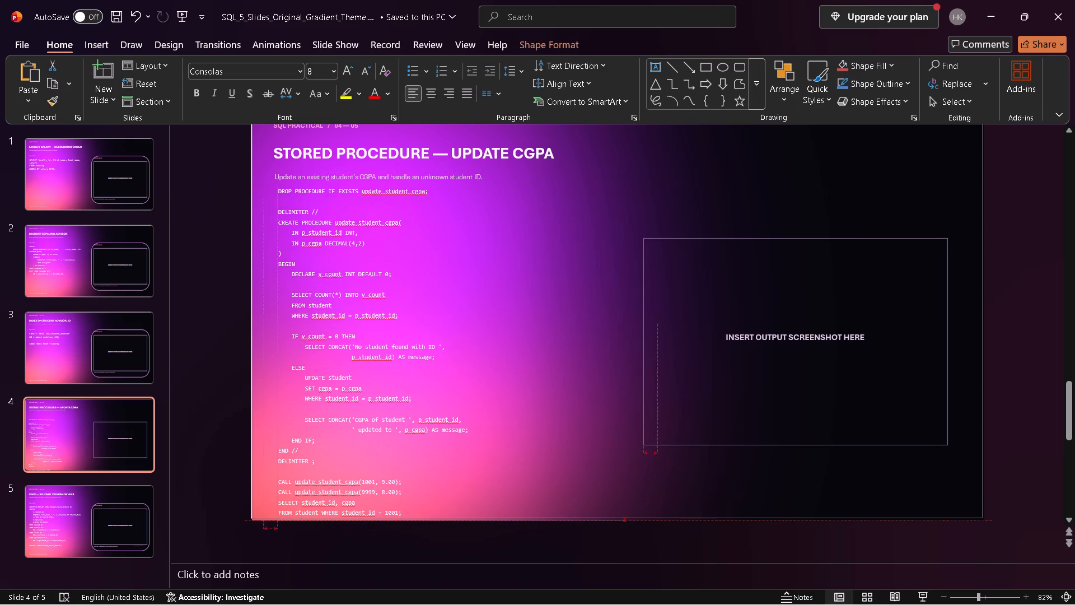
drag(494, 196, 494, 196)
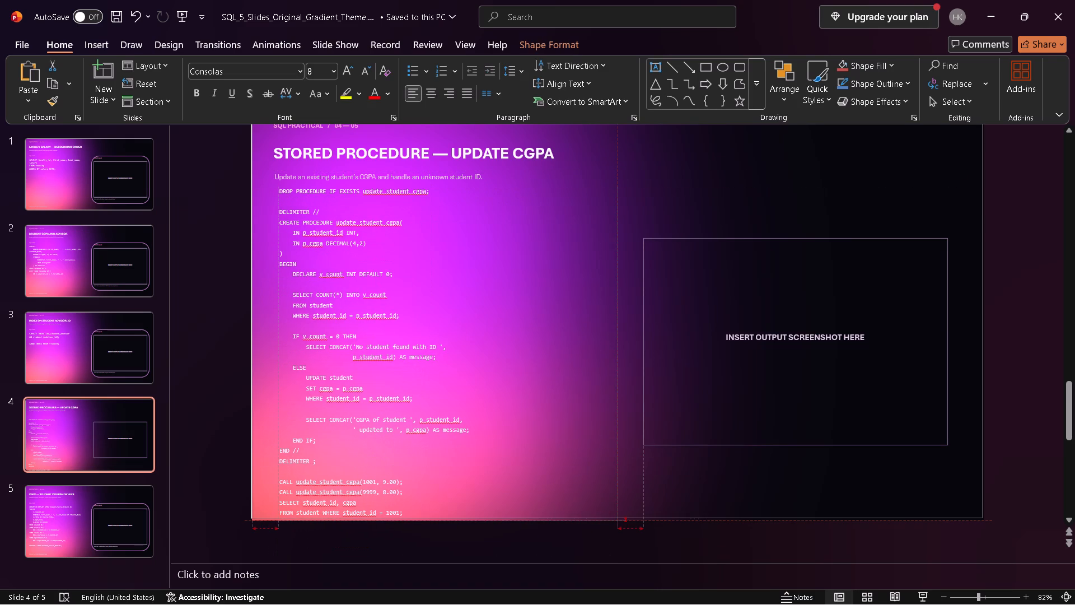
drag(494, 196, 488, 193)
click(620, 160)
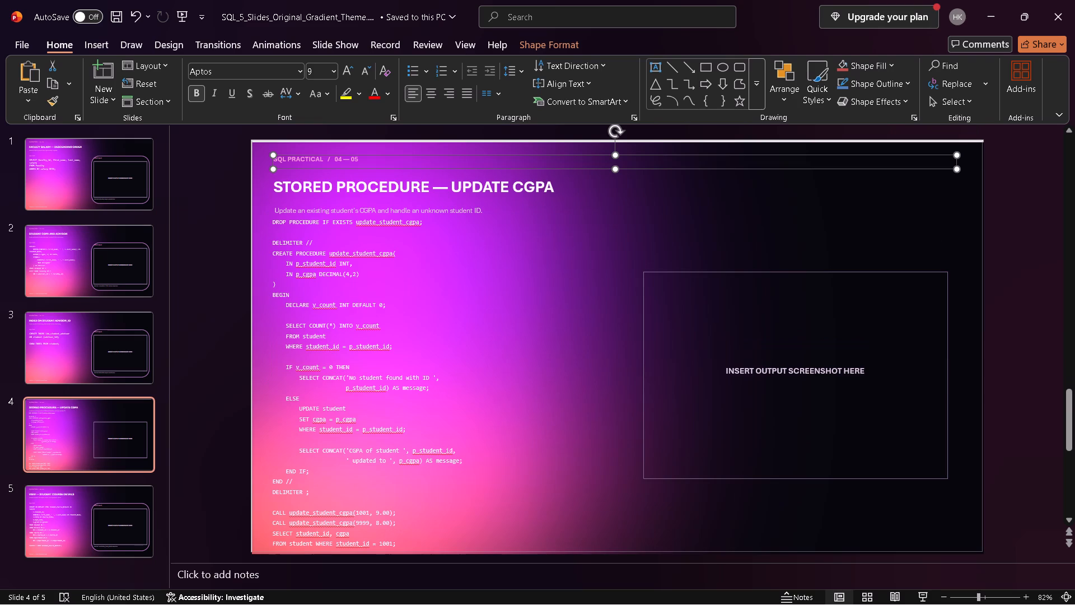
click(642, 193)
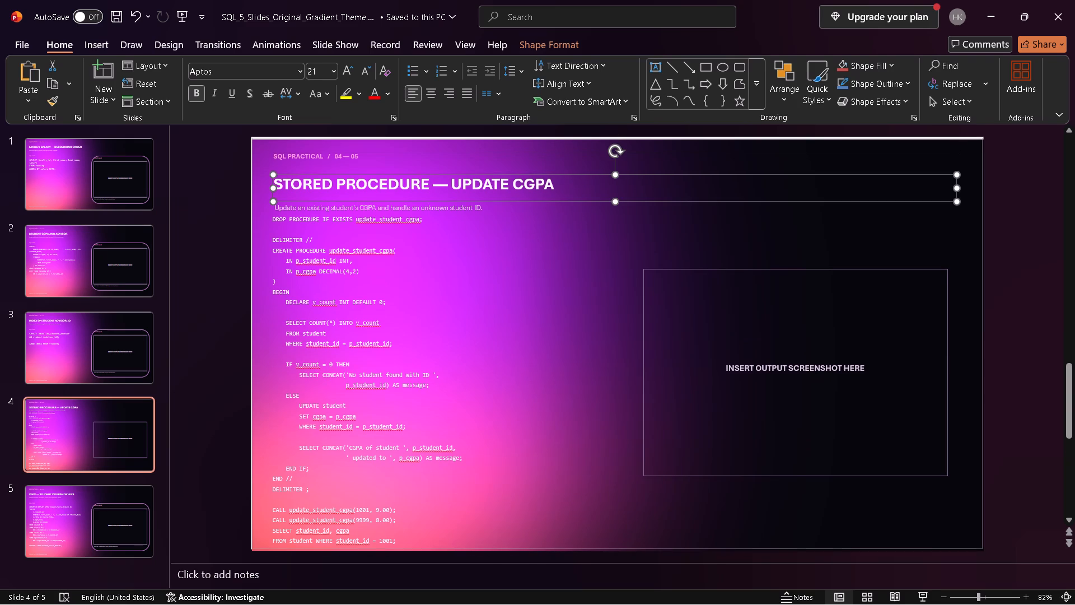
click(602, 224)
click(638, 186)
Go to slide 1, "FACULTY SALARY — DESCENDING ORDER".
click(102, 155)
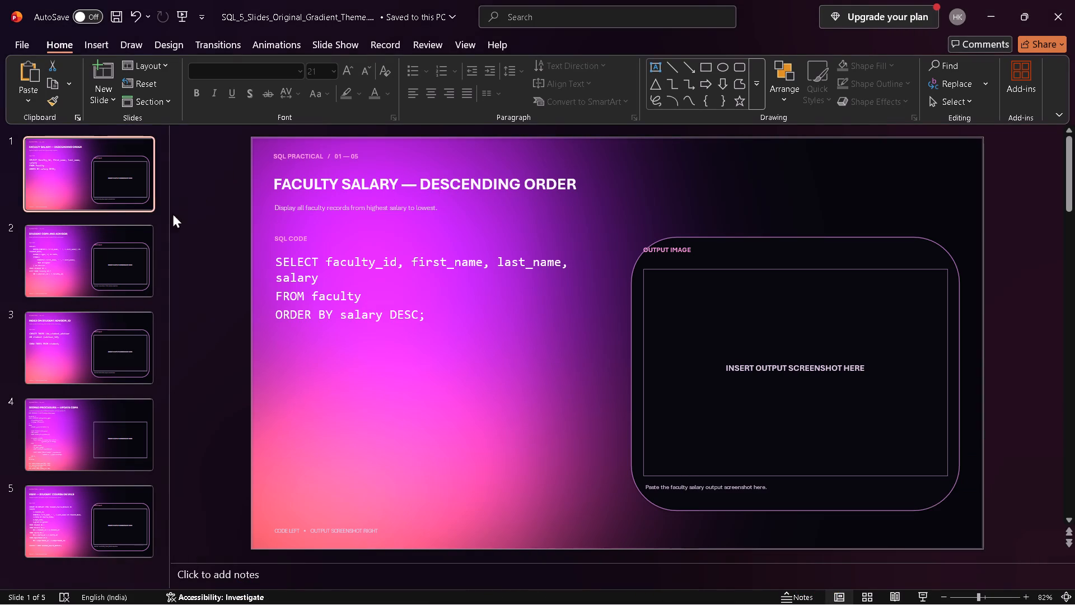
click(351, 159)
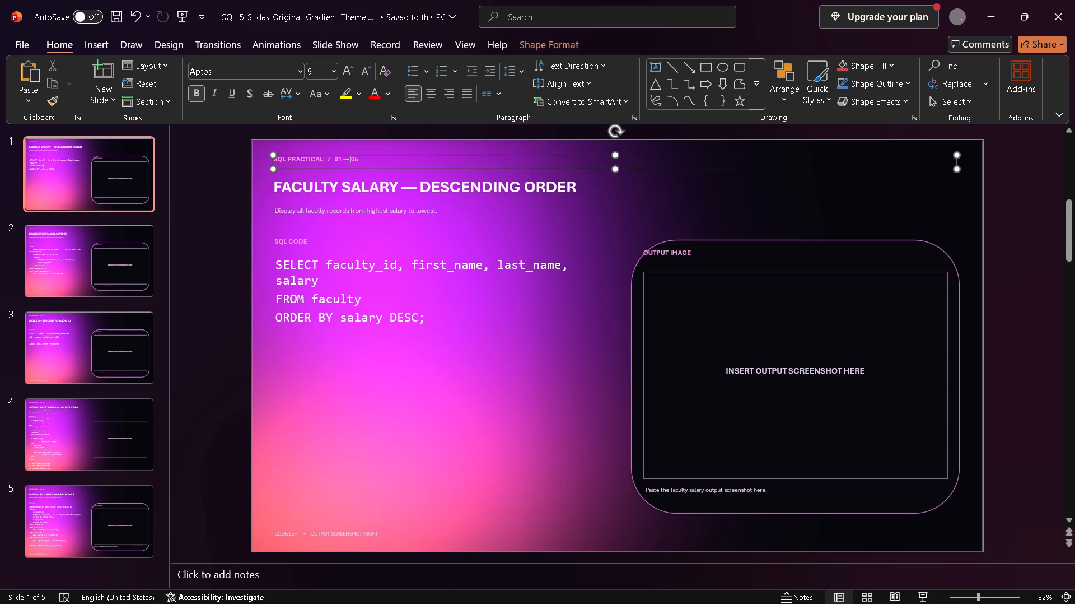
click(362, 157)
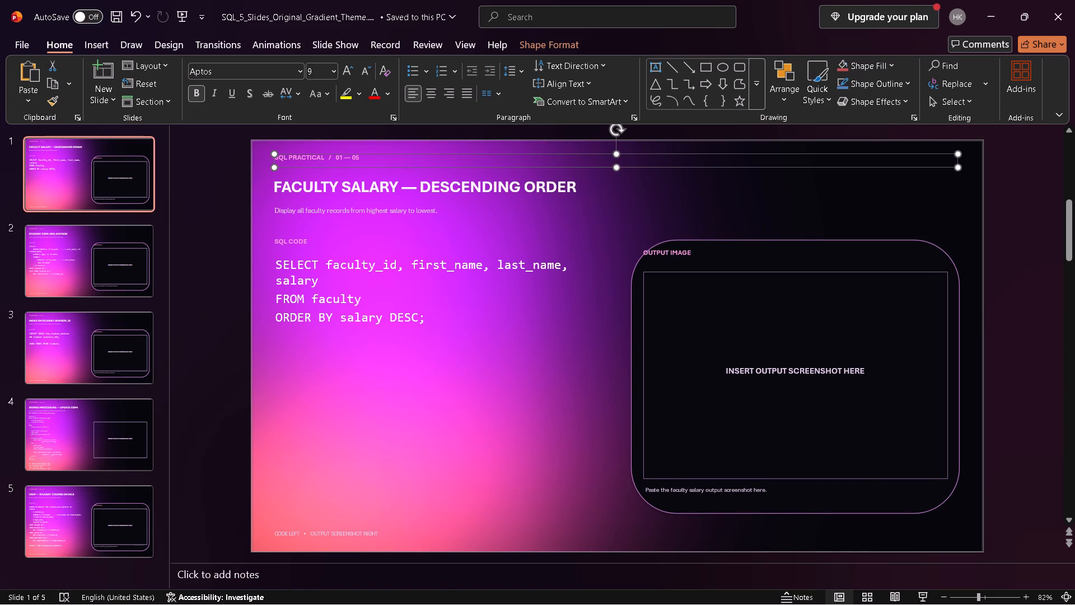
click(365, 156)
double_click(356, 159)
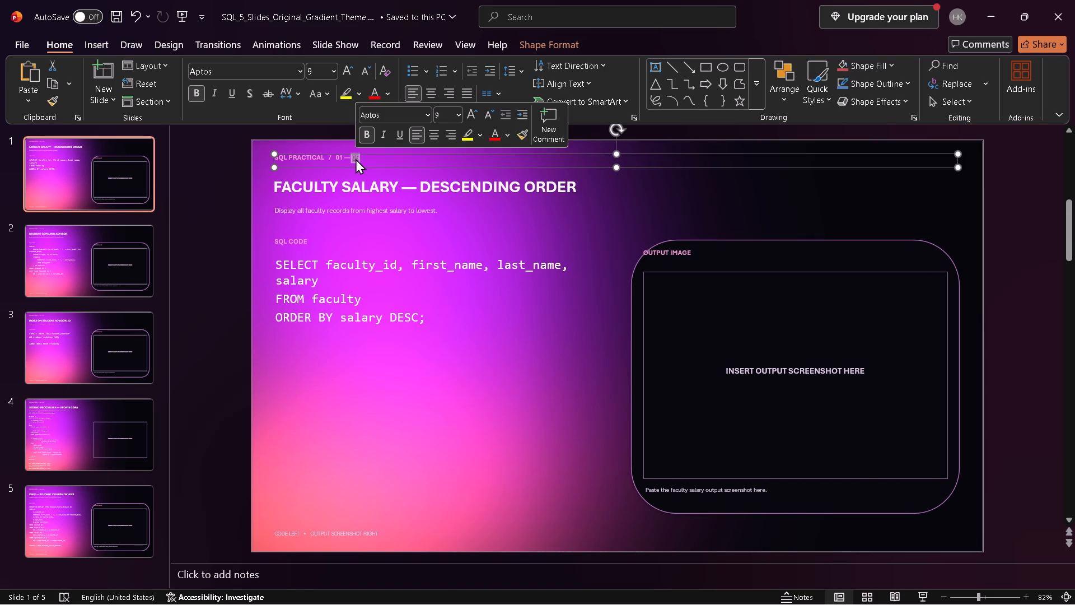
key(BackSpace)
key(BackSpace)
key(BackSpace)
key(BackSpace)
key(BackSpace)
key(BackSpace)
key(BackSpace)
key(BackSpace)
key(BackSpace)
key(BackSpace)
key(BackSpace)
key(BackSpace)
key(BackSpace)
key(BackSpace)
key(BackSpace)
key(BackSpace)
key(BackSpace)
key(BackSpace)
key(BackSpace)
key(BackSpace)
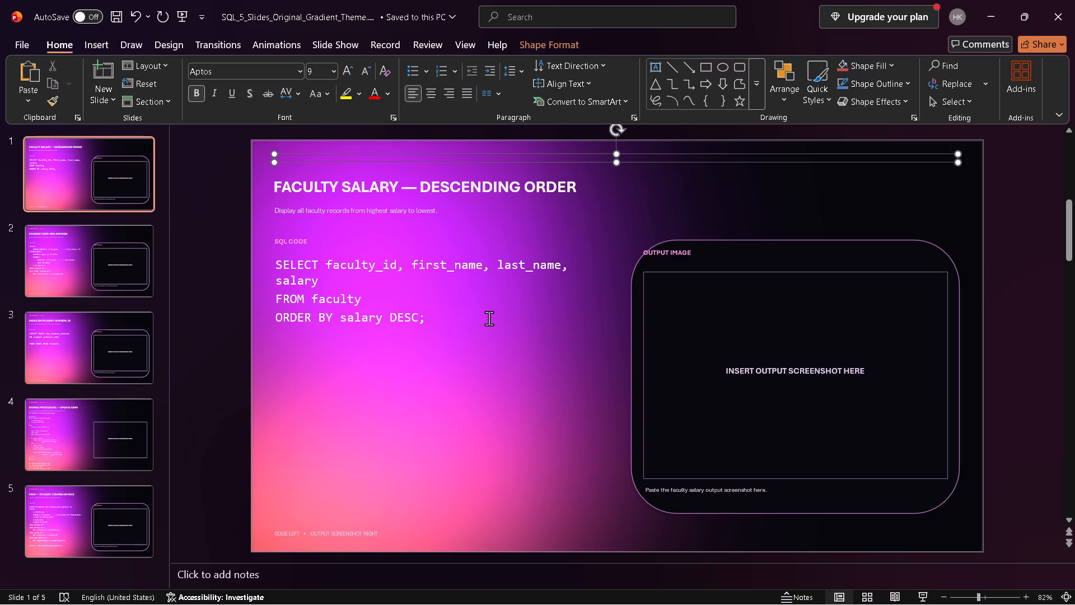
Delete the "OUTPUT IMAGE" label and the rounded frame around the screenshot placeholder on slide 1.
click(435, 210)
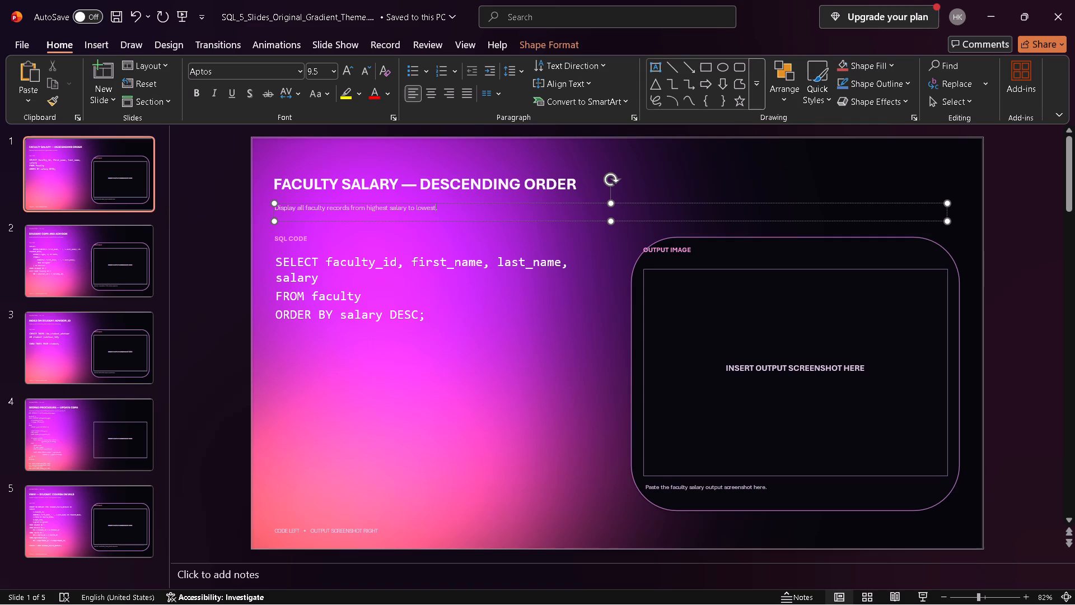
click(751, 262)
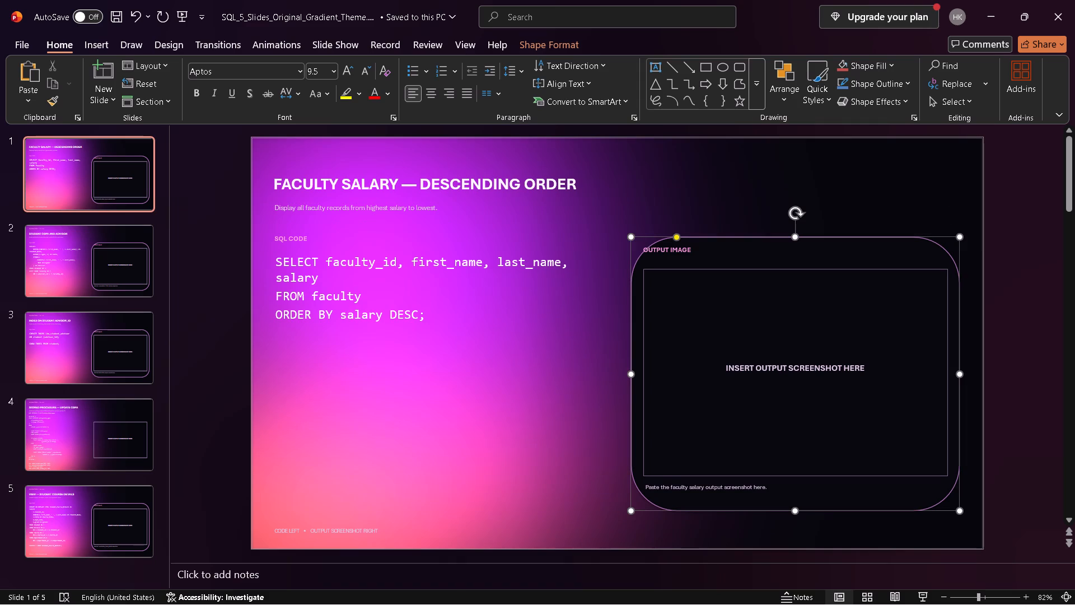
click(751, 254)
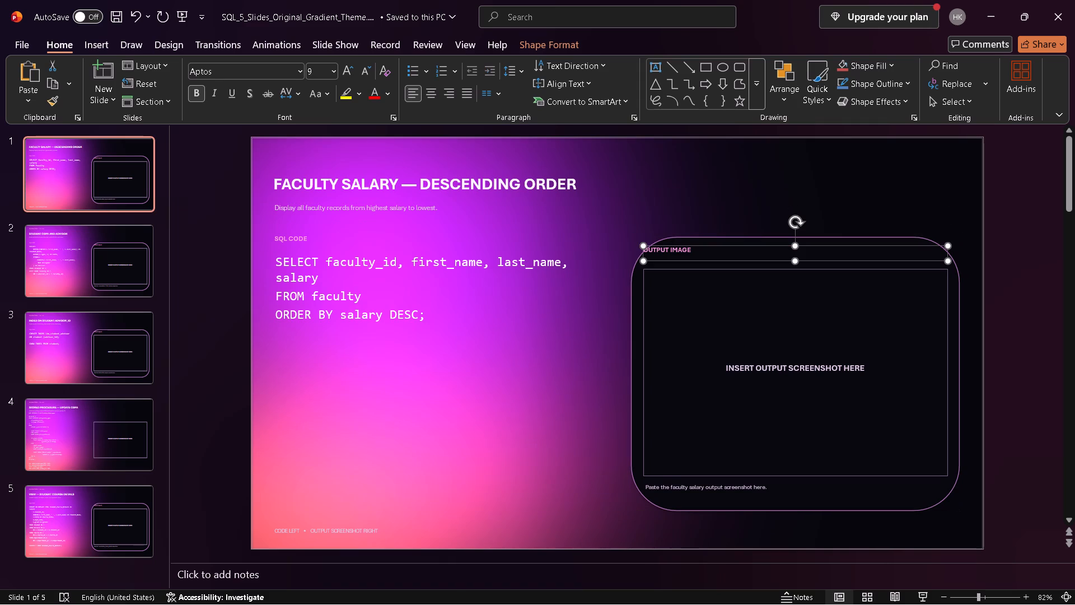
right_click(742, 252)
click(774, 247)
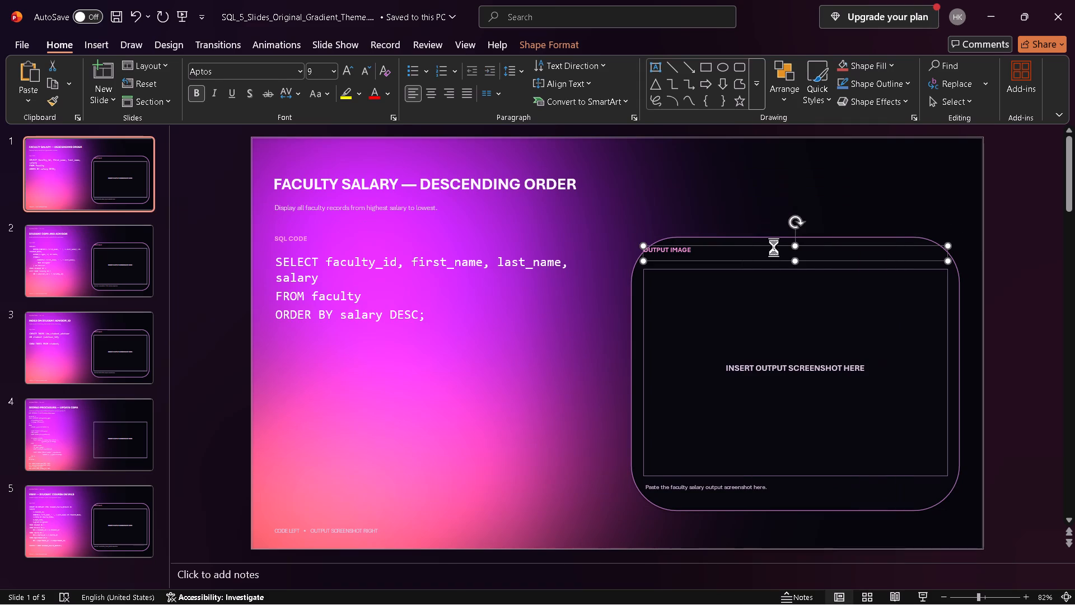
click(763, 253)
right_click(763, 253)
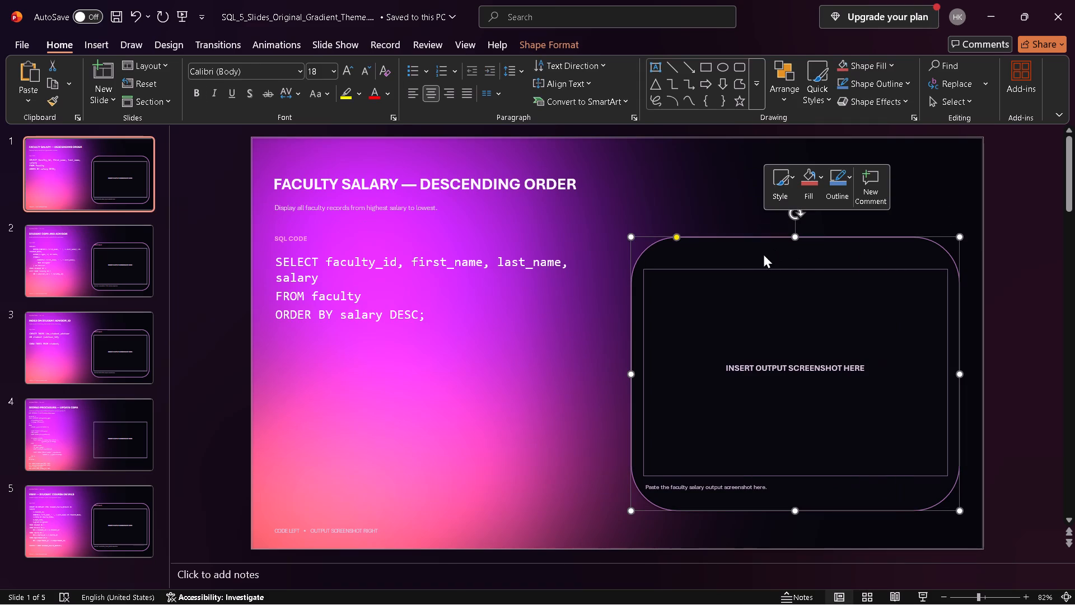
click(811, 257)
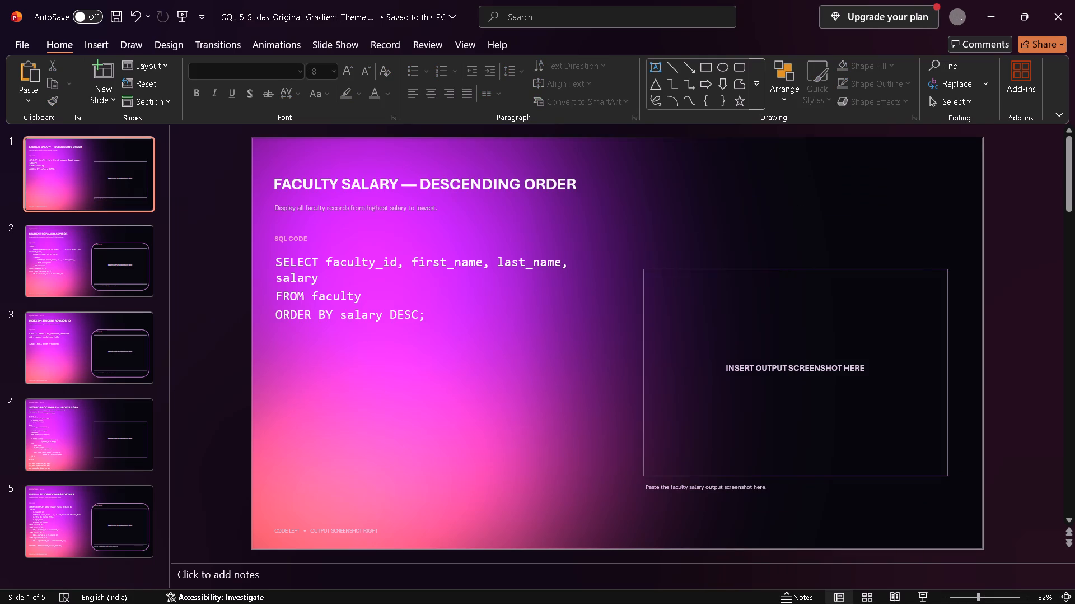
Delete the "Paste the faculty salary output screenshot here." caption below slide 1's screenshot placeholder.
click(768, 488)
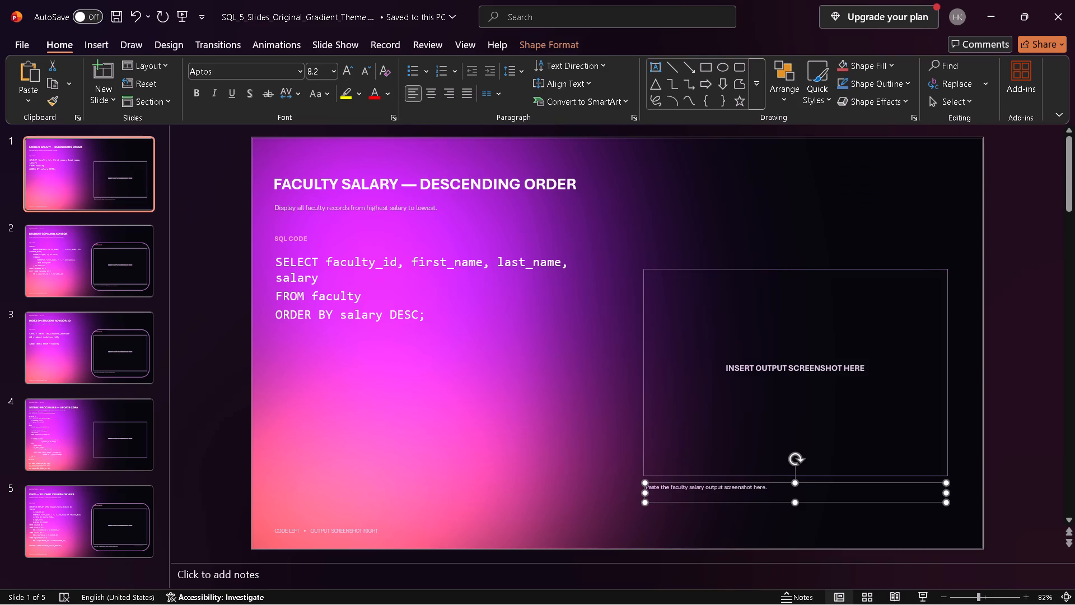
right_click(768, 491)
click(828, 143)
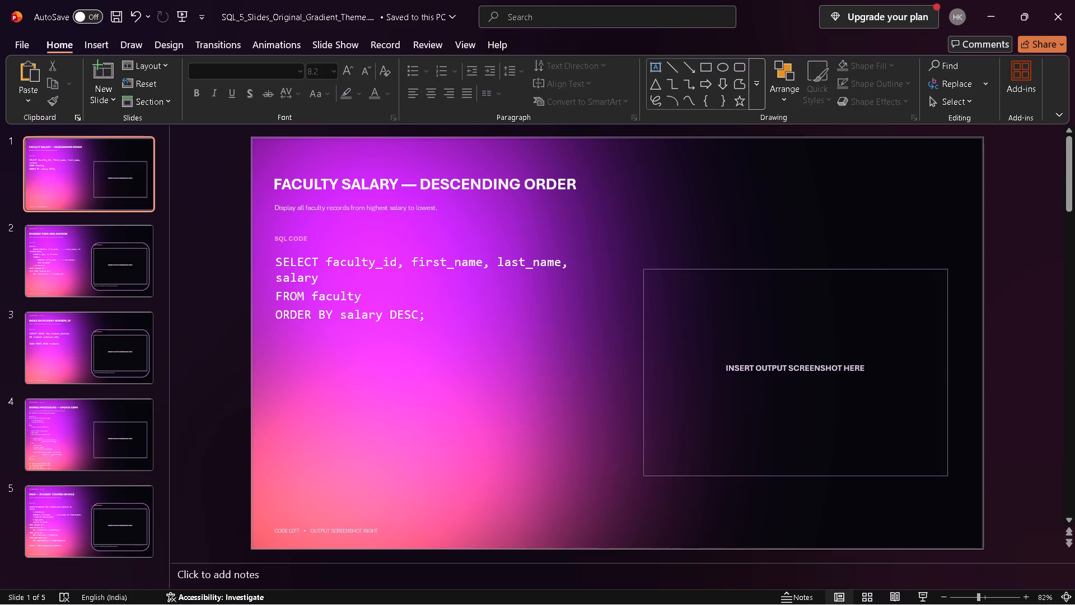
click(589, 330)
click(718, 204)
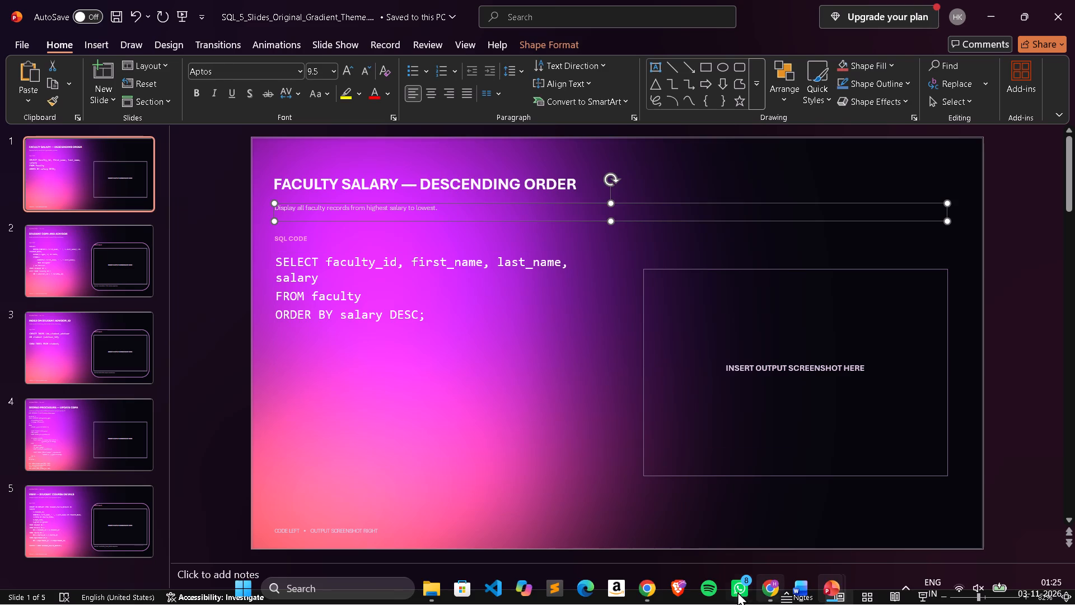
In Chrome, read ChatGPT's reply to "where is the file" and close the slide preview beside the conversation.
click(647, 597)
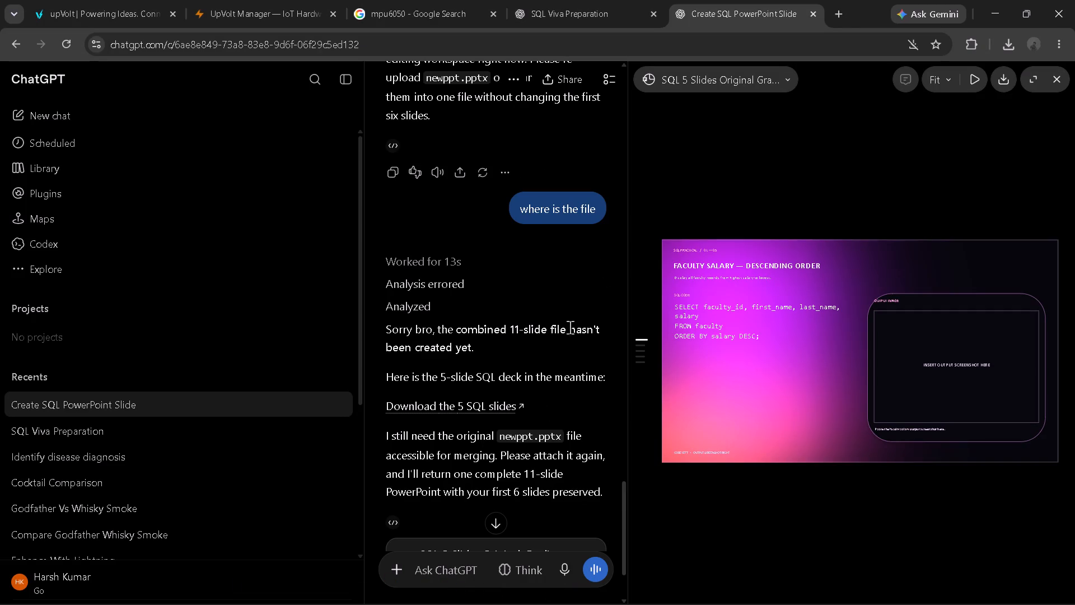
scroll(484, 368, down, 1)
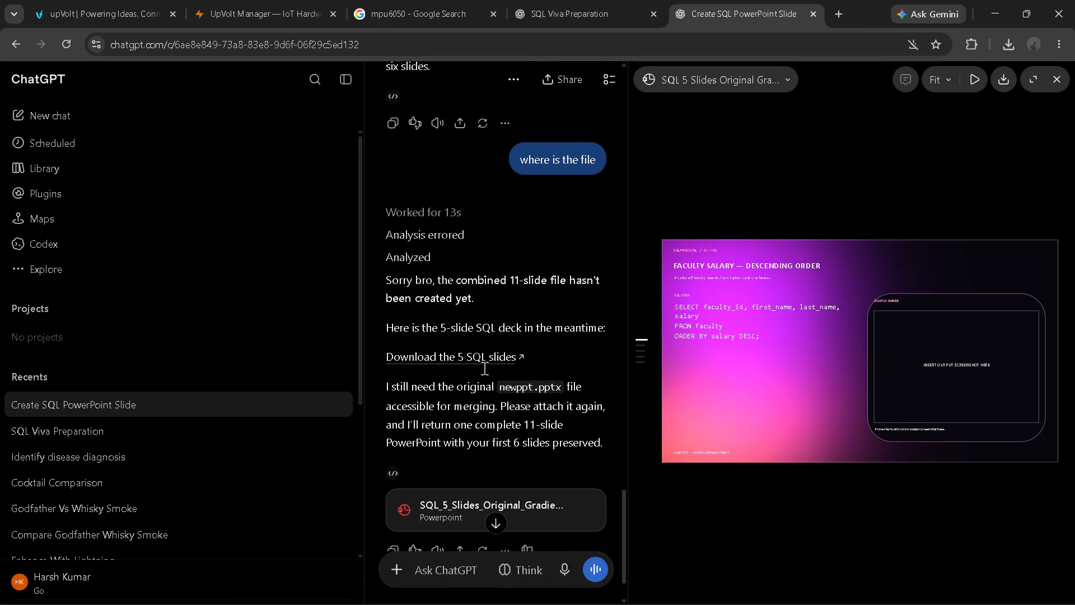
scroll(484, 368, down, 2)
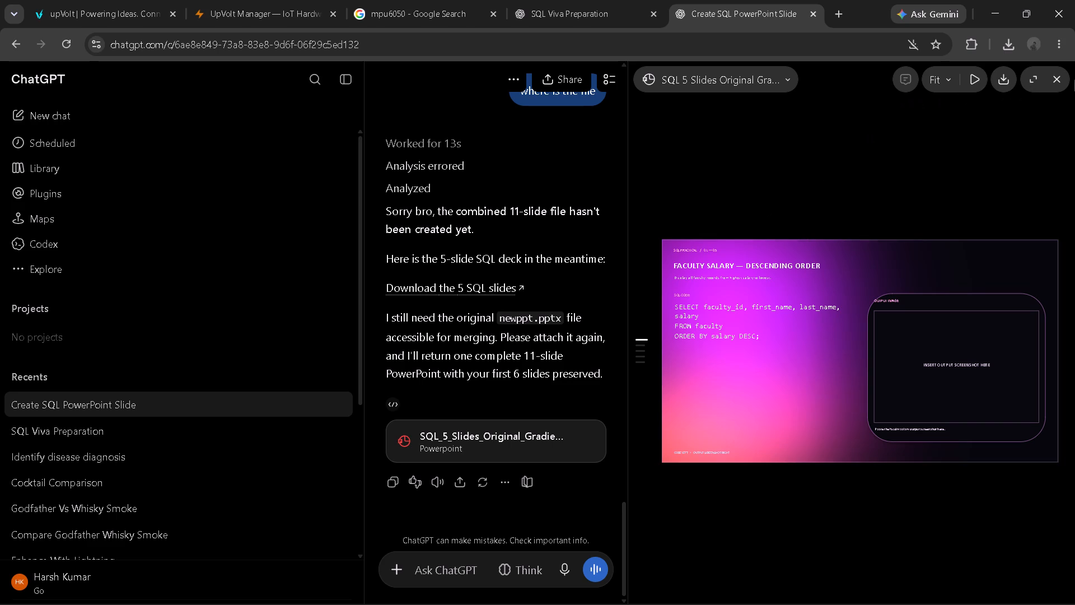
click(1059, 80)
click(544, 0)
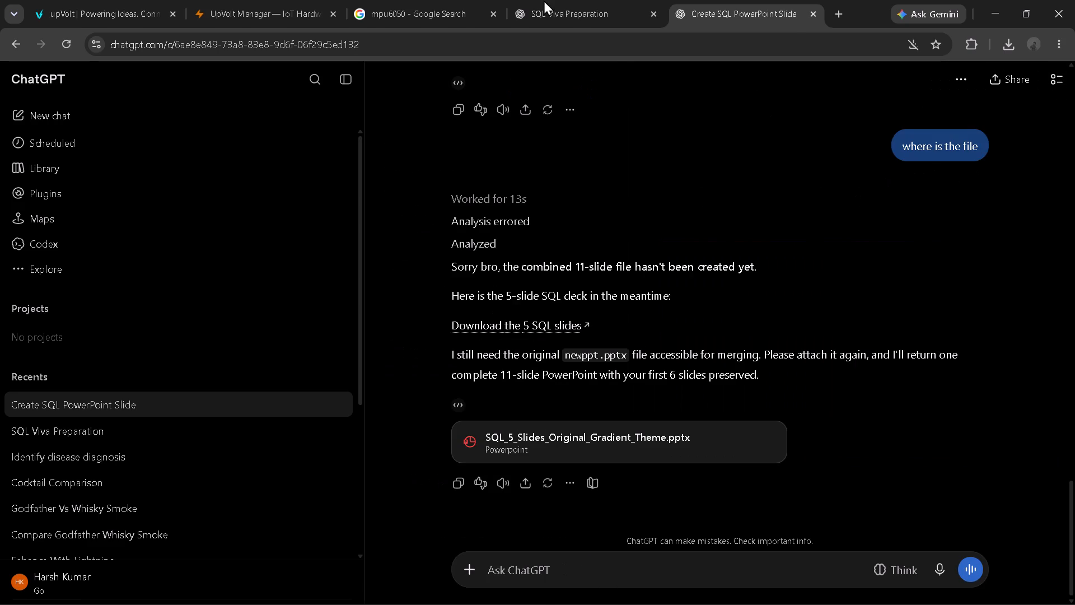
click(438, 0)
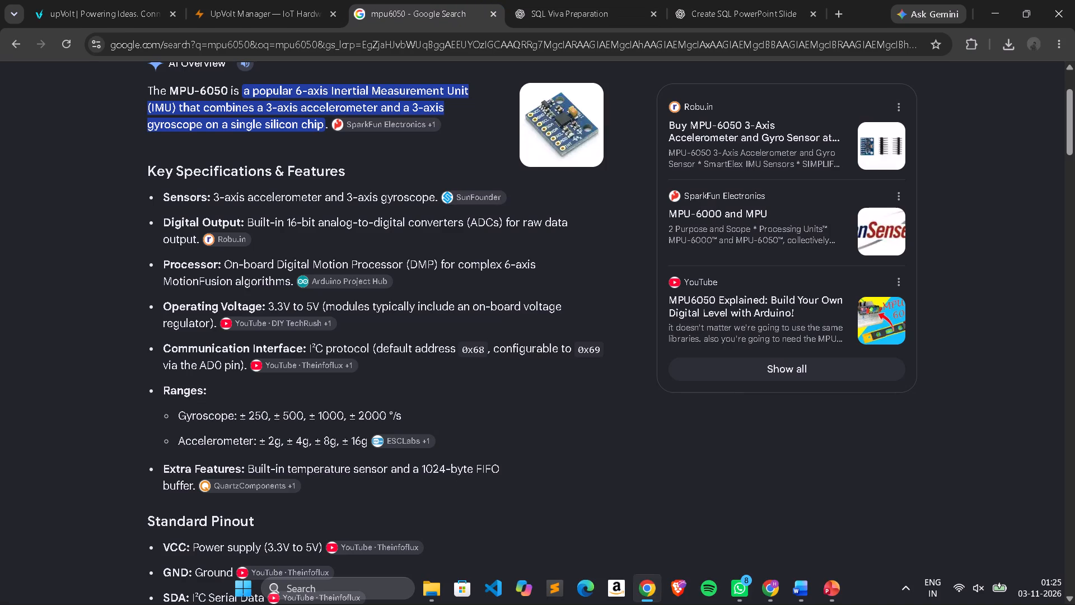
Return to the five-slide SQL presentation in PowerPoint and insert the recent picture 1.jpeg from this device on slide 1.
click(861, 540)
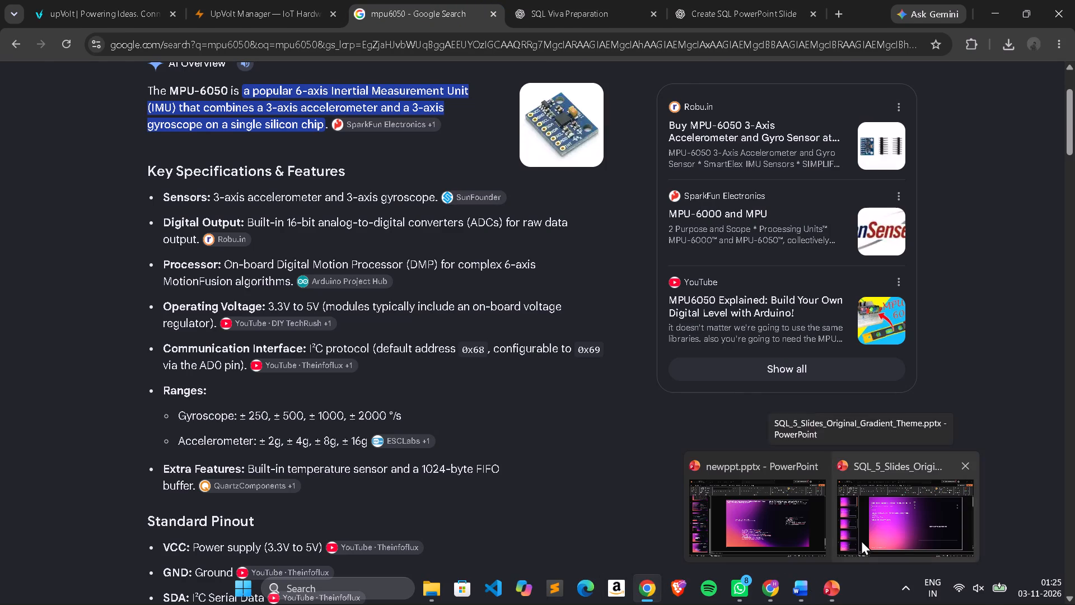
click(555, 349)
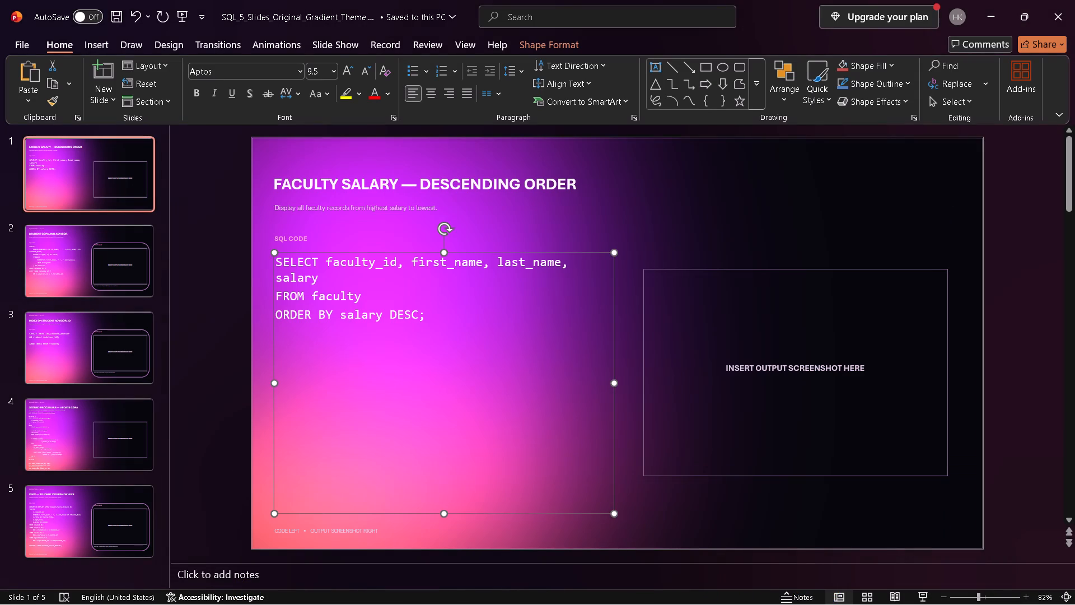
click(651, 227)
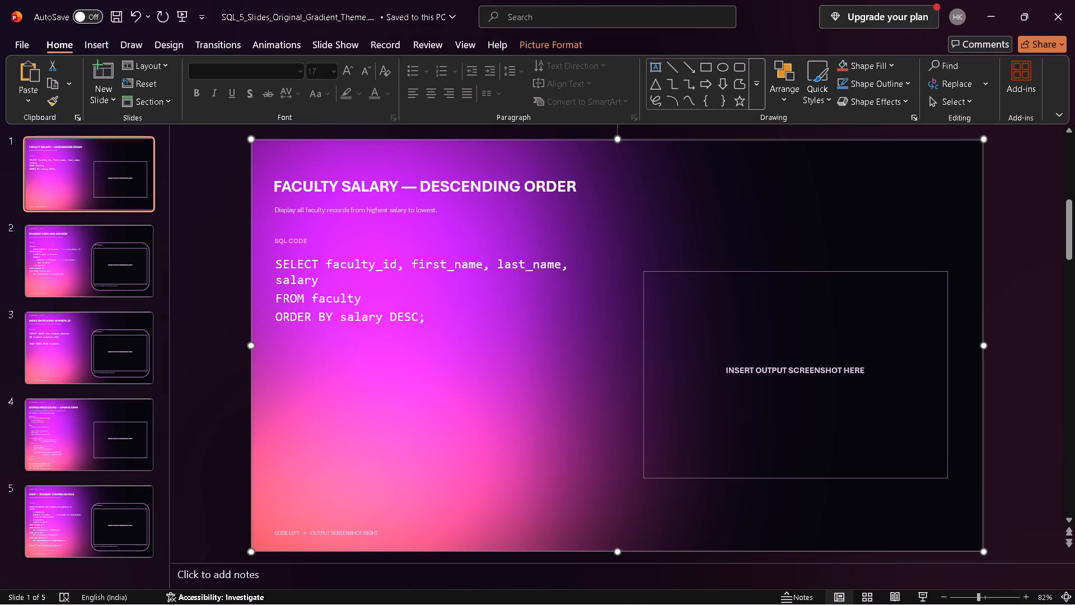
click(742, 414)
click(93, 44)
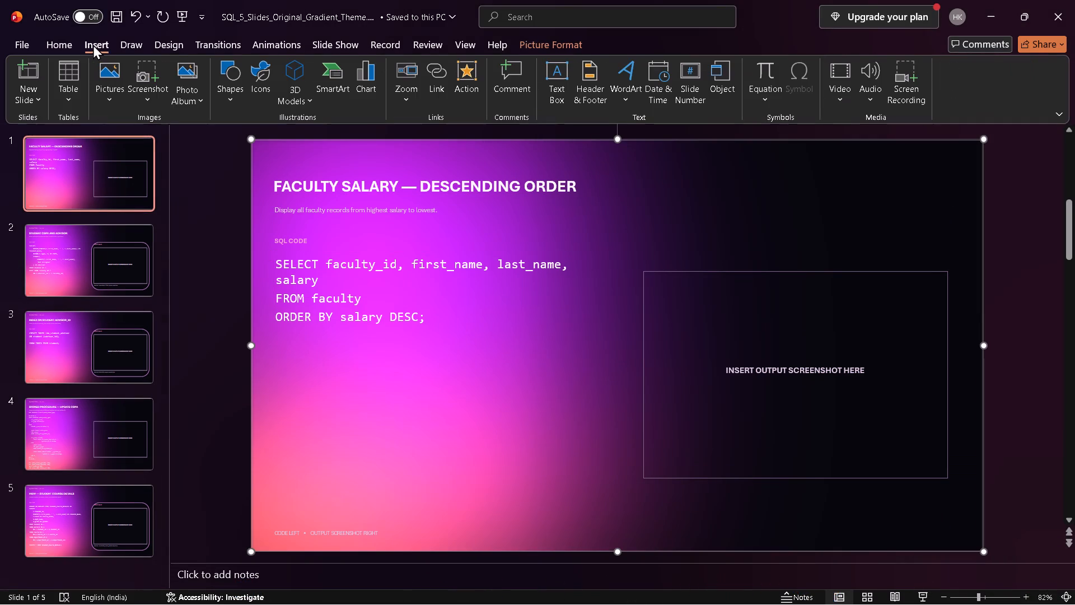
click(107, 97)
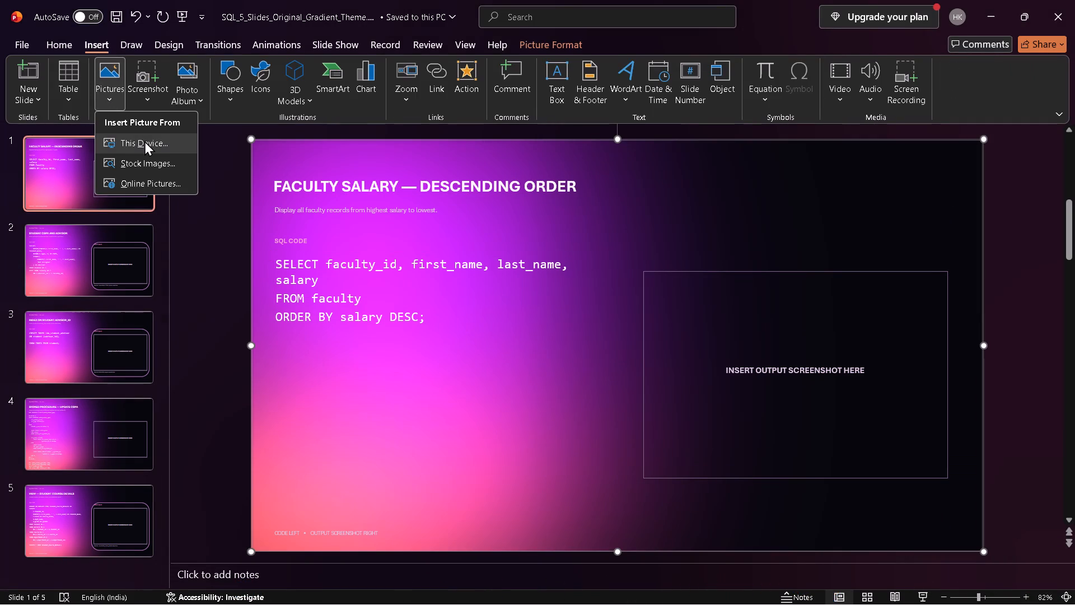
click(144, 141)
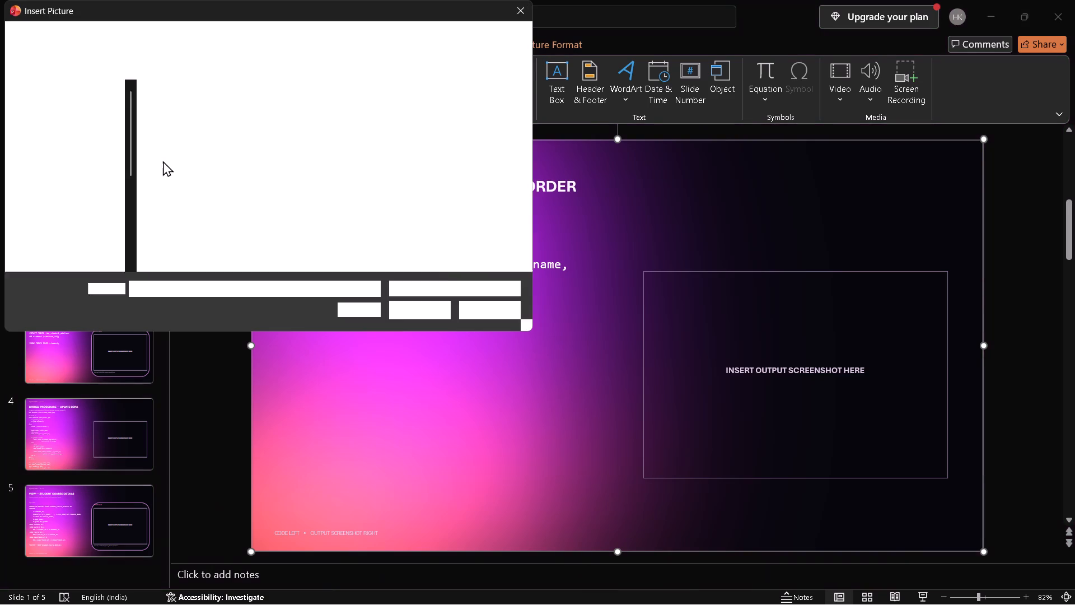
scroll(89, 135, up, 5)
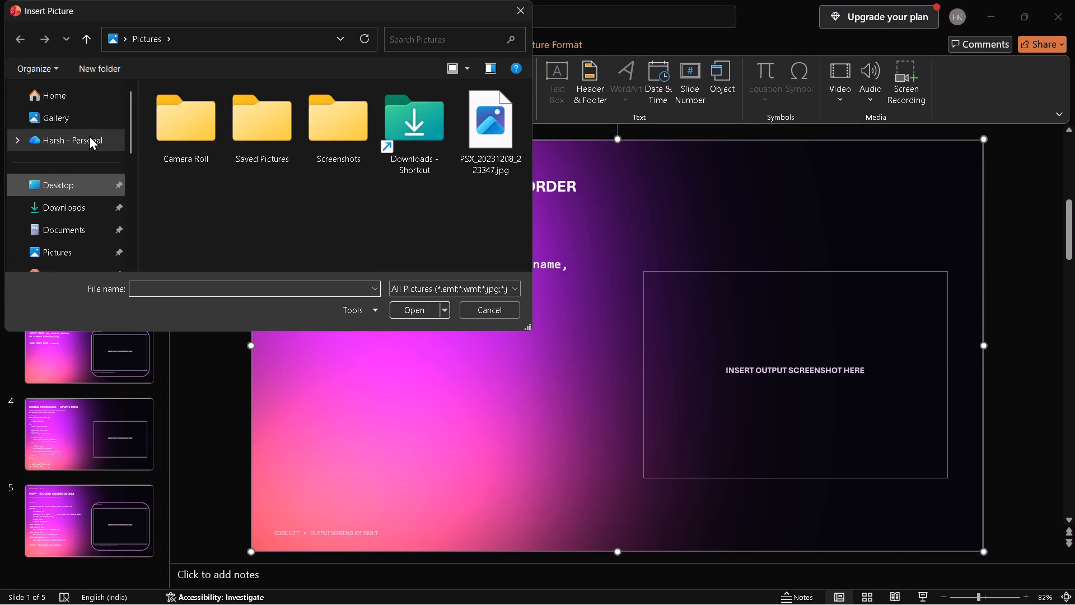
click(83, 115)
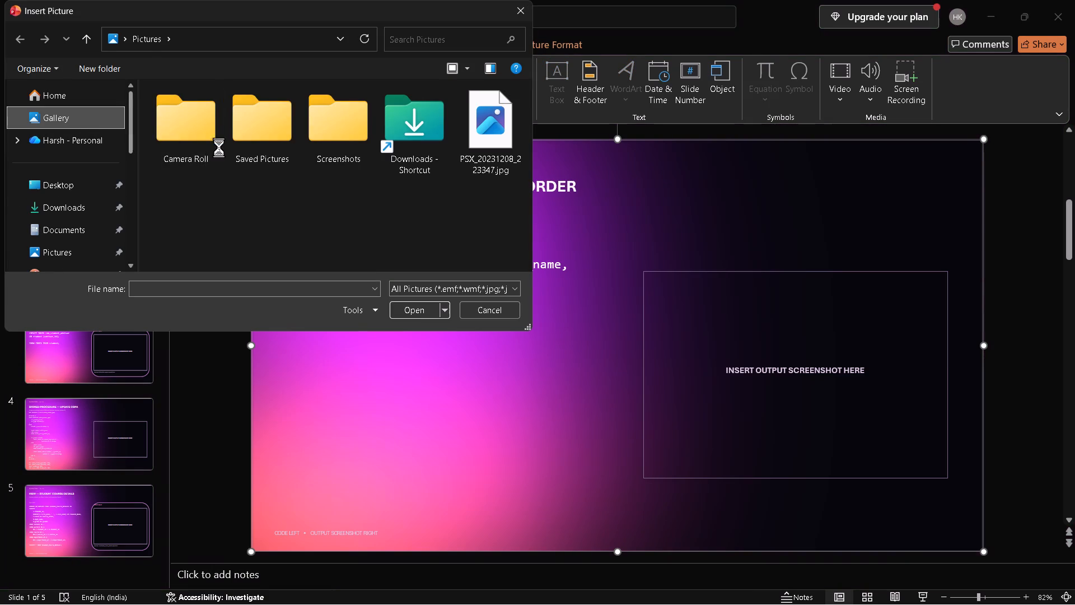
click(76, 98)
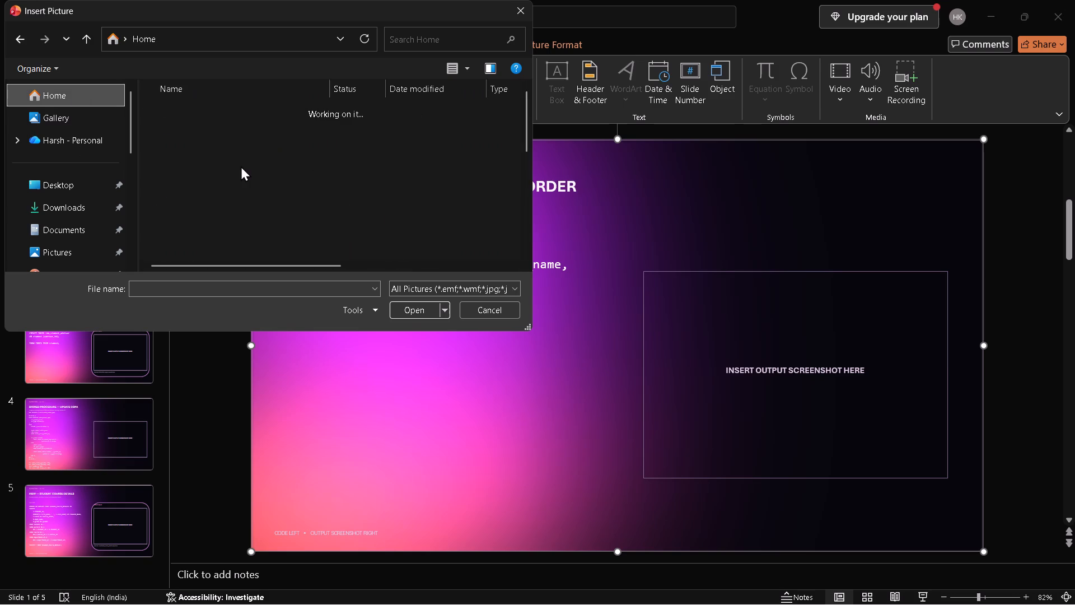
scroll(260, 170, down, 1)
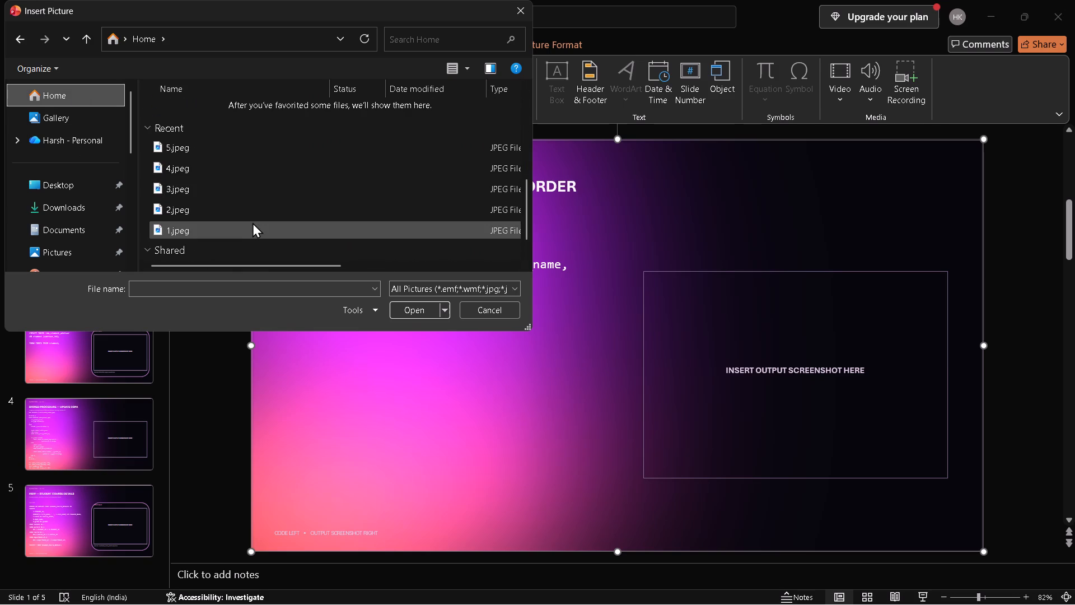
double_click(252, 223)
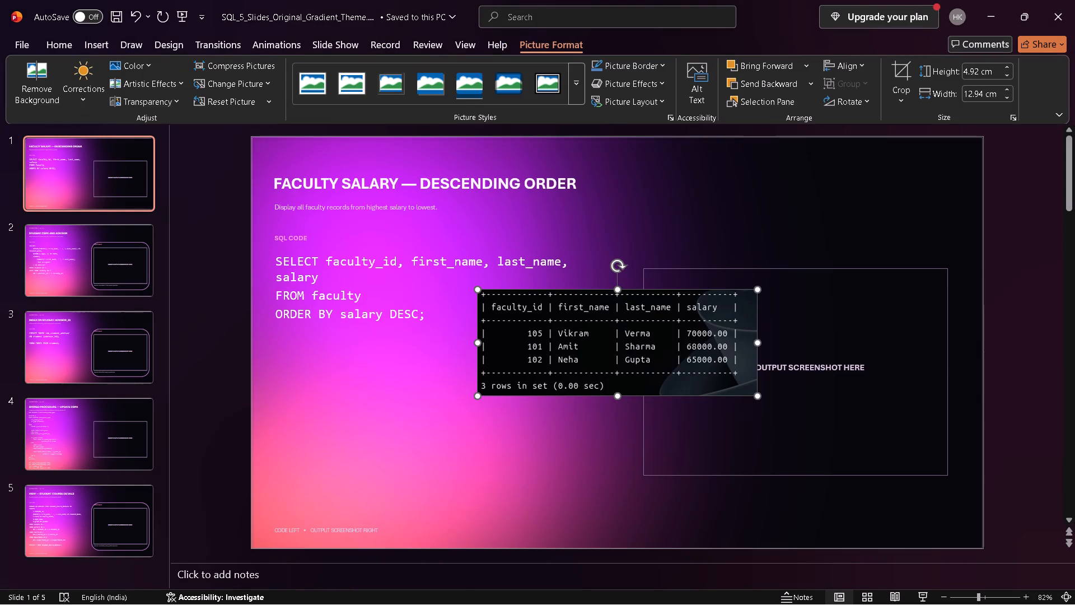
Stretch the faculty salary output picture to about 9.97 cm high by 14.07 cm wide and place it over the screenshot placeholder.
drag(618, 397, 628, 520)
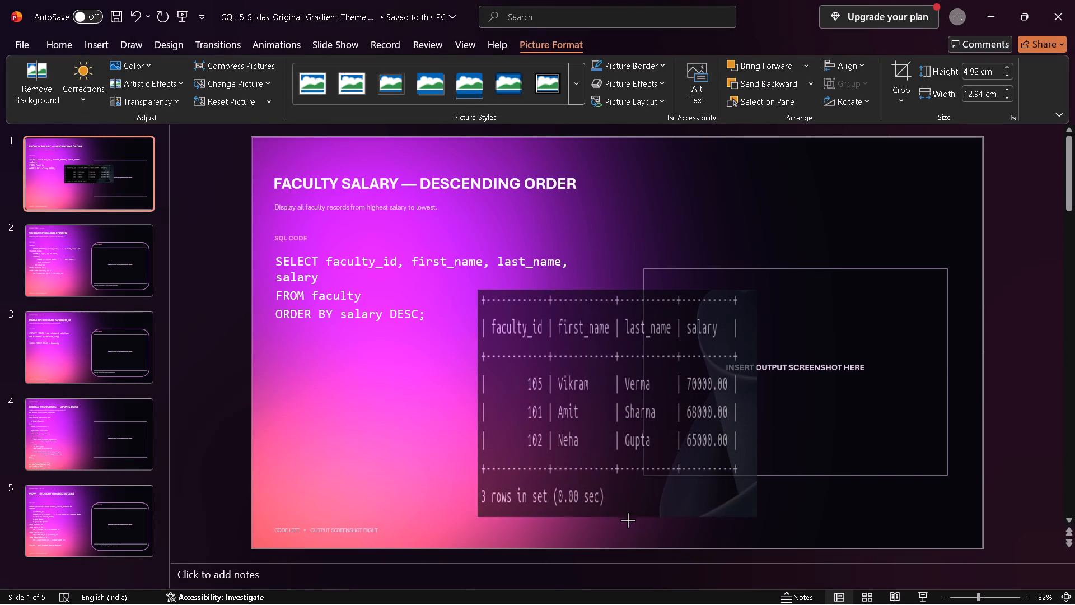
drag(628, 520, 627, 493)
drag(630, 397, 656, 389)
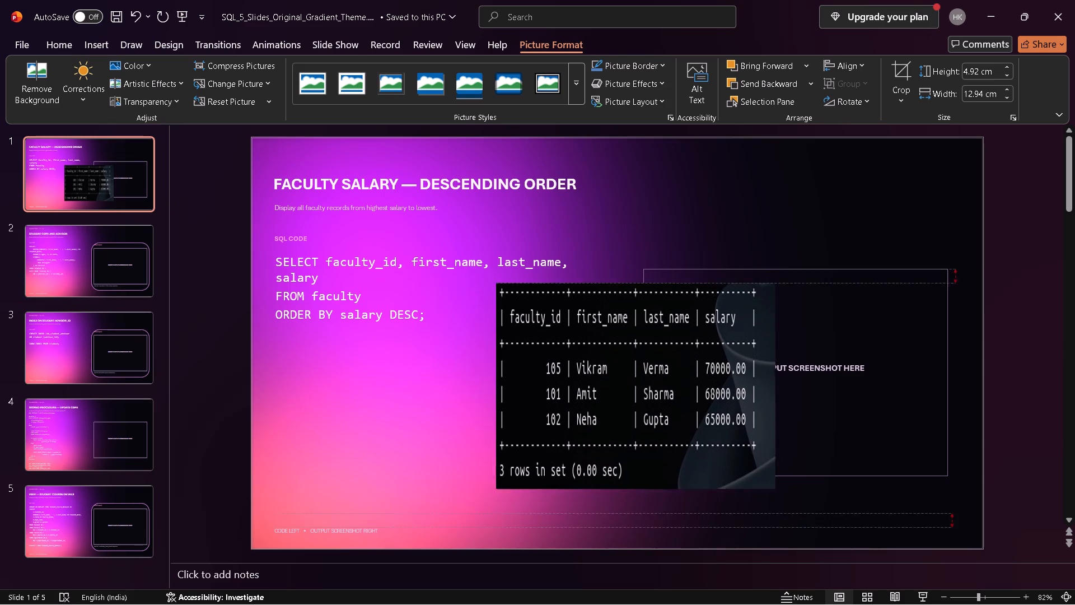
drag(656, 389, 799, 378)
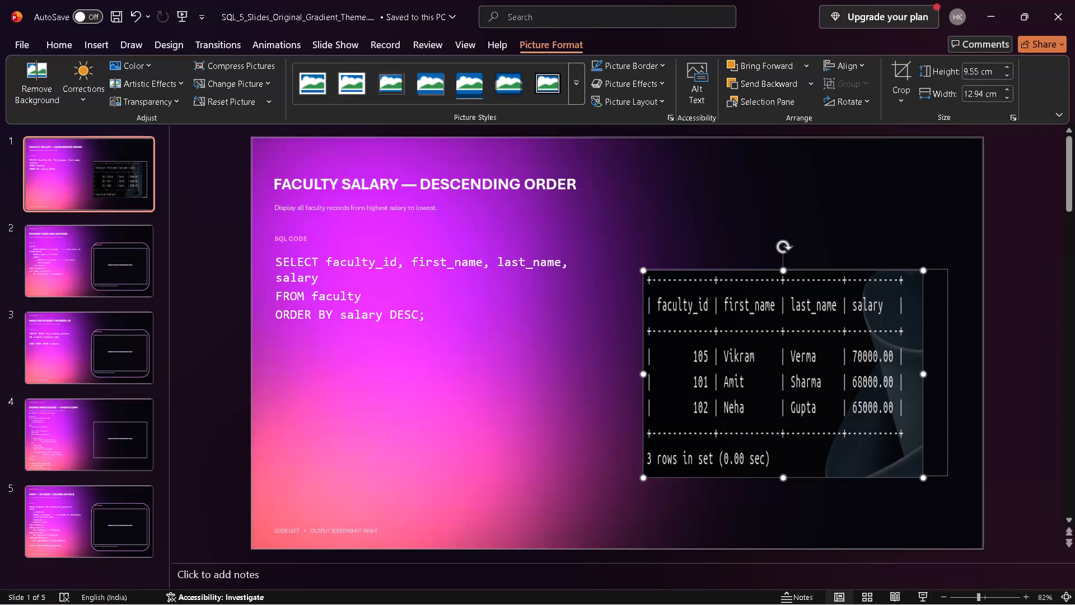
drag(919, 374, 945, 374)
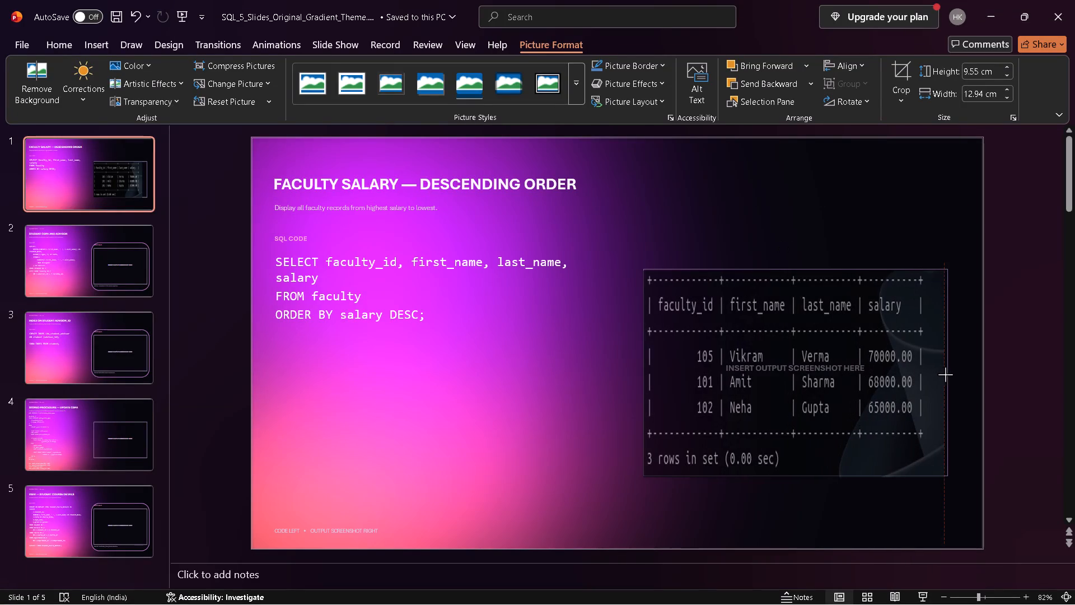
drag(945, 374, 947, 376)
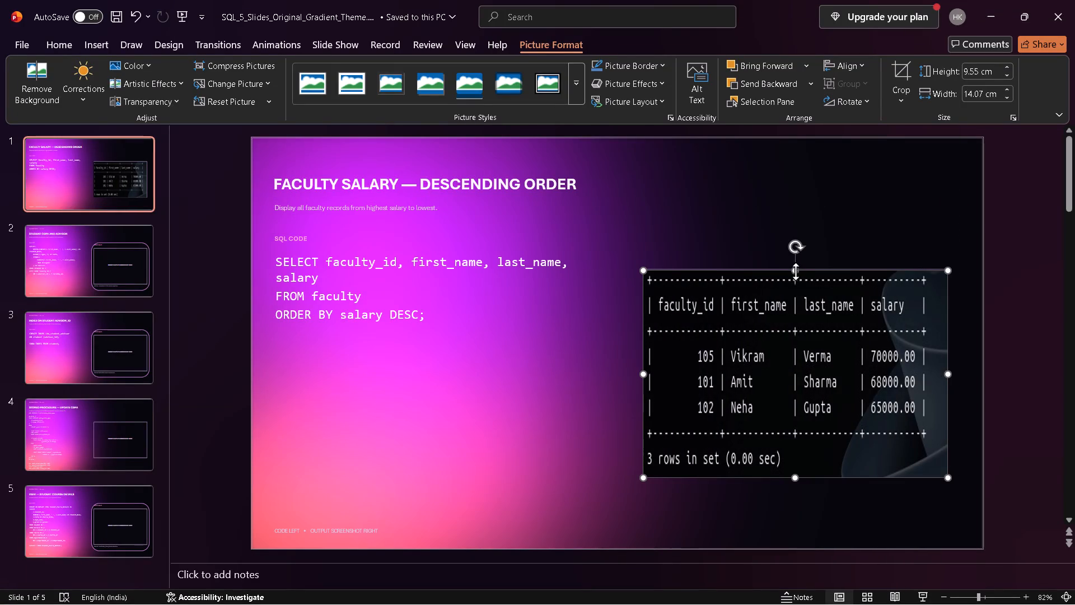
drag(795, 271, 793, 262)
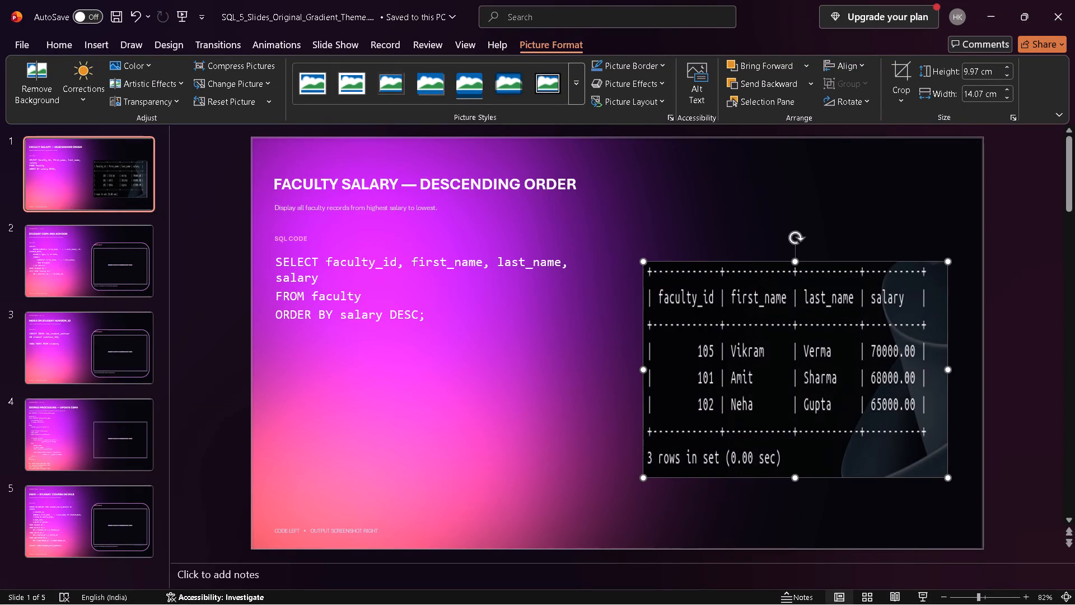
click(603, 427)
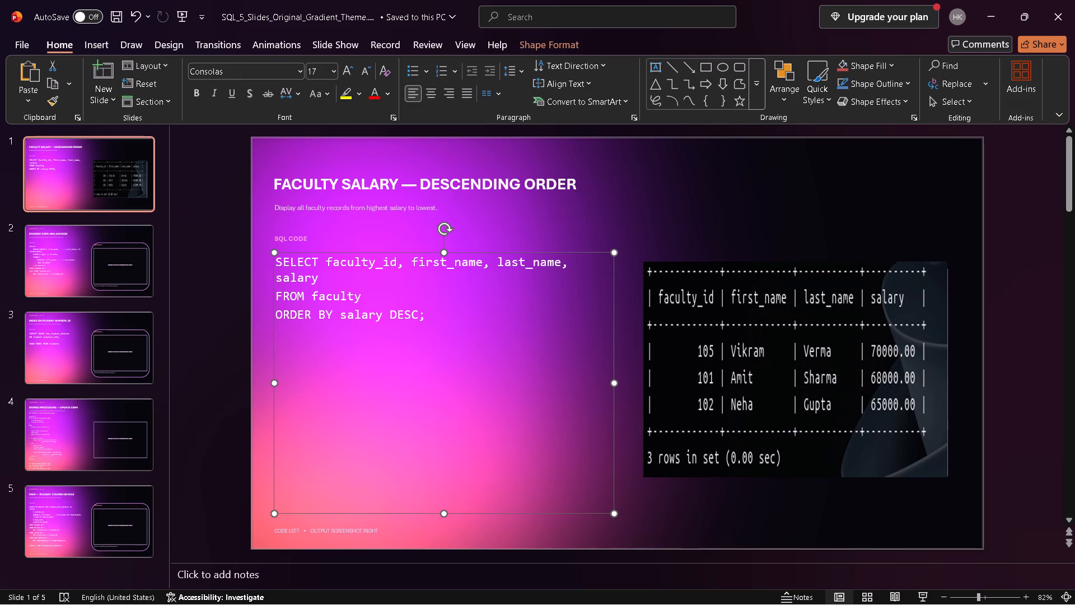
click(684, 506)
click(561, 432)
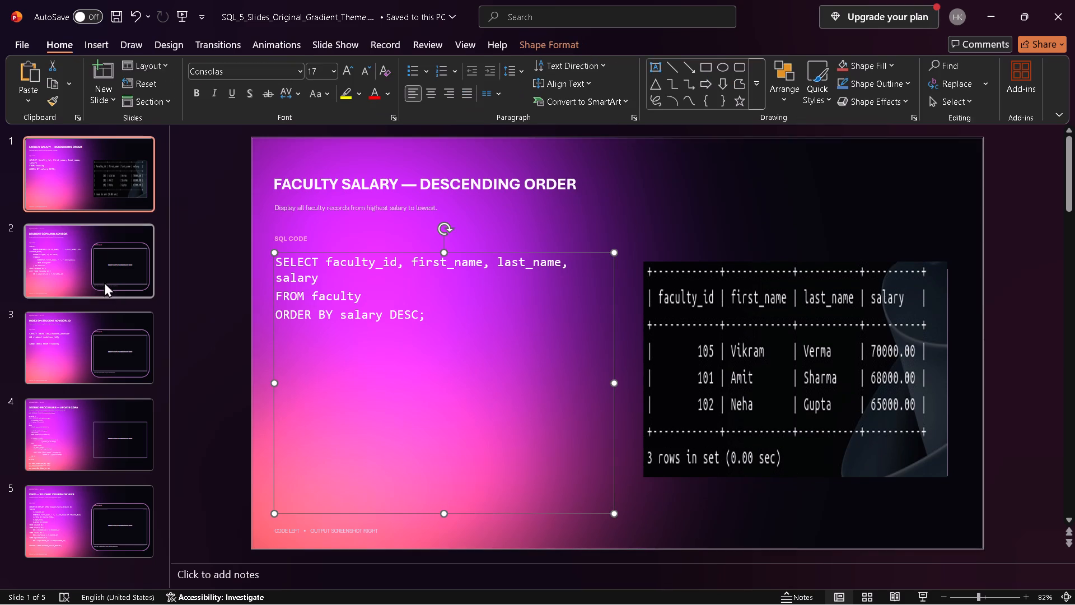
Go to slide 2, "STUDENT CGPA AND ADVISOR".
click(34, 257)
scroll(34, 257, right, 2)
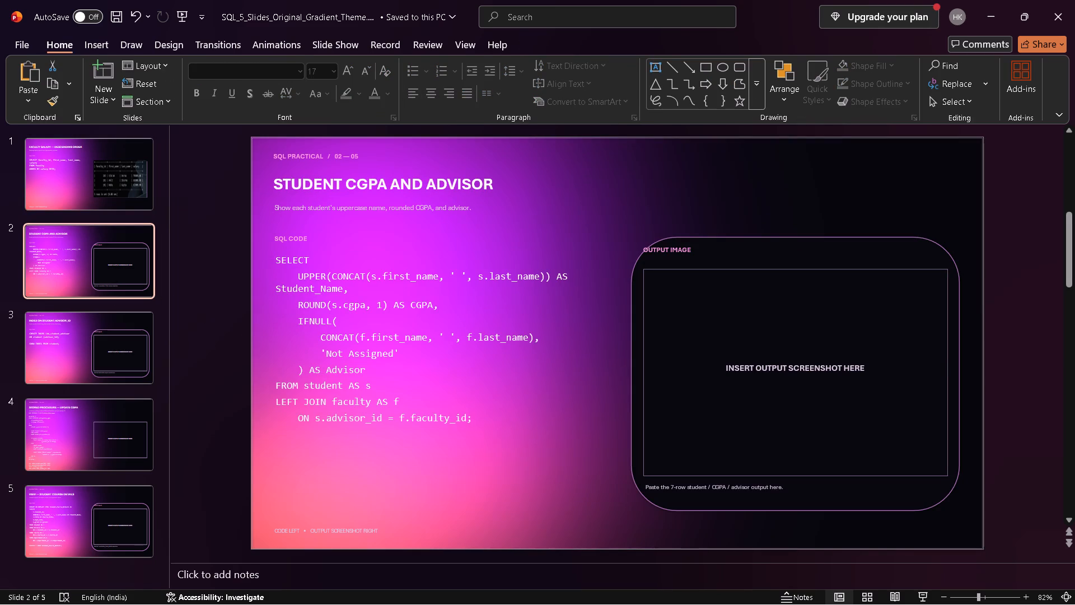
Cut the "SQL PRACTICAL / 02 — 05" header text box from above the title on slide 2.
click(358, 155)
click(358, 155)
drag(358, 155, 333, 156)
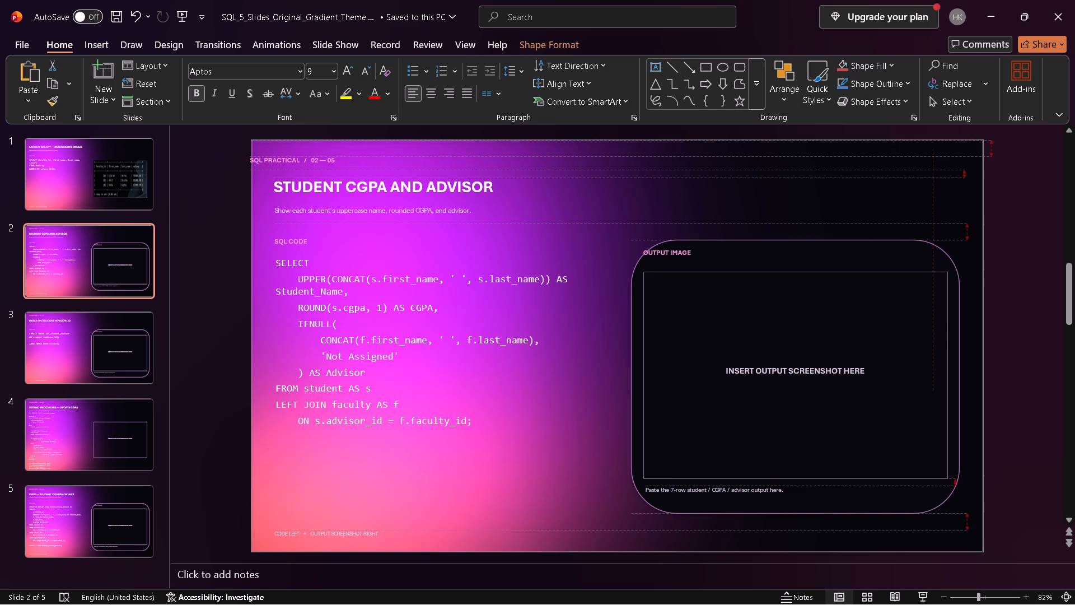
drag(333, 156, 331, 158)
right_click(331, 158)
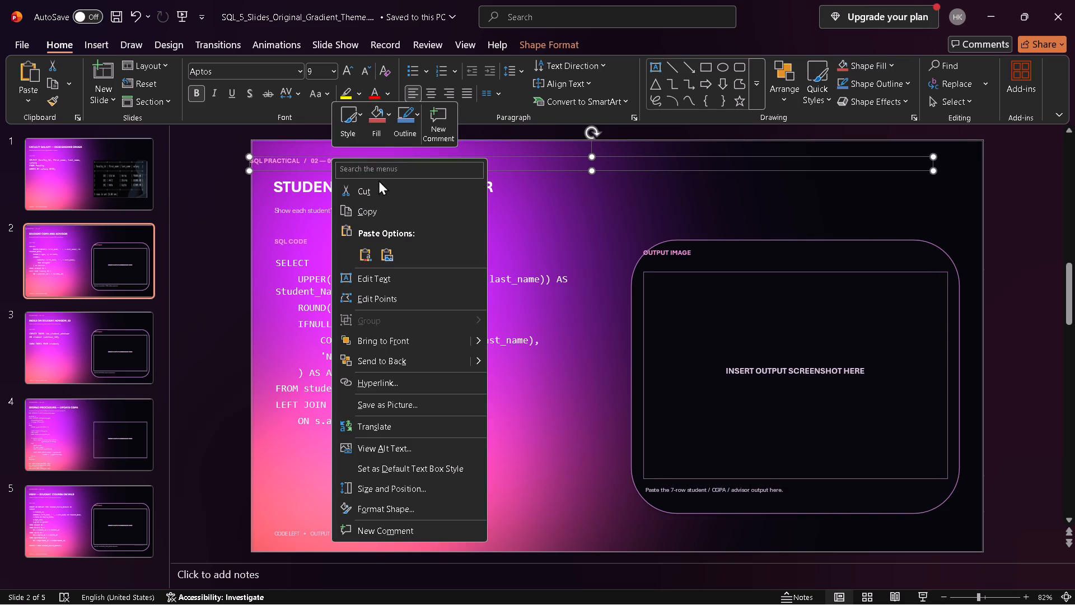
click(381, 184)
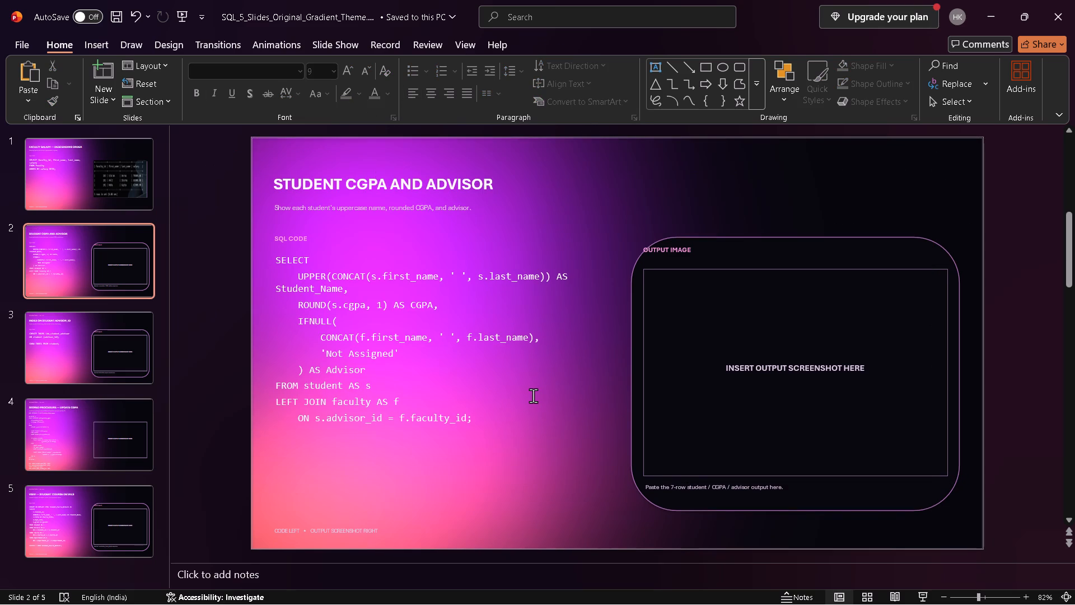
Clear the "CODE LEFT • OUTPUT SCREENSHOT RIGHT" footer text on slide 2.
click(533, 395)
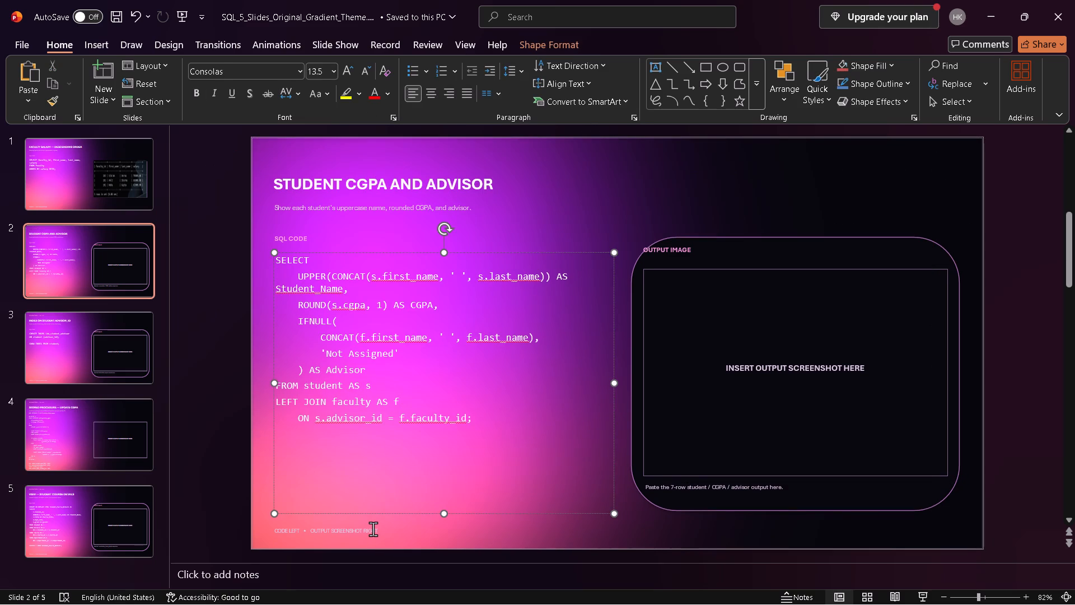
click(373, 529)
click(378, 530)
drag(378, 530, 292, 534)
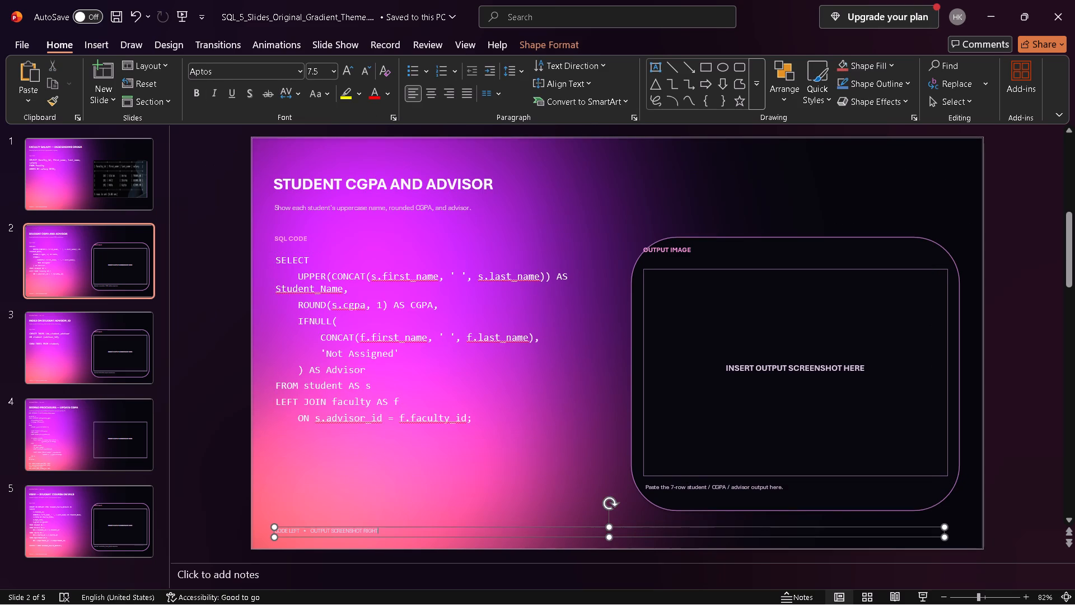
drag(292, 534, 291, 534)
key(ctrl+a)
key(BackSpace)
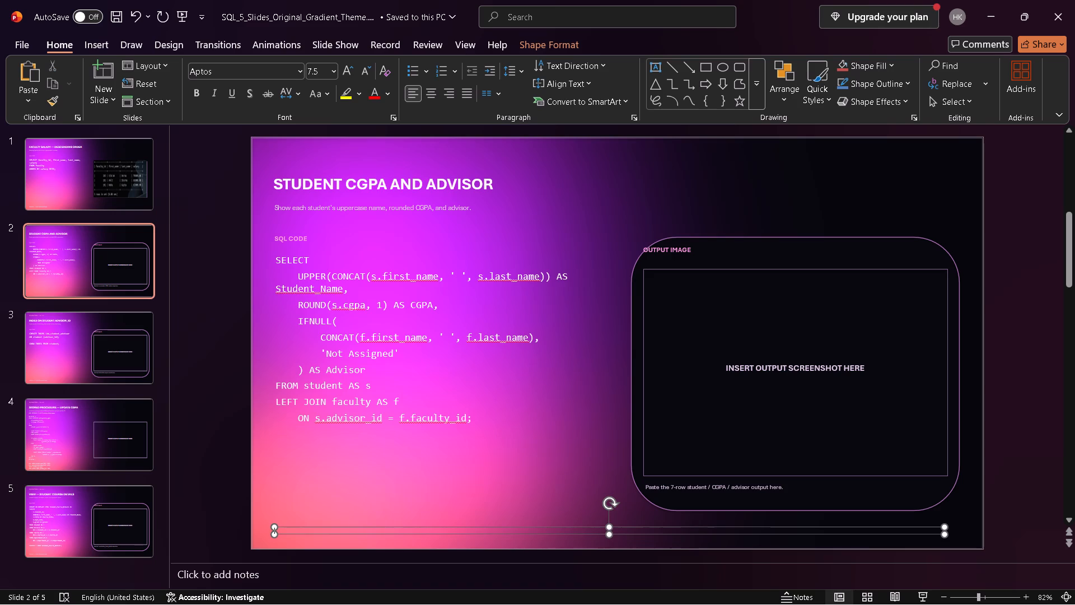
Cut the "OUTPUT IMAGE" label and the rounded frame around the screenshot placeholder on slide 2.
click(862, 254)
right_click(862, 254)
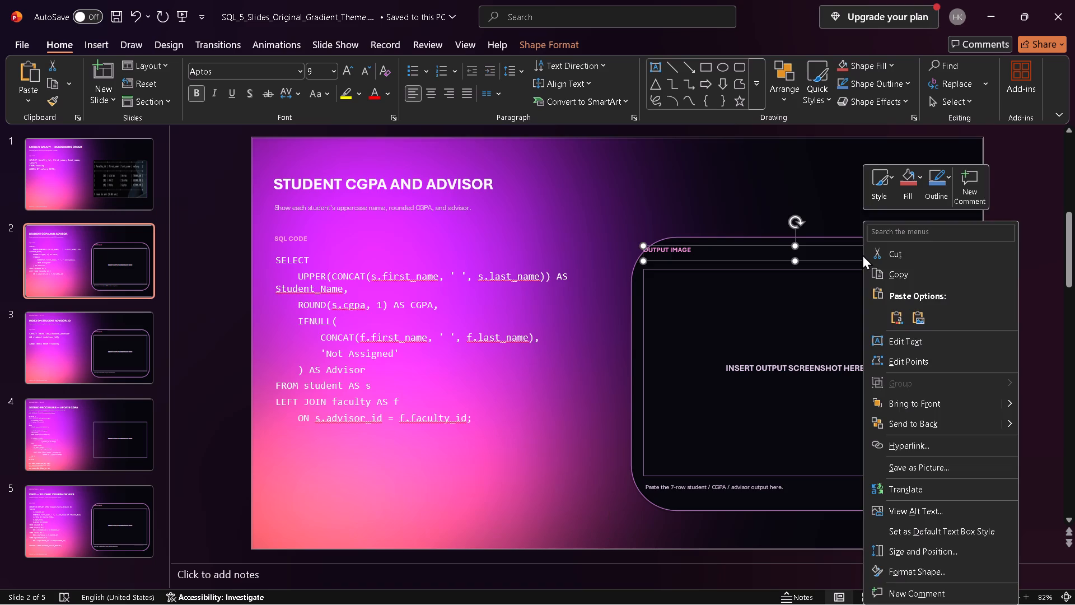
click(898, 253)
click(856, 252)
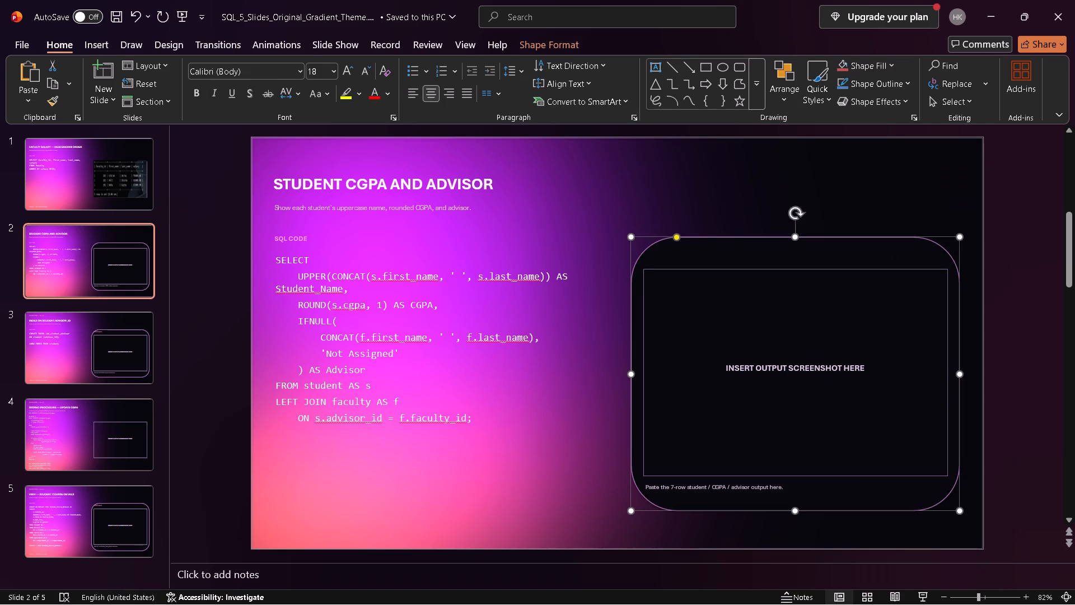
right_click(856, 252)
click(907, 250)
Clear the caption "Paste the 7-row student / CGPA / advisor output here." below the screenshot placeholder on slide 2.
click(778, 486)
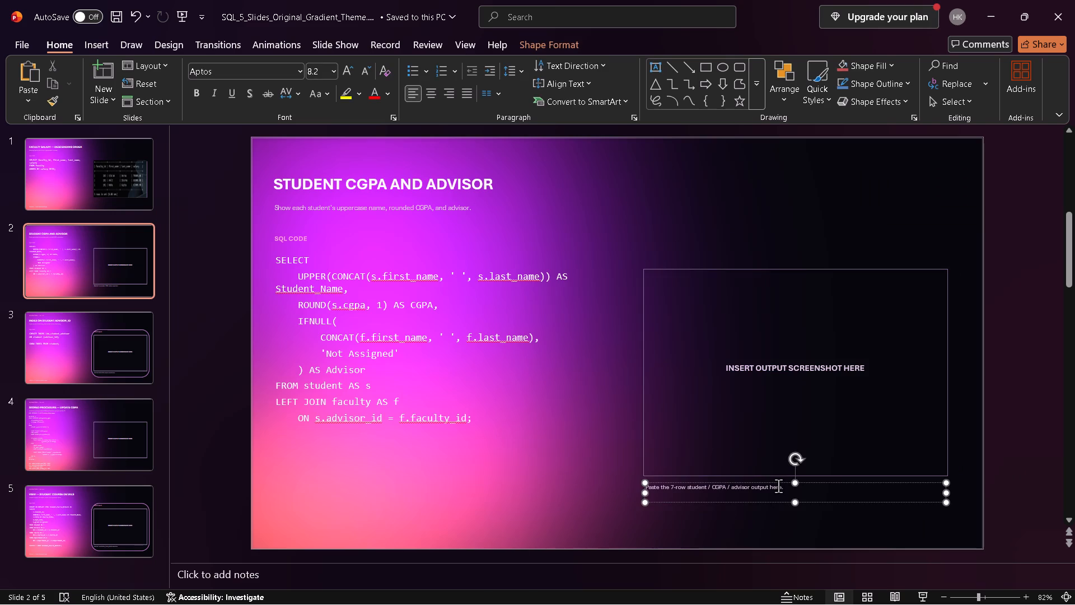
right_click(780, 487)
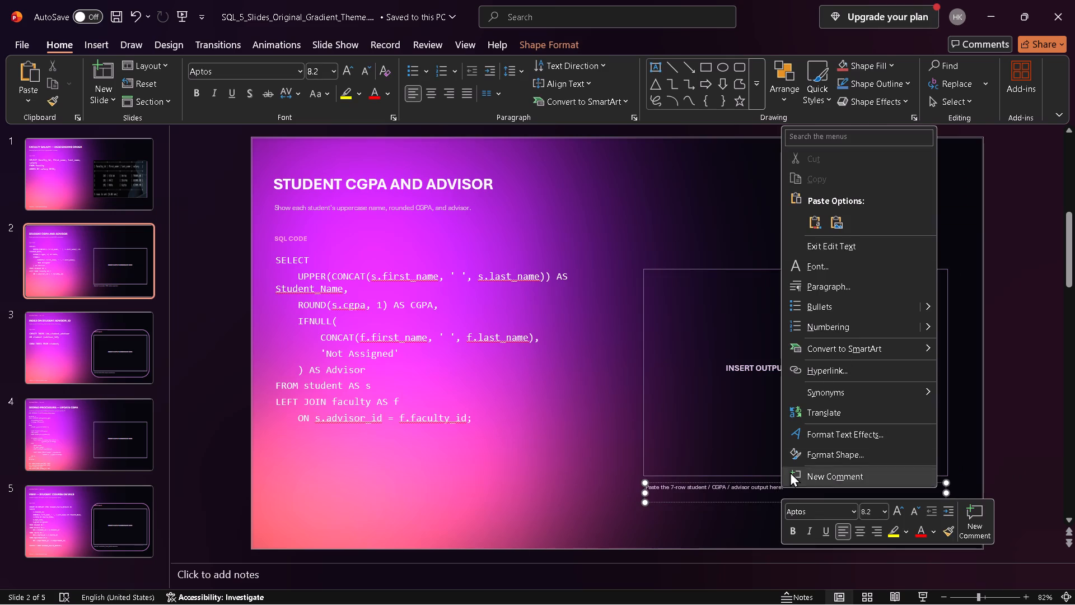
drag(747, 481, 791, 486)
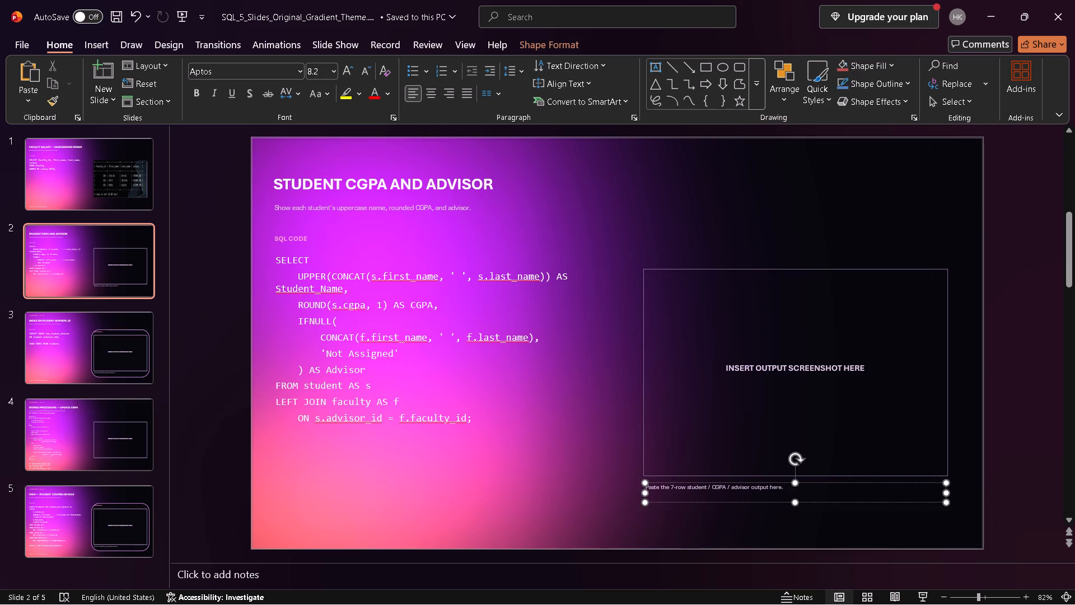
drag(791, 486, 792, 487)
key(ctrl+a)
key(BackSpace)
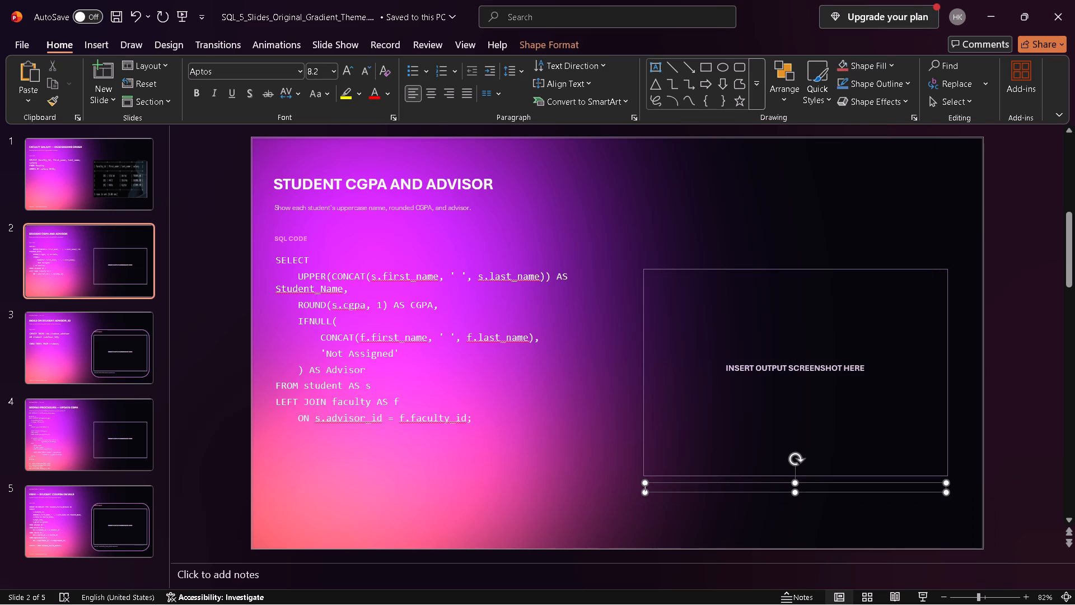
click(629, 436)
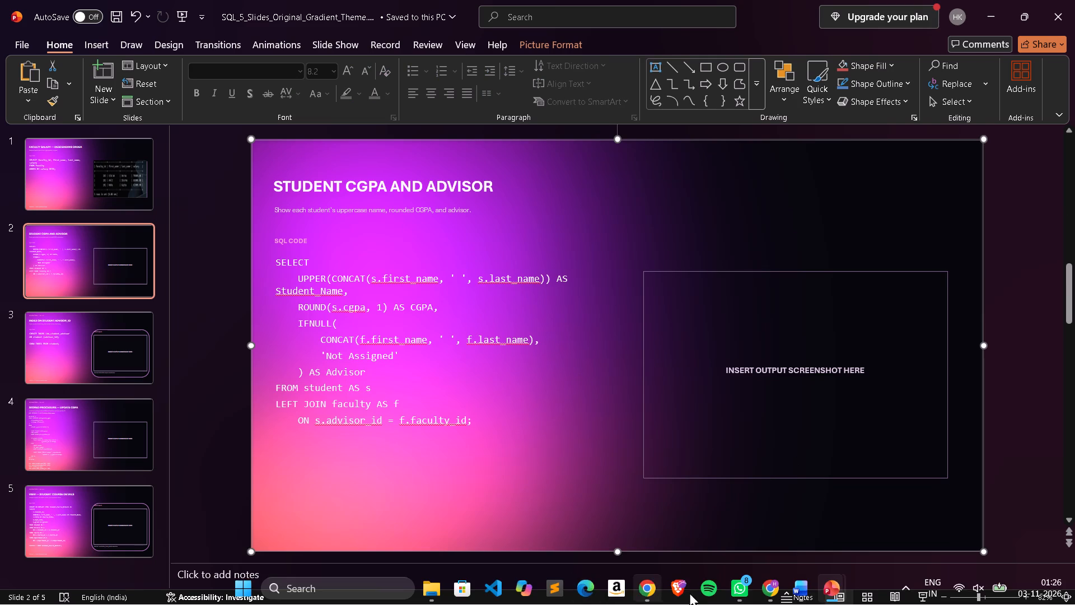
Insert the recent picture 2.jpeg from this device on slide 2.
click(767, 373)
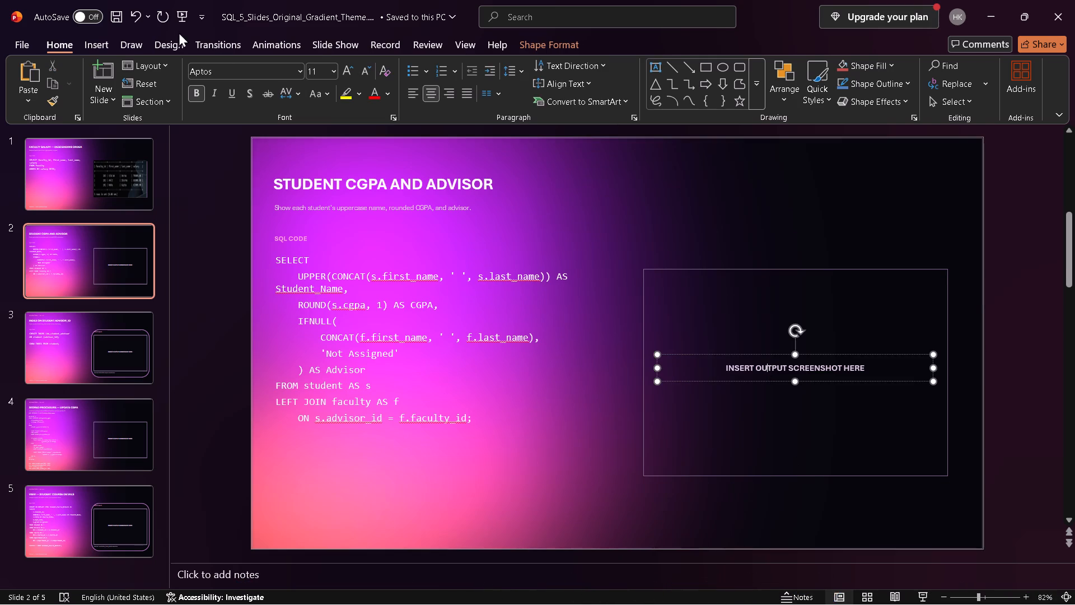
click(101, 36)
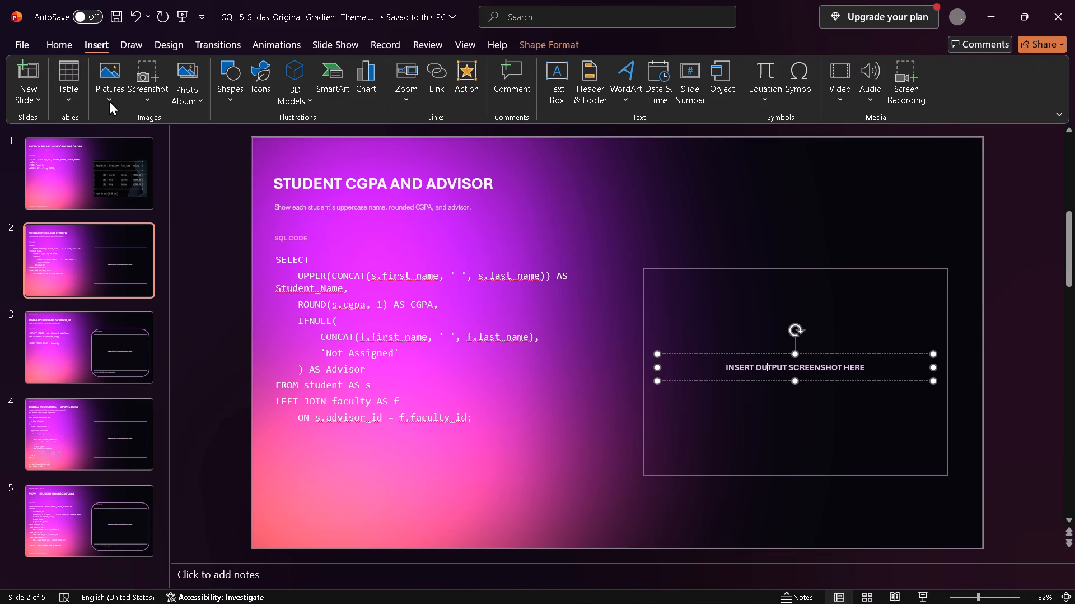
click(109, 100)
click(143, 137)
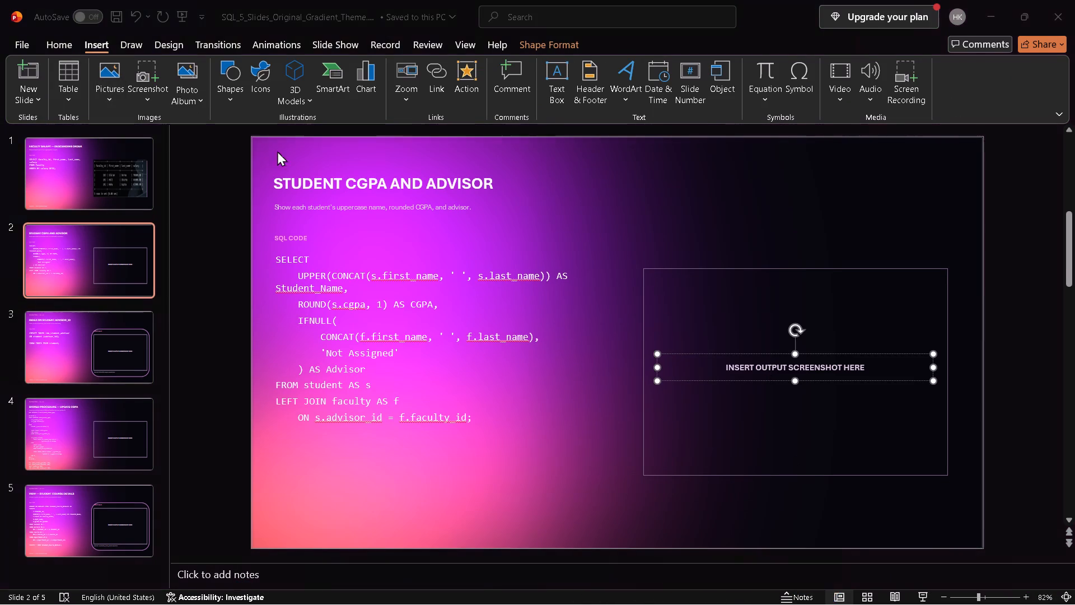
scroll(90, 149, up, 2)
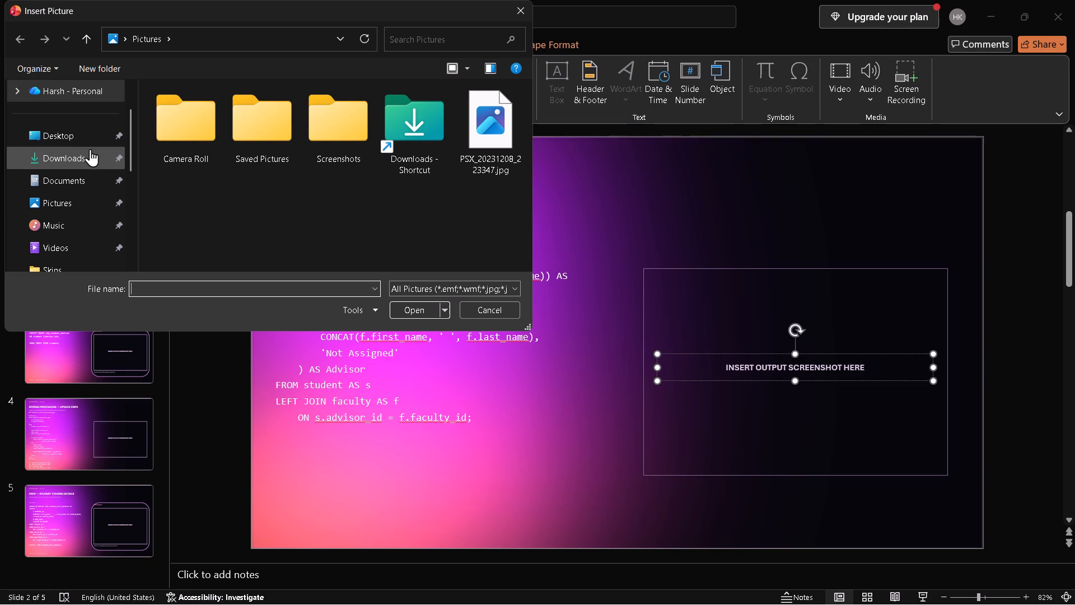
scroll(78, 225, down, 1)
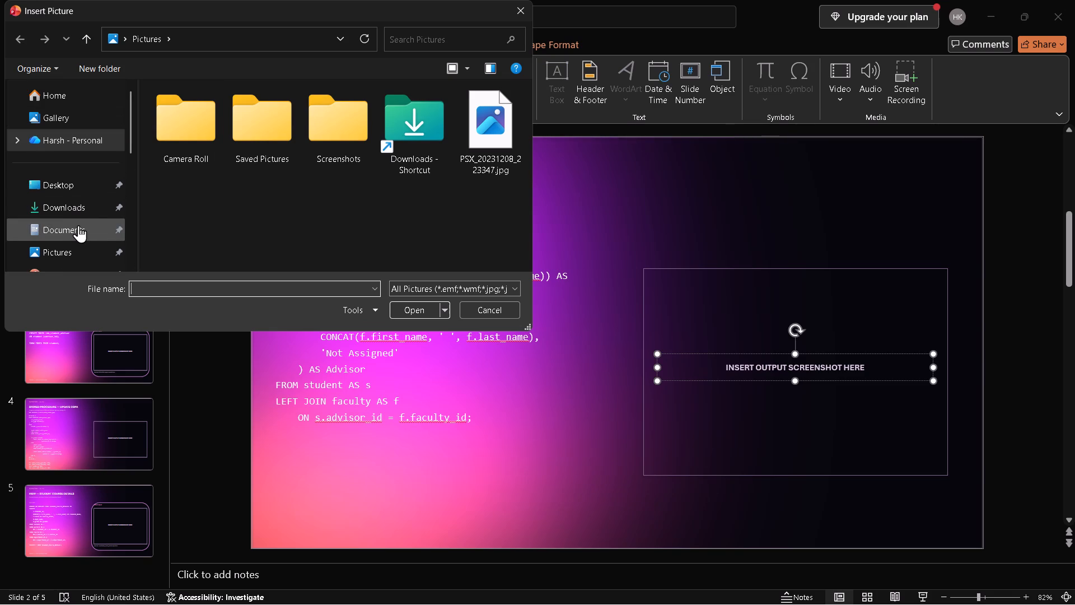
scroll(78, 225, down, 1)
scroll(78, 225, up, 1)
scroll(78, 225, down, 1)
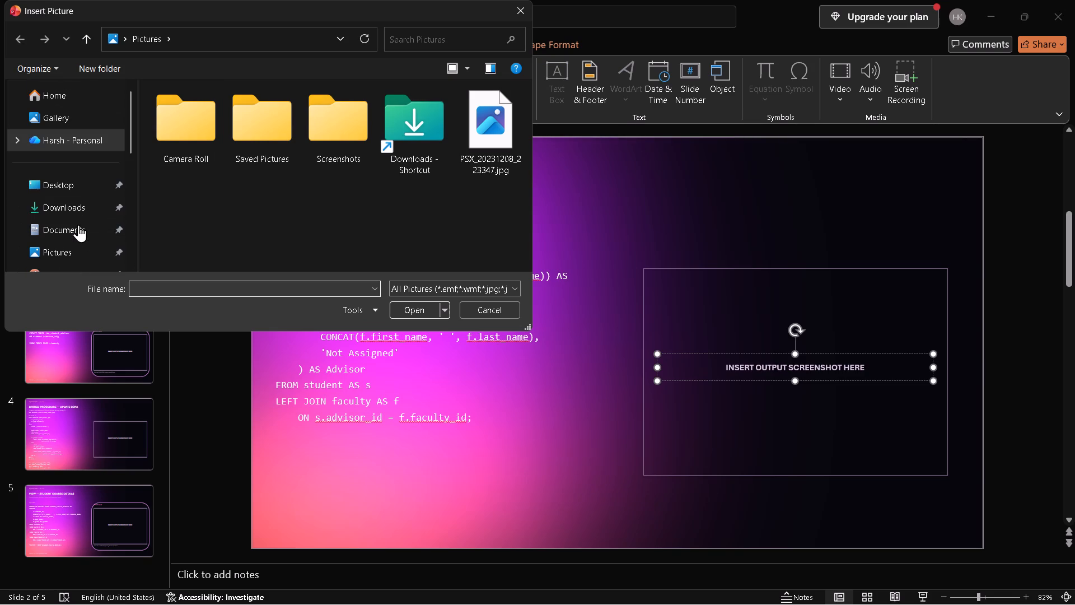
scroll(63, 220, down, 1)
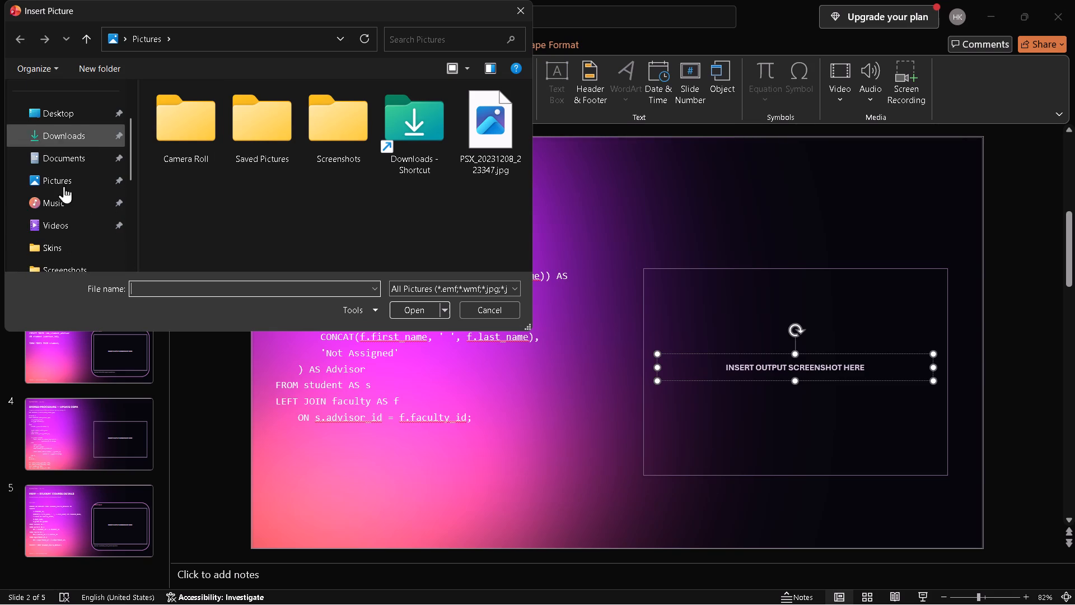
click(76, 127)
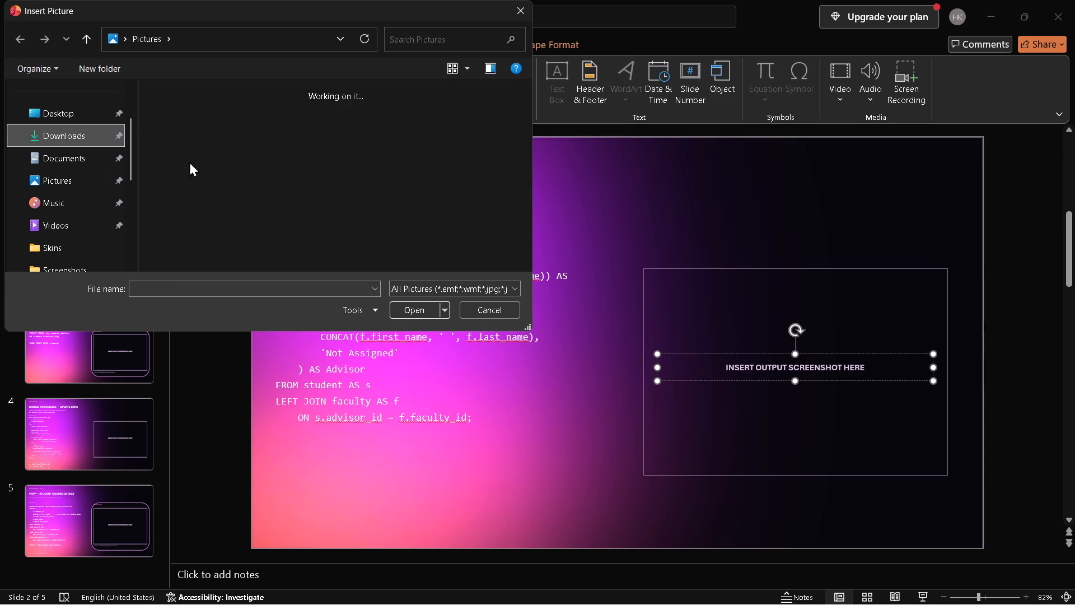
scroll(225, 166, down, 1)
scroll(225, 166, up, 3)
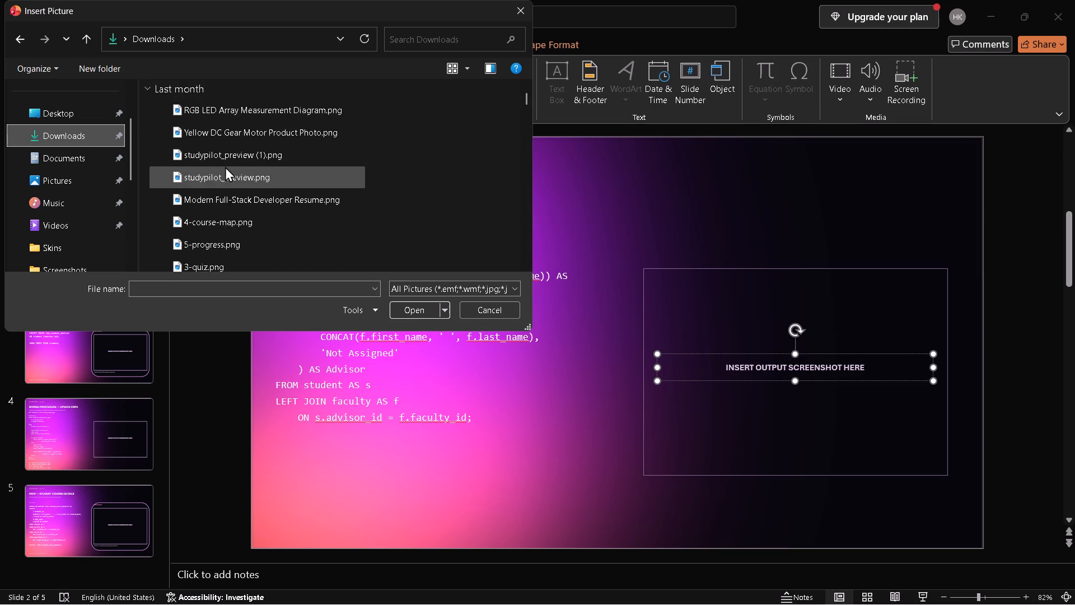
scroll(225, 166, up, 2)
scroll(80, 136, up, 7)
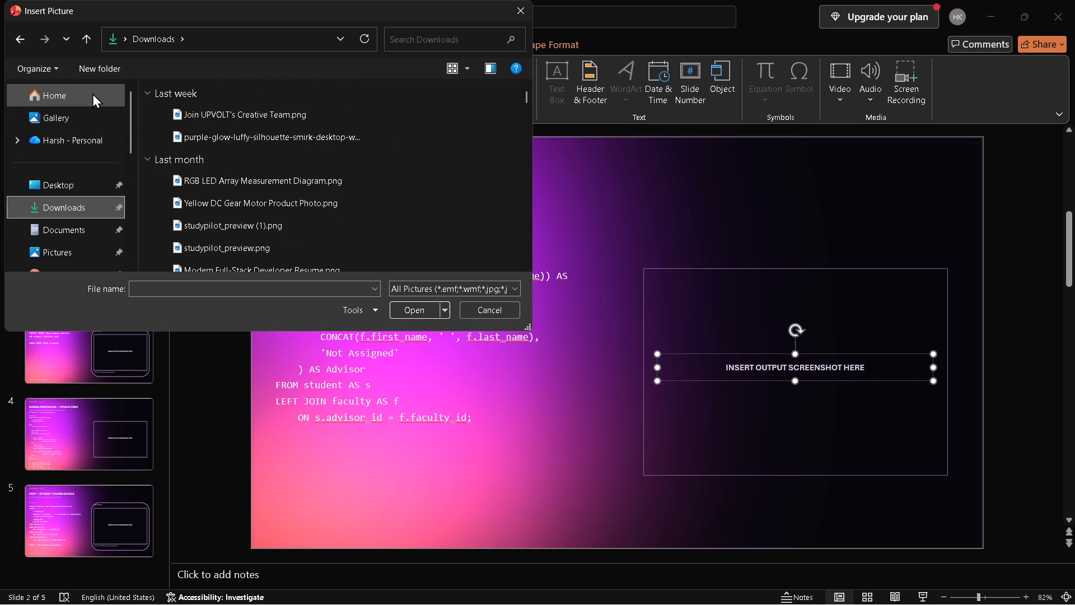
click(92, 94)
scroll(293, 175, down, 2)
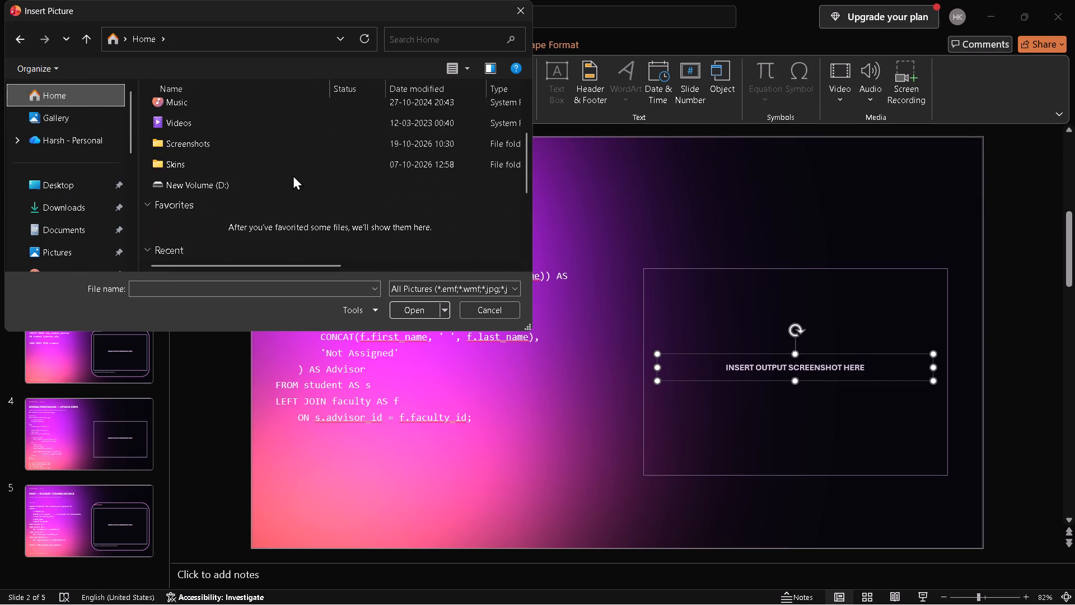
scroll(293, 175, down, 1)
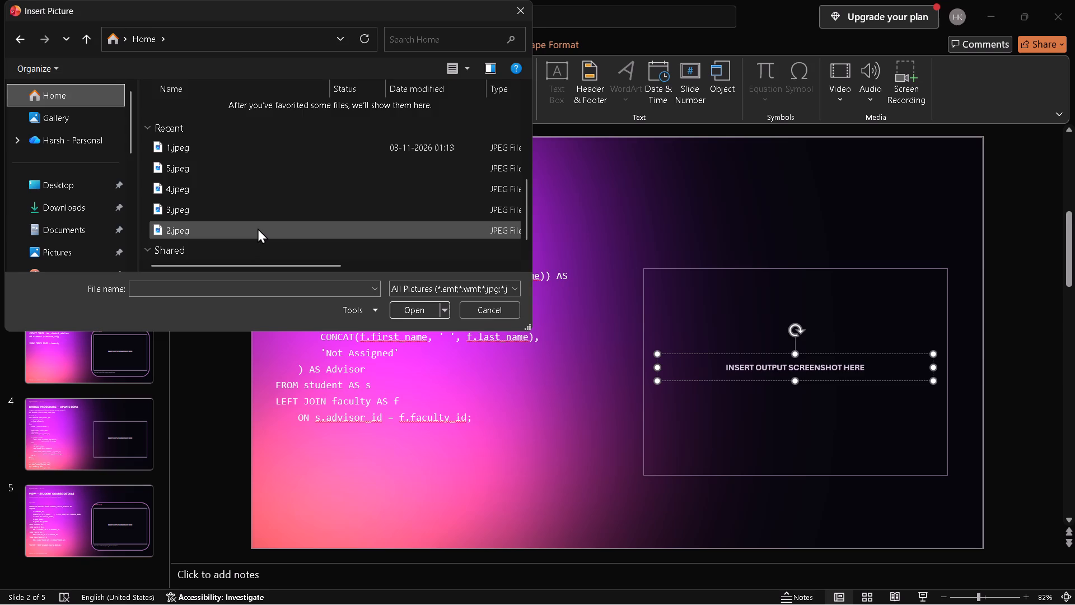
double_click(258, 228)
Move the student CGPA output picture over the screenshot placeholder and enlarge it to about 9.74 cm high by 15.42 cm wide.
drag(599, 337, 766, 356)
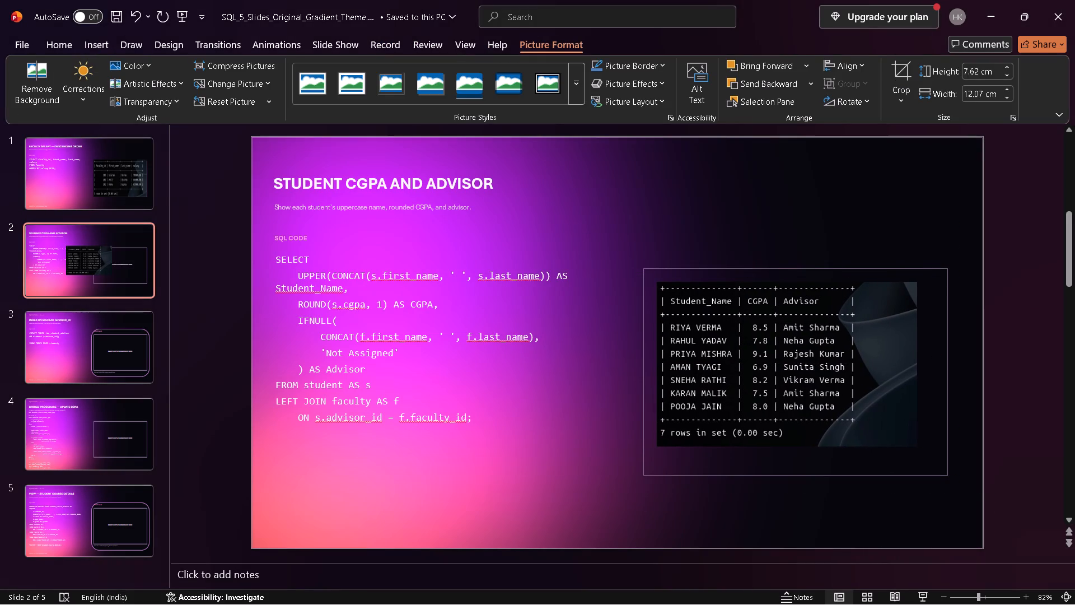
drag(766, 356, 768, 356)
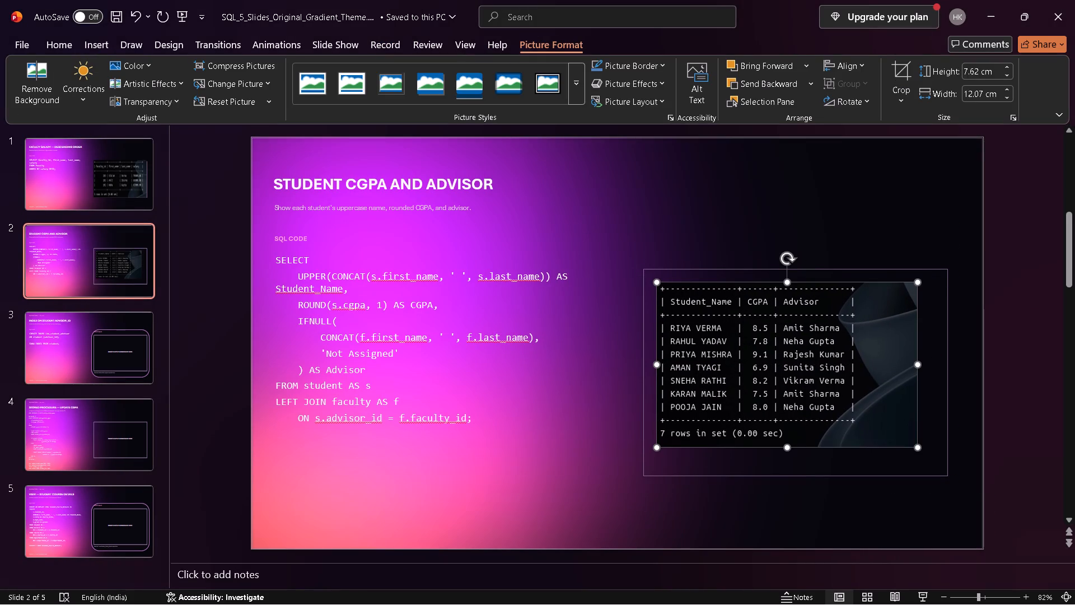
drag(917, 448, 955, 479)
drag(658, 283, 636, 272)
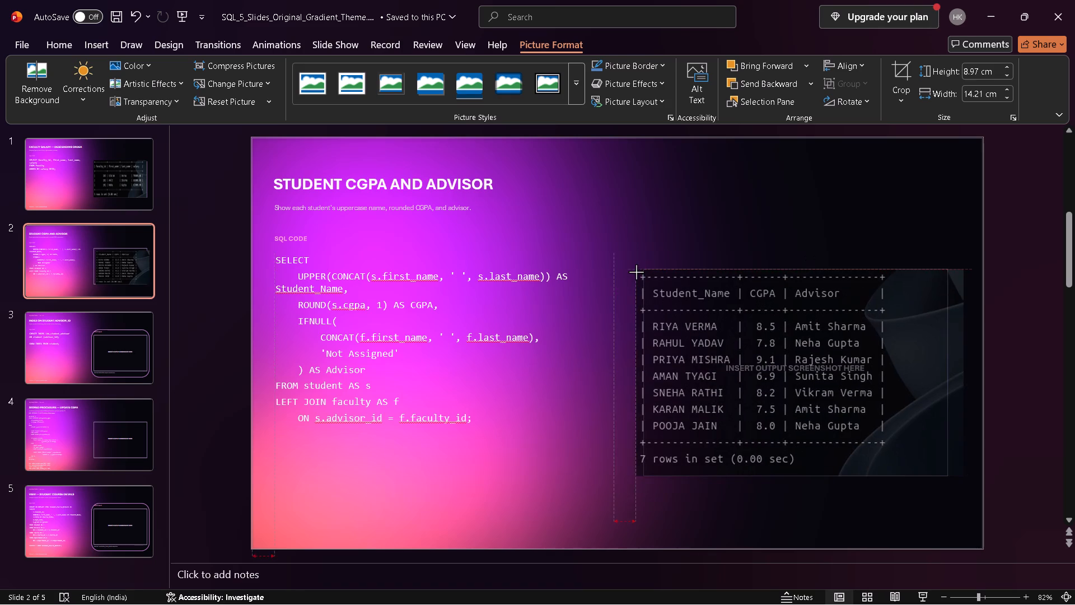
drag(636, 272, 630, 266)
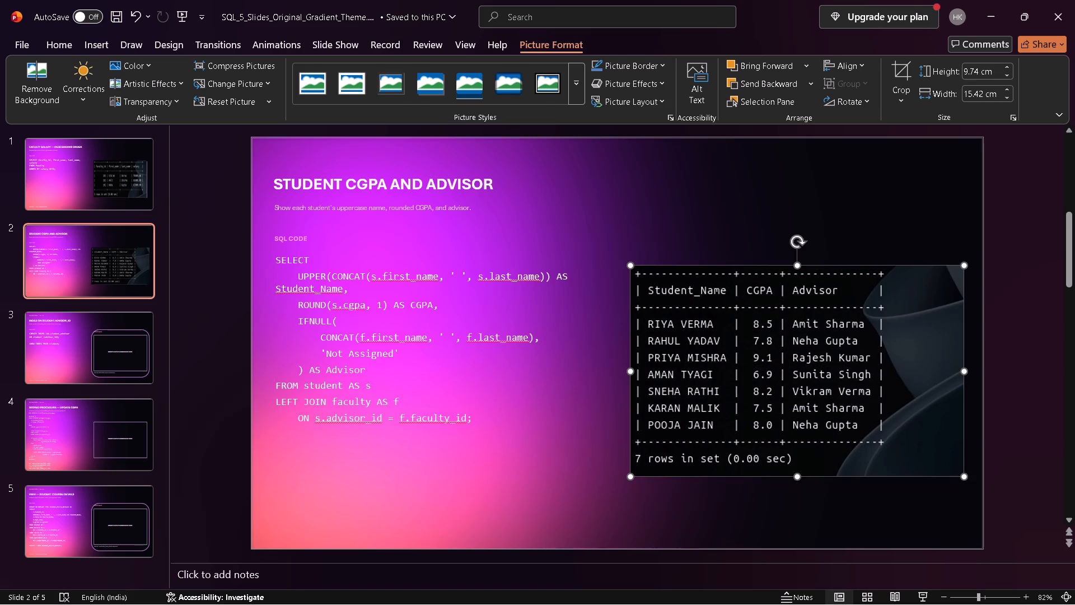
click(749, 194)
click(611, 229)
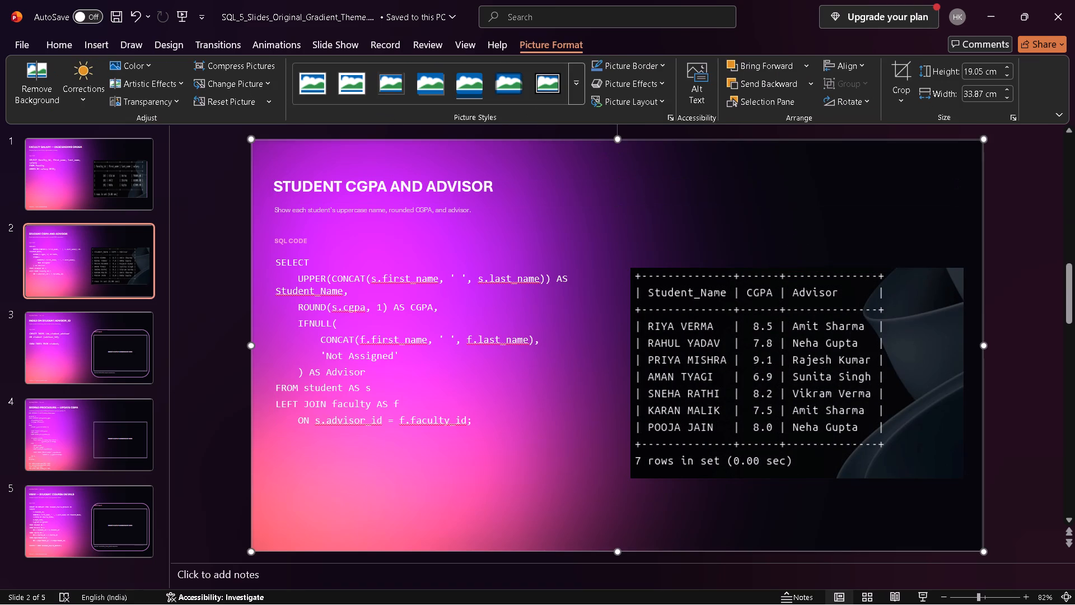
click(1037, 261)
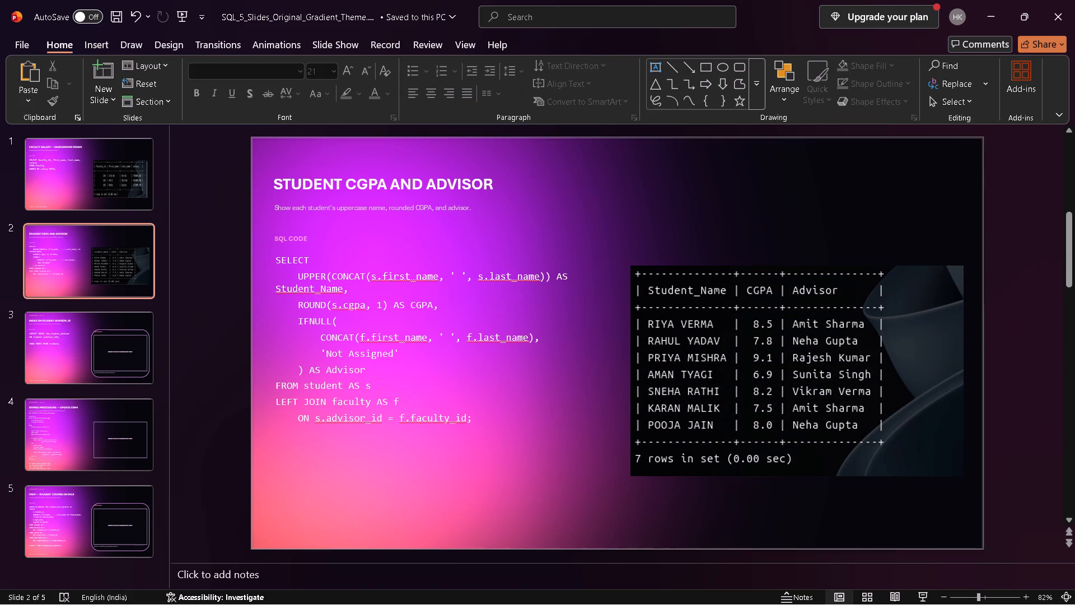
Go to slide 3, "INDEX ON STUDENT ADVISOR_ID", and cut the "OUTPUT IMAGE" label above its screenshot placeholder.
key(Right)
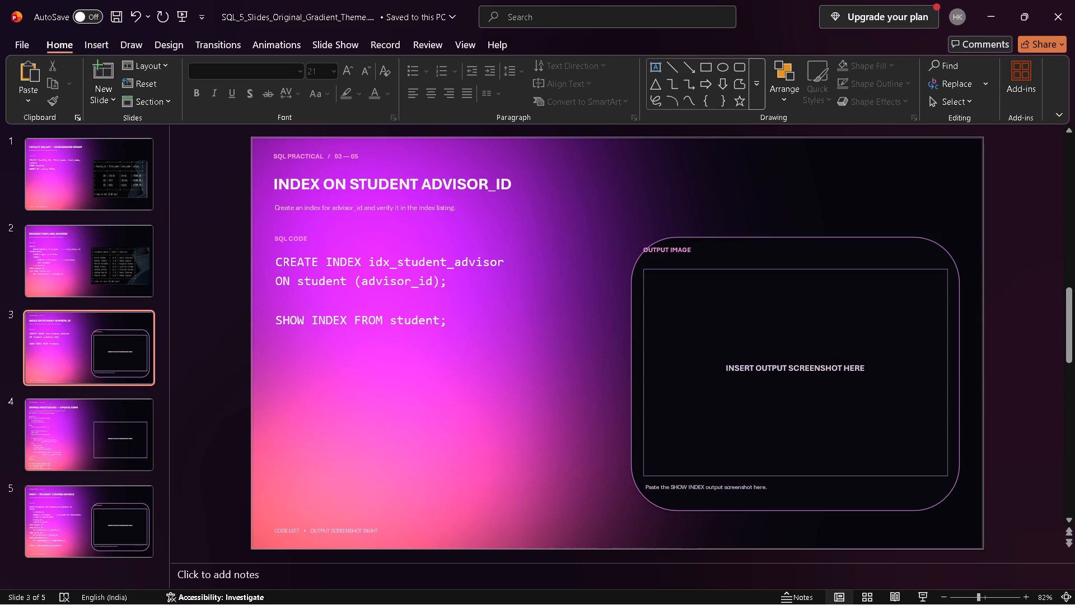
click(769, 258)
right_click(769, 258)
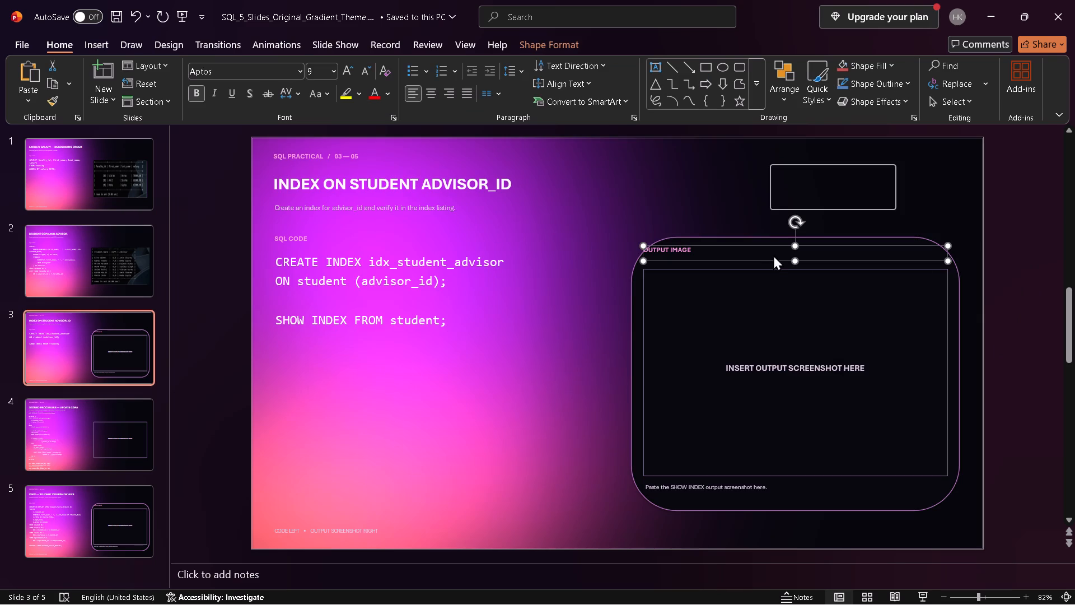
click(810, 260)
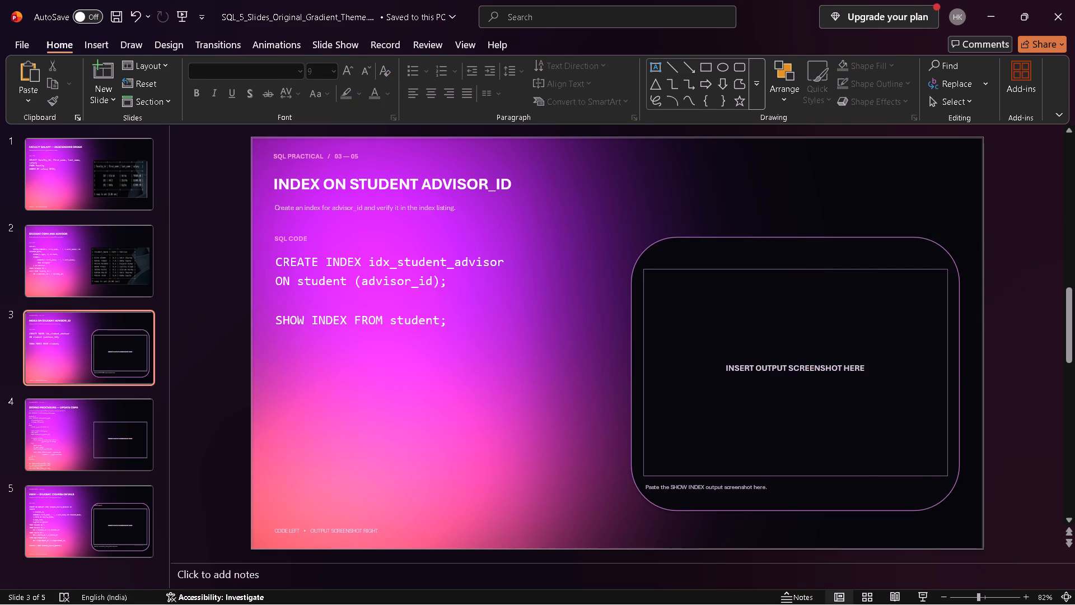
Cut the rounded frame surrounding the screenshot placeholder on slide 3.
click(744, 256)
right_click(744, 256)
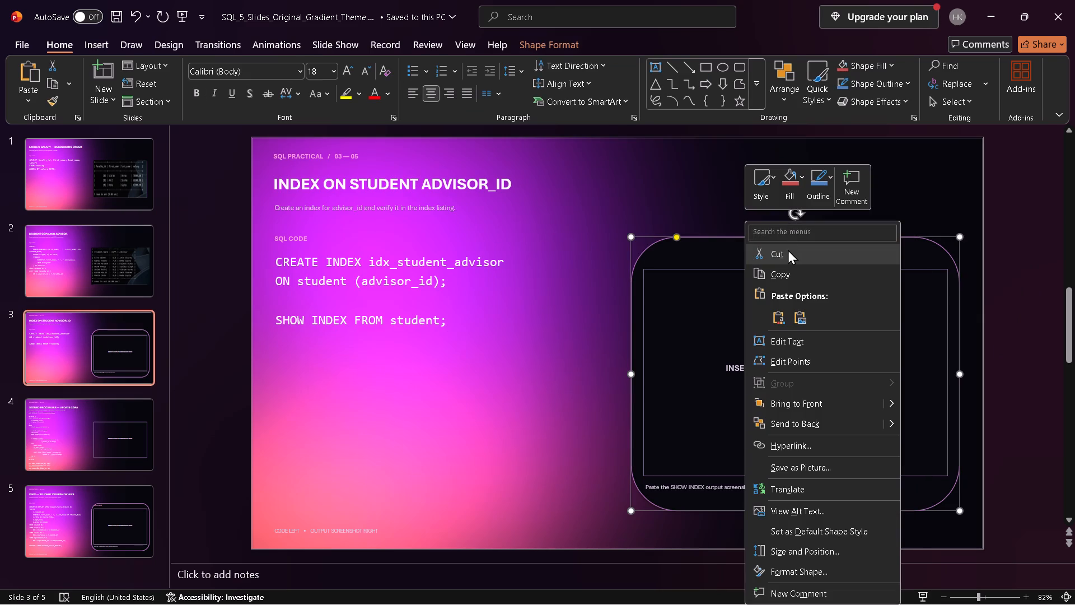
click(788, 249)
Clear the caption "Paste the SHOW INDEX output screenshot here." below the screenshot placeholder on slide 3.
drag(764, 491, 639, 492)
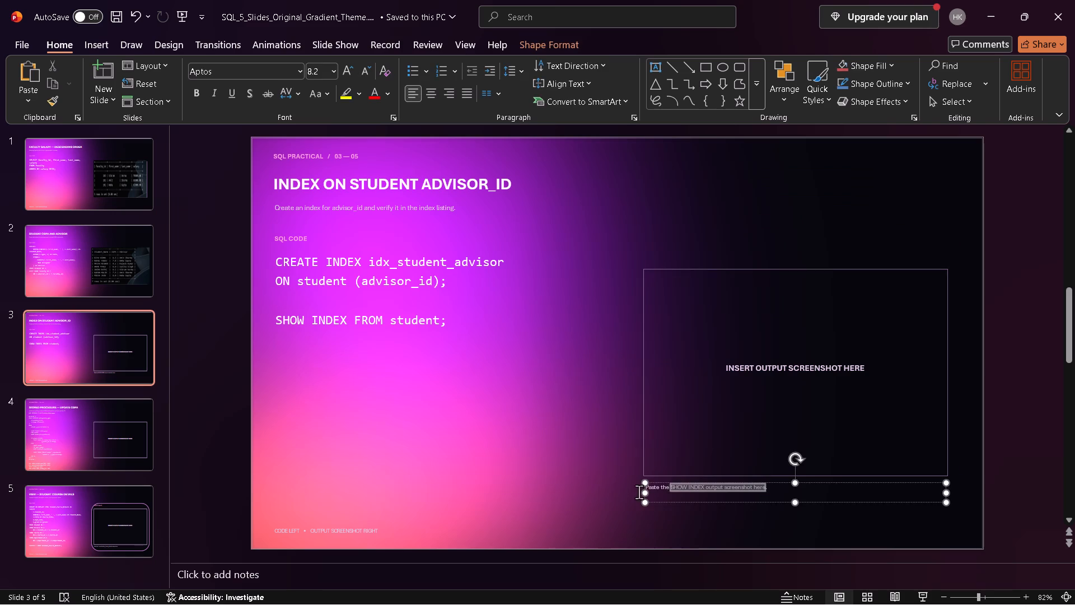
drag(639, 492, 625, 490)
key(BackSpace)
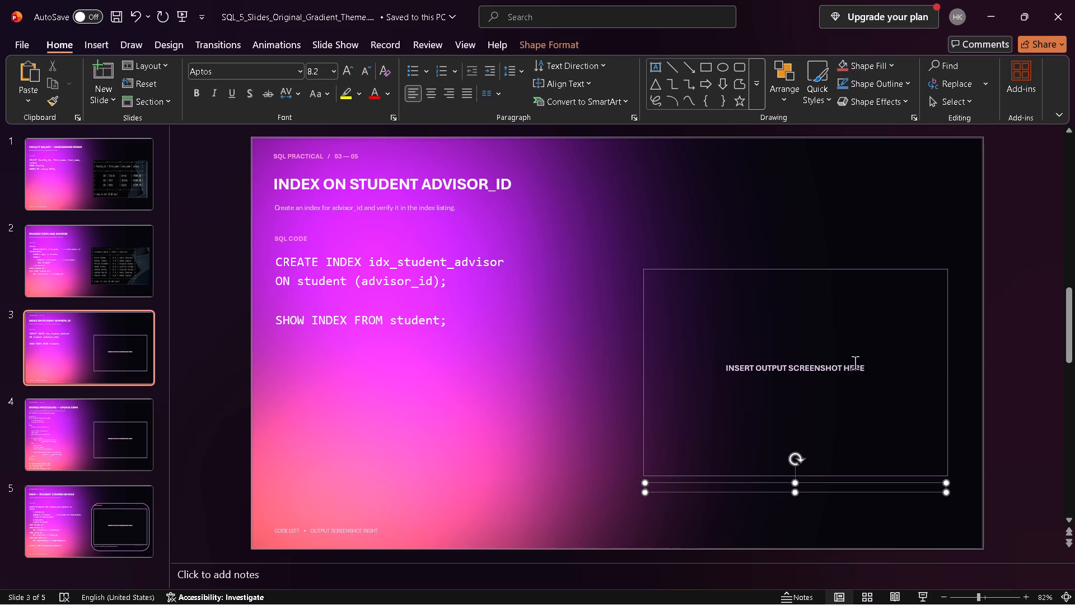
Clear the "INSERT OUTPUT SCREENSHOT HERE" text inside the placeholder rectangle on slide 3.
click(855, 362)
key(ctrl+a)
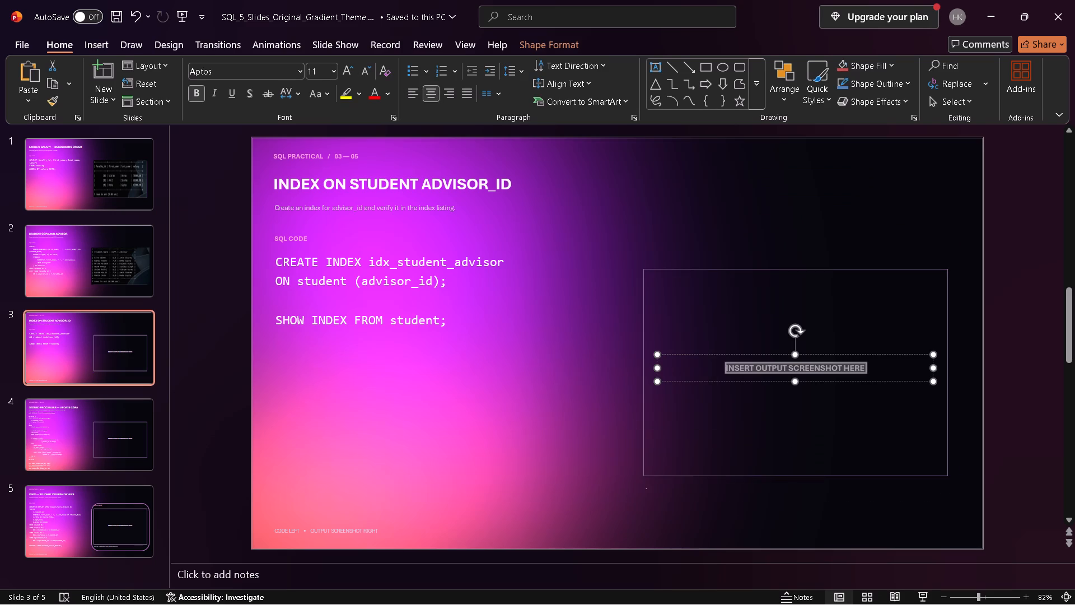
key(BackSpace)
click(555, 279)
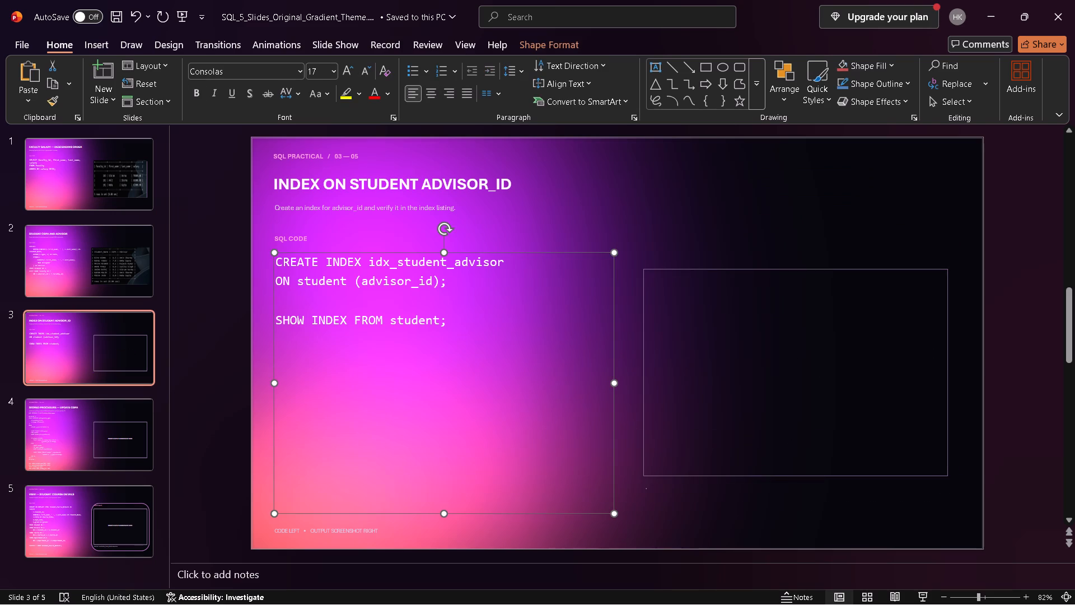
click(654, 224)
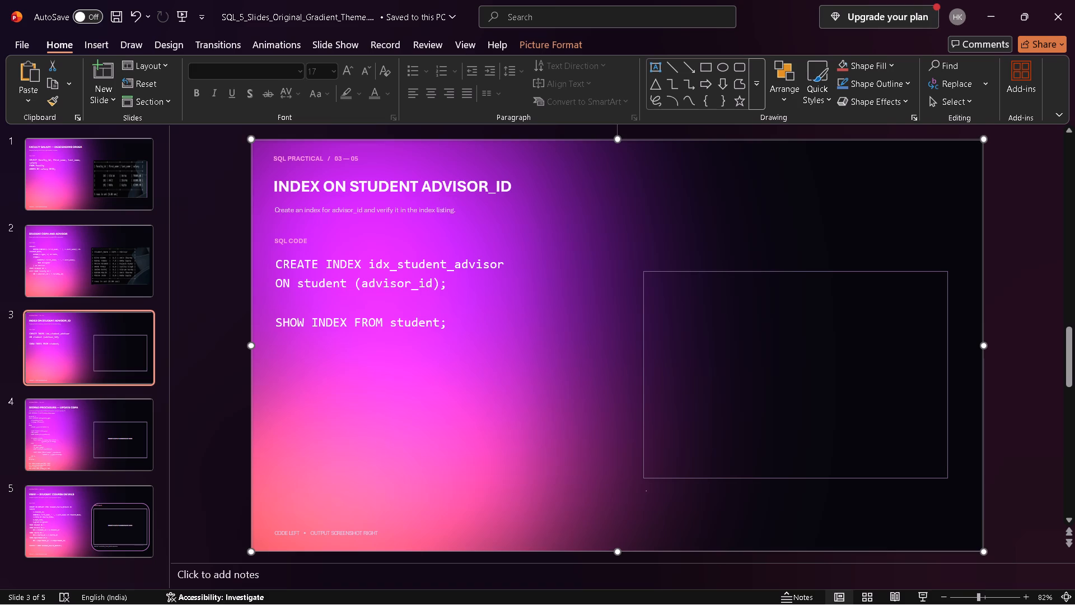
Cut the "SQL PRACTICAL / 03 — 05" header text box above the title on slide 3.
drag(362, 162, 342, 160)
click(342, 160)
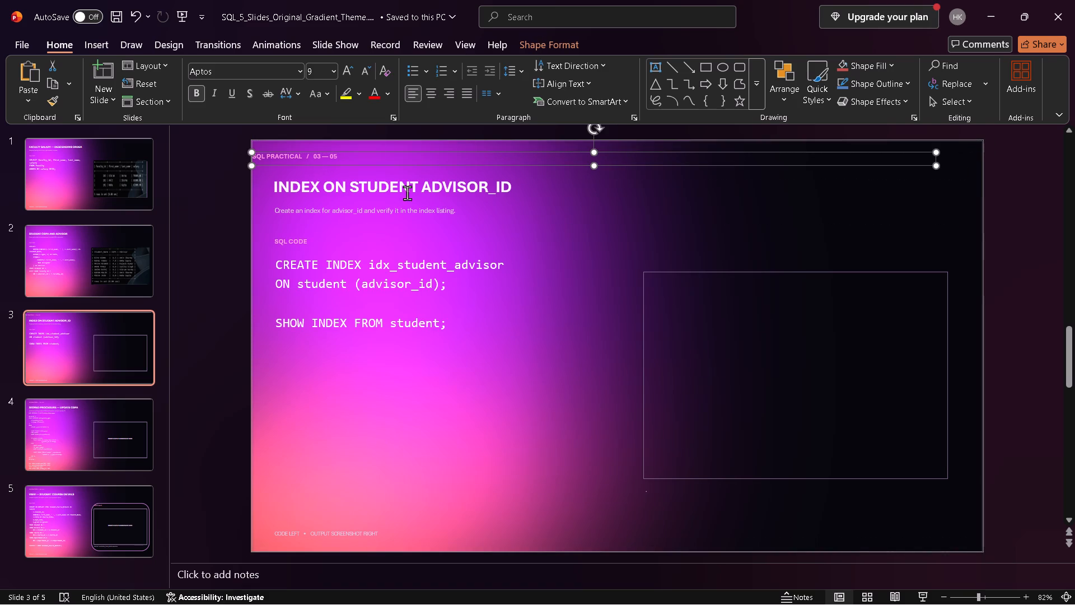
right_click(407, 161)
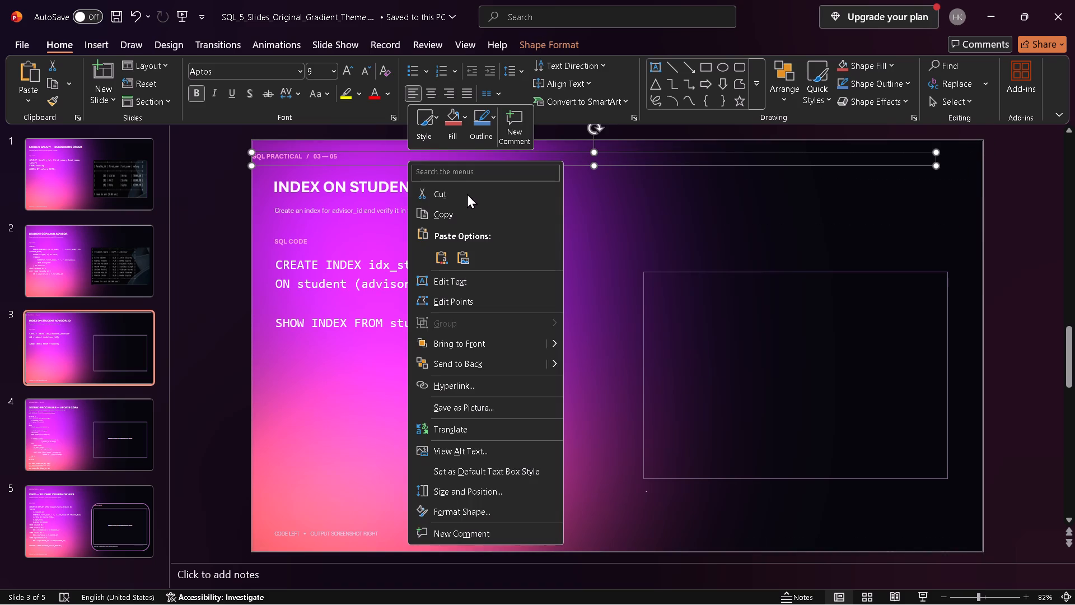
click(467, 193)
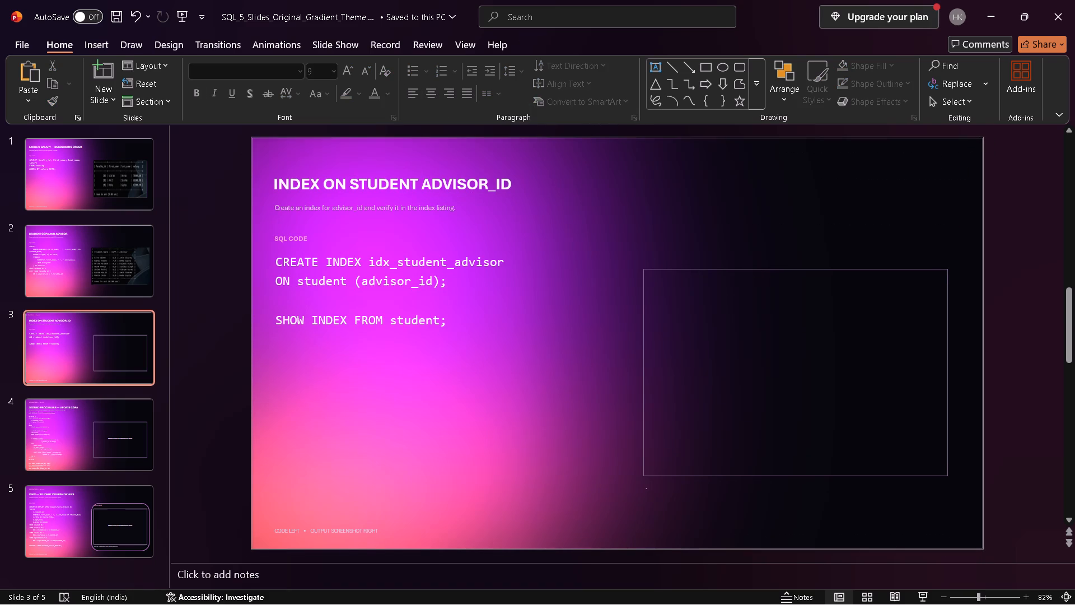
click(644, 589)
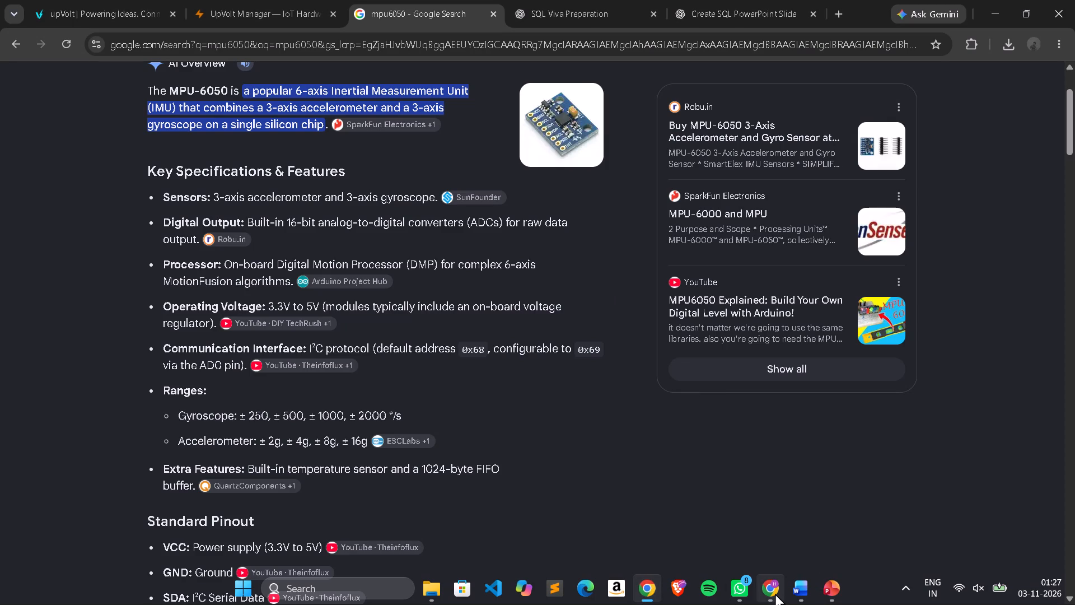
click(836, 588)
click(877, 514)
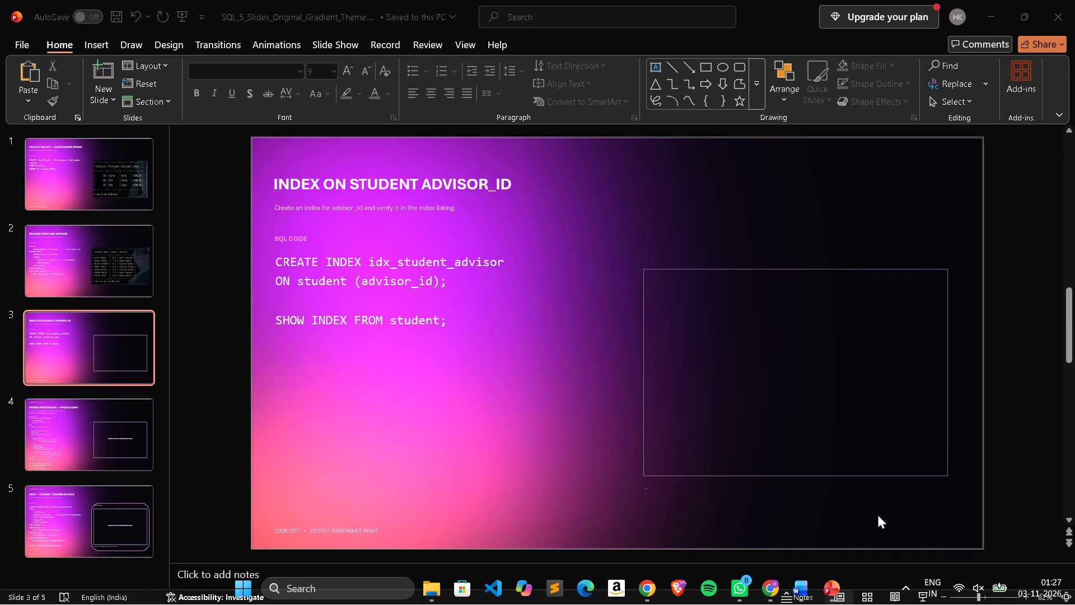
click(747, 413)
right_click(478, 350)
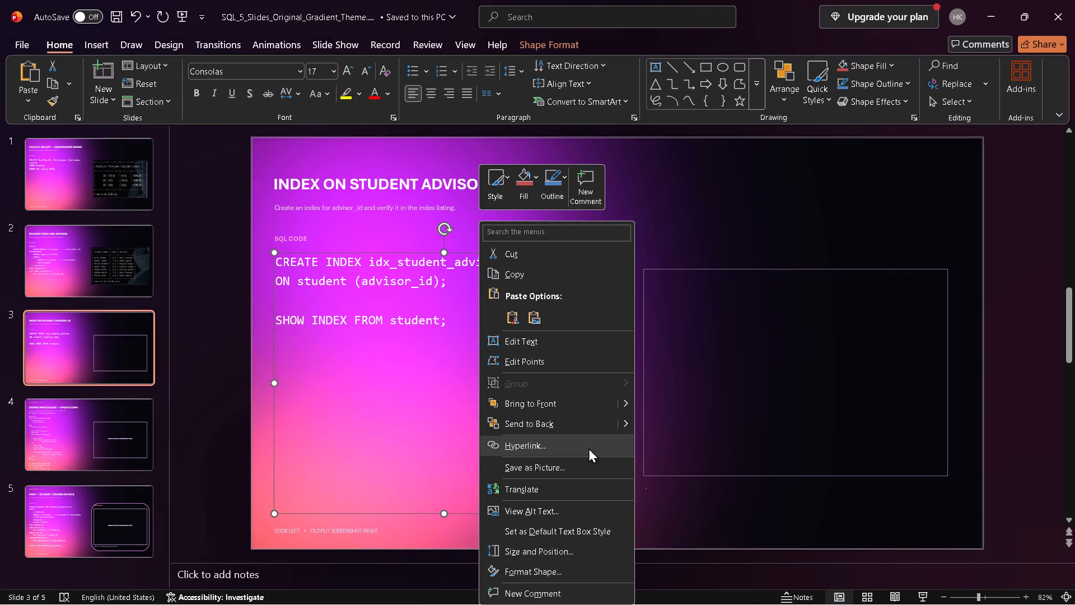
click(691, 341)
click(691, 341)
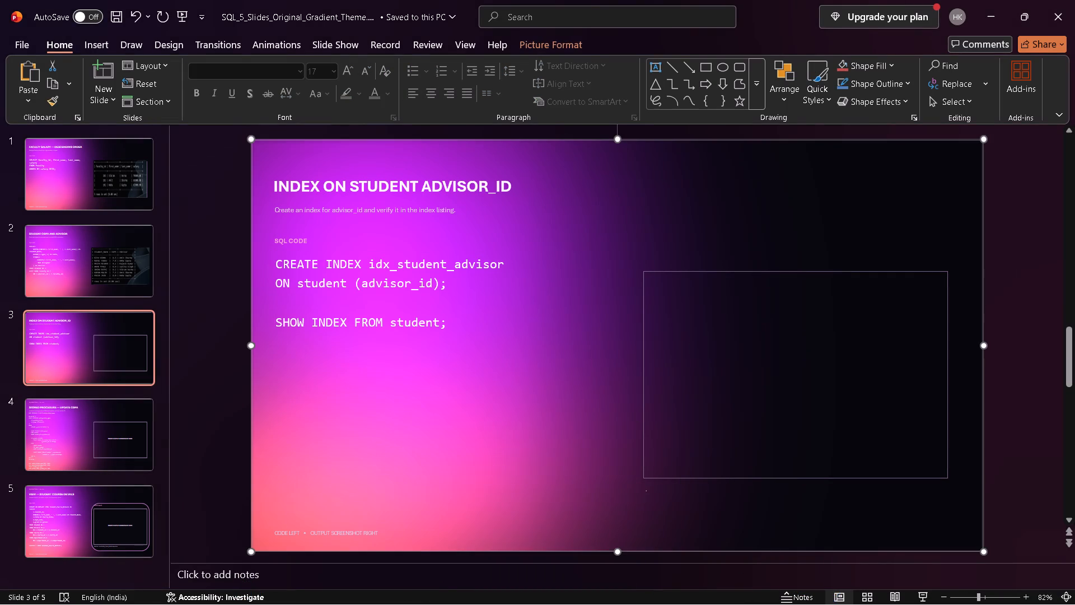
Insert the recent picture 3.jpeg from this device on slide 3.
click(92, 47)
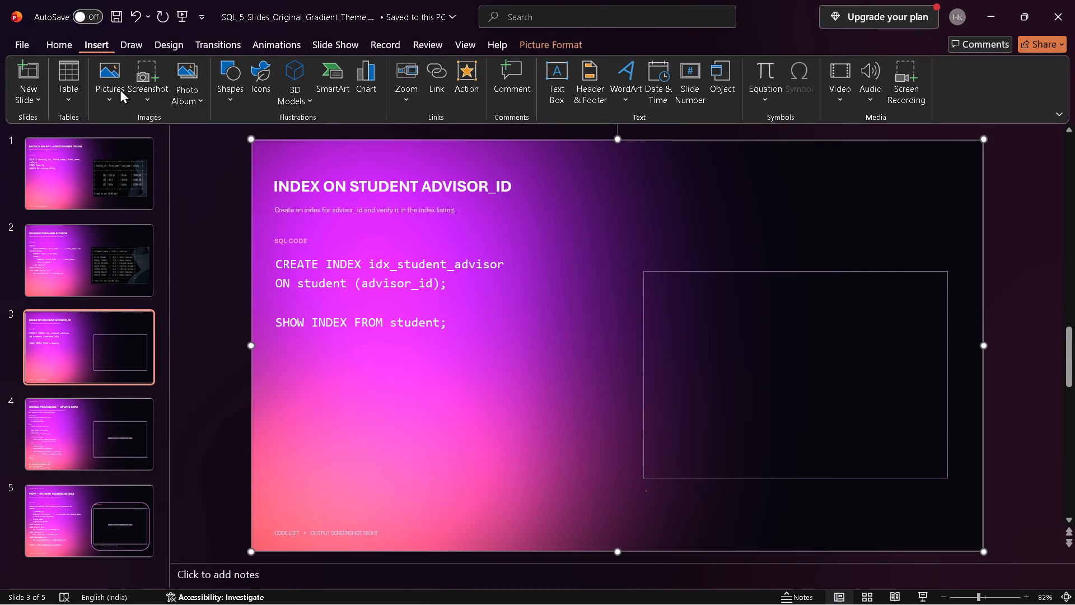
click(115, 90)
click(146, 144)
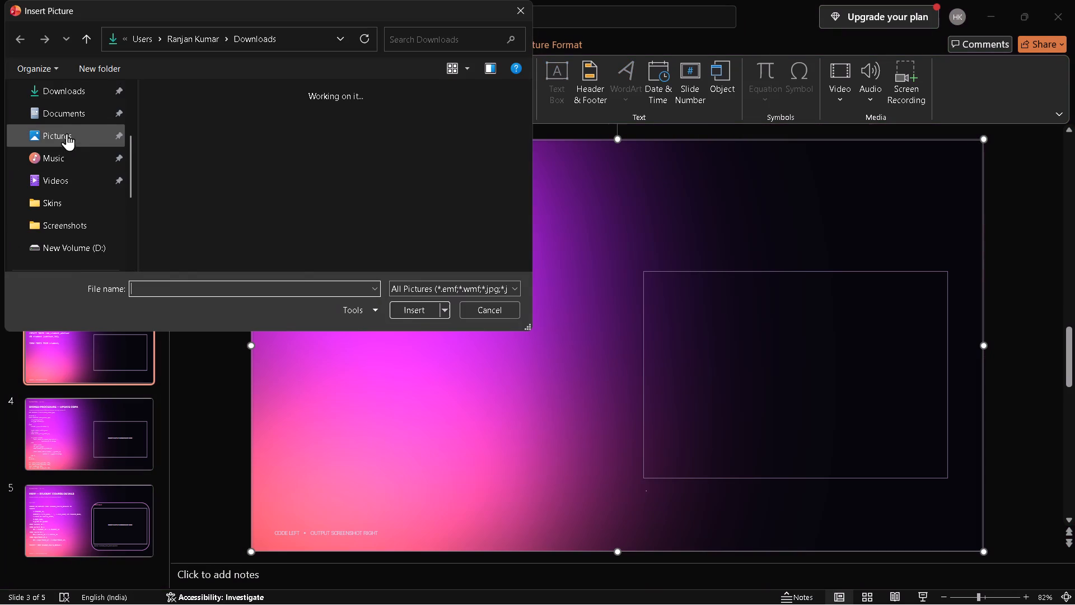
scroll(67, 89, up, 13)
click(71, 96)
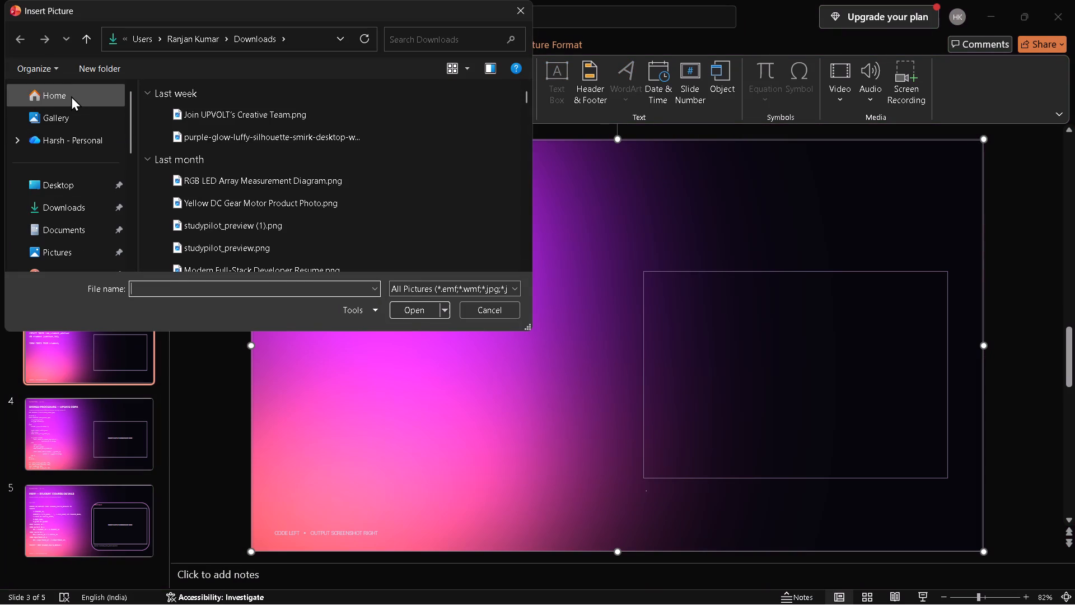
scroll(299, 148, down, 1)
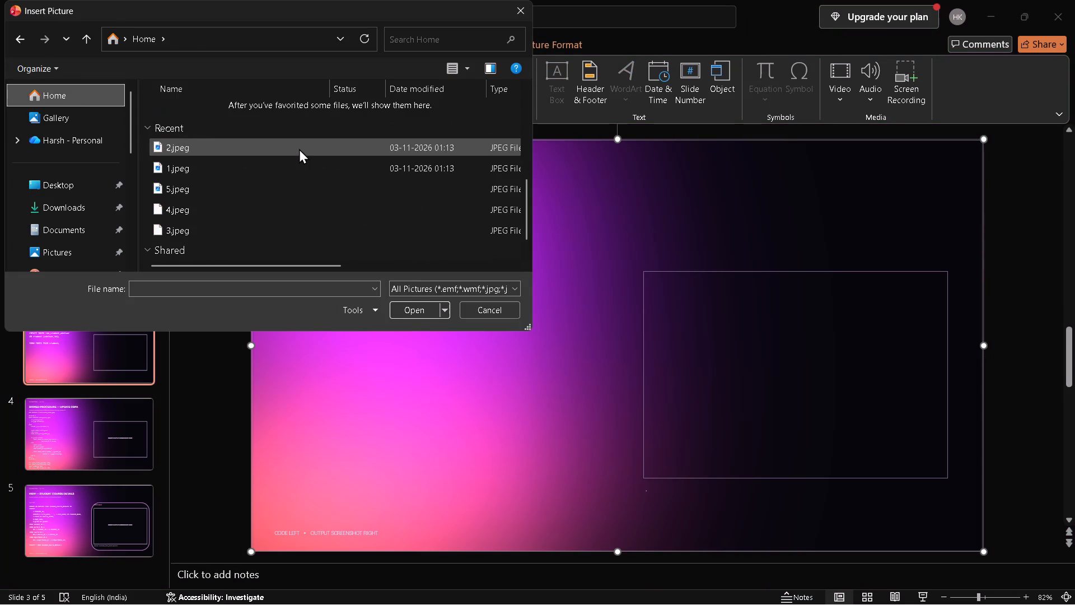
double_click(275, 231)
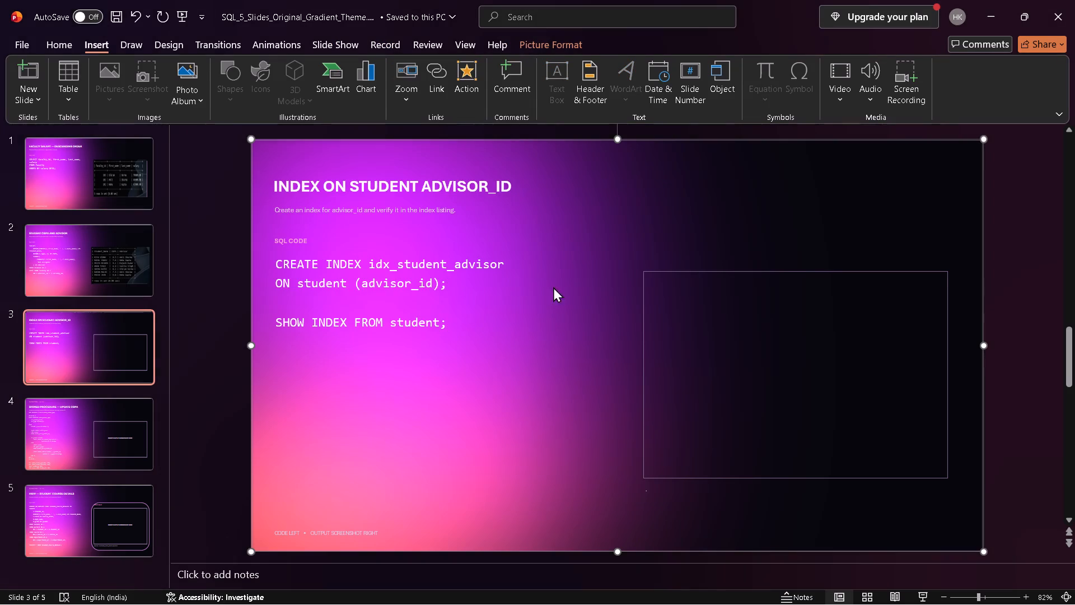
Move the Student_Course_Details output picture against the slide's right edge and stretch its height down past the placeholder's lower edge.
drag(590, 370, 723, 367)
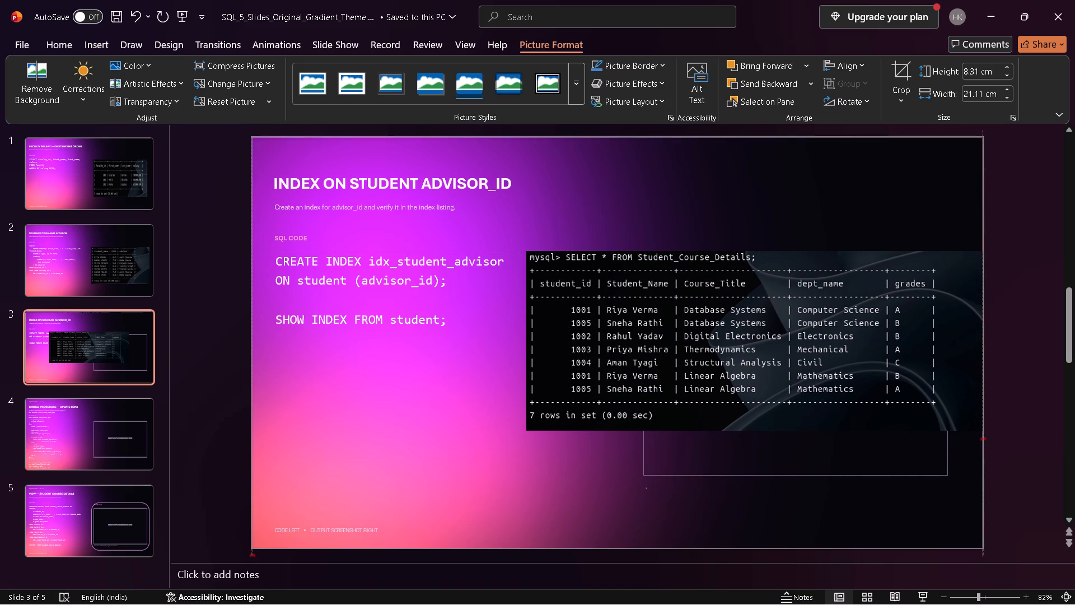
drag(723, 367, 723, 367)
drag(754, 429, 768, 474)
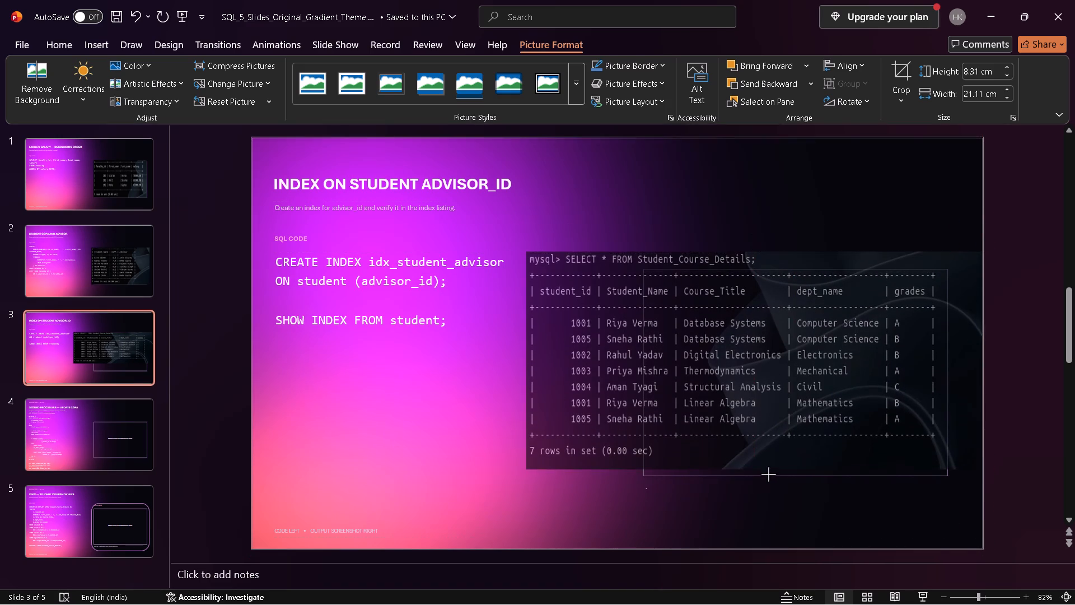
drag(768, 474, 771, 486)
click(1018, 253)
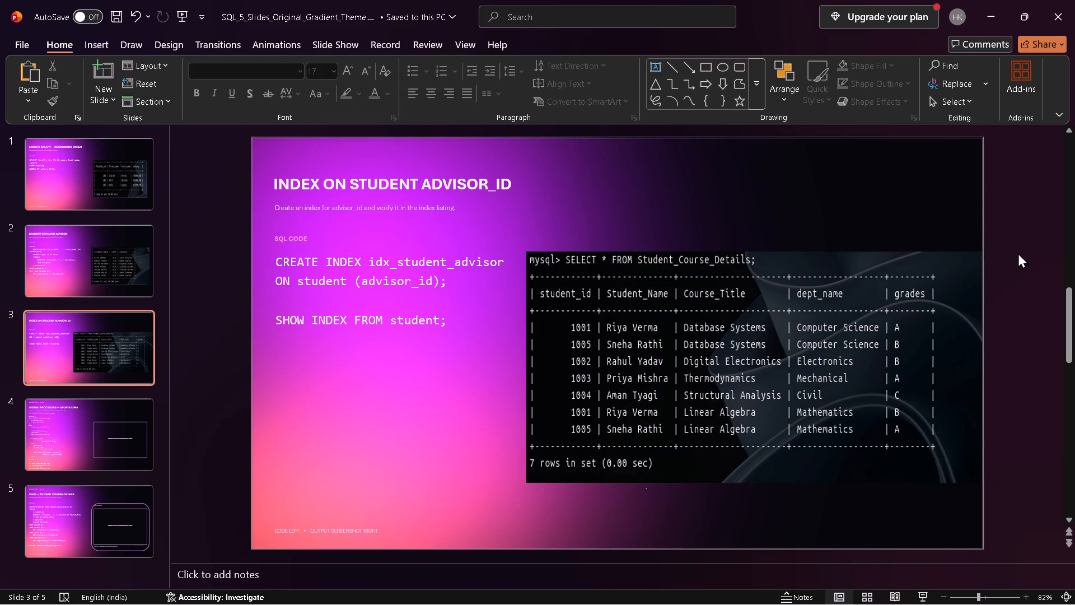
Go to slide 4, "STORED PROCEDURE — UPDATE CGPA", and clear the "SQL PRACTICAL" header text above its title.
key(Right)
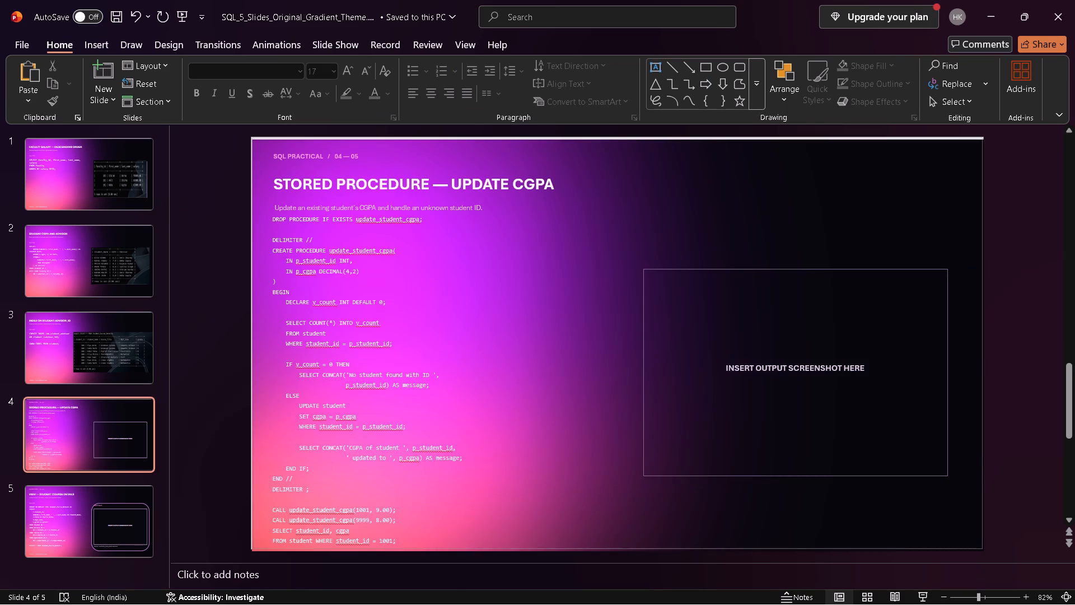
click(357, 159)
click(357, 159)
key(ctrl+a)
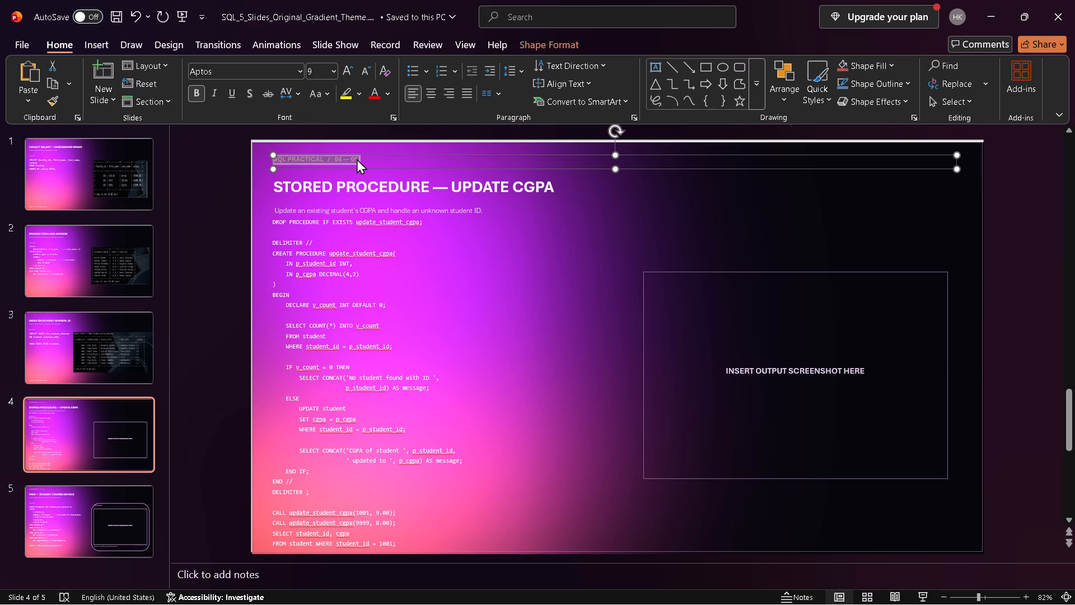
key(BackSpace)
click(508, 300)
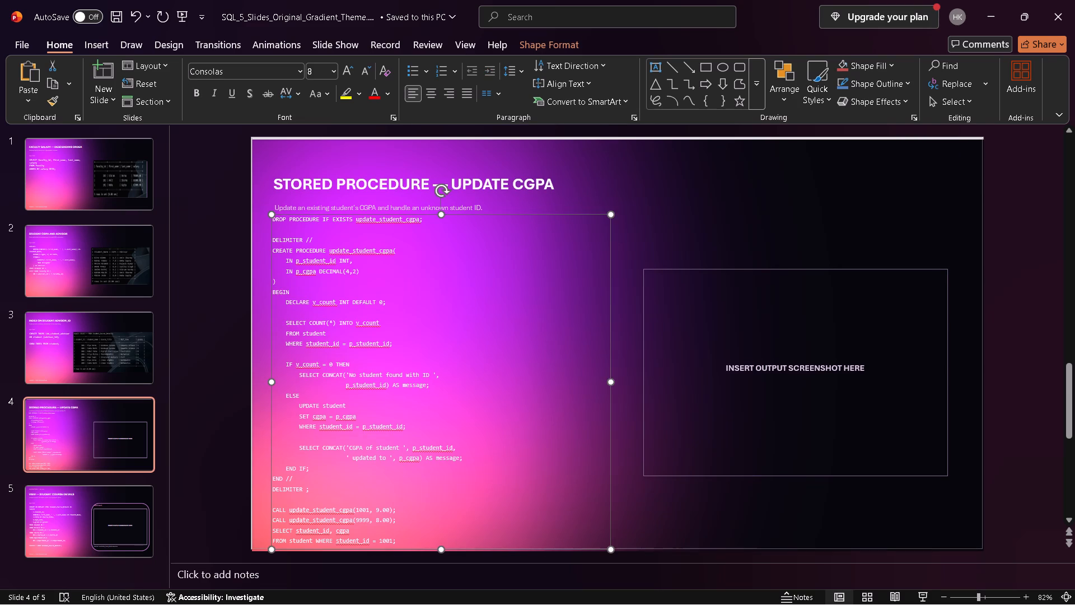
Enlarge the gradient background picture on slide 4 slightly beyond the slide edges and centre it horizontally.
click(773, 318)
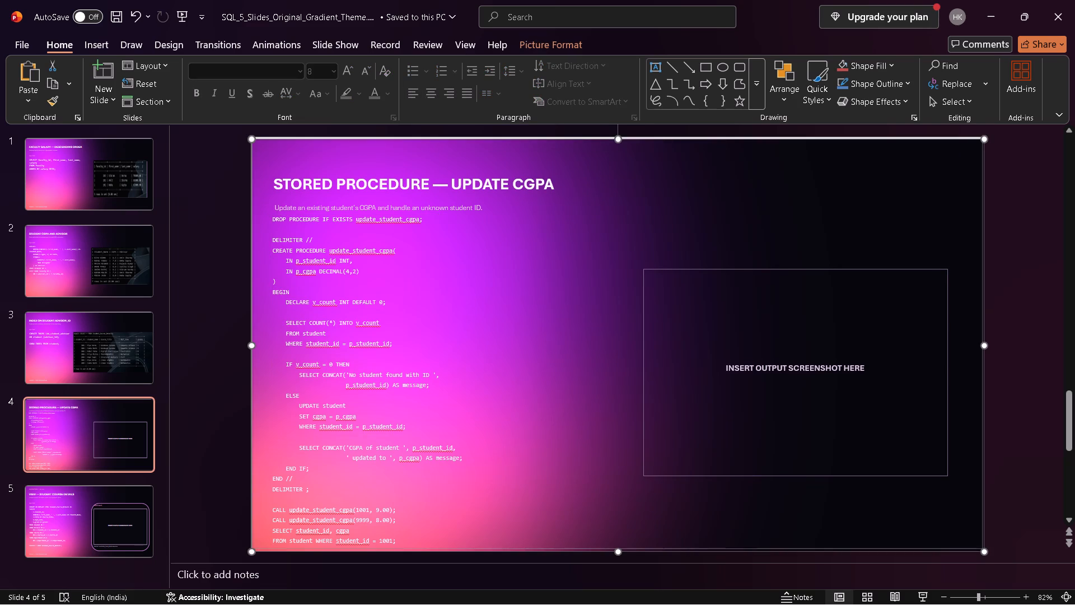
click(687, 252)
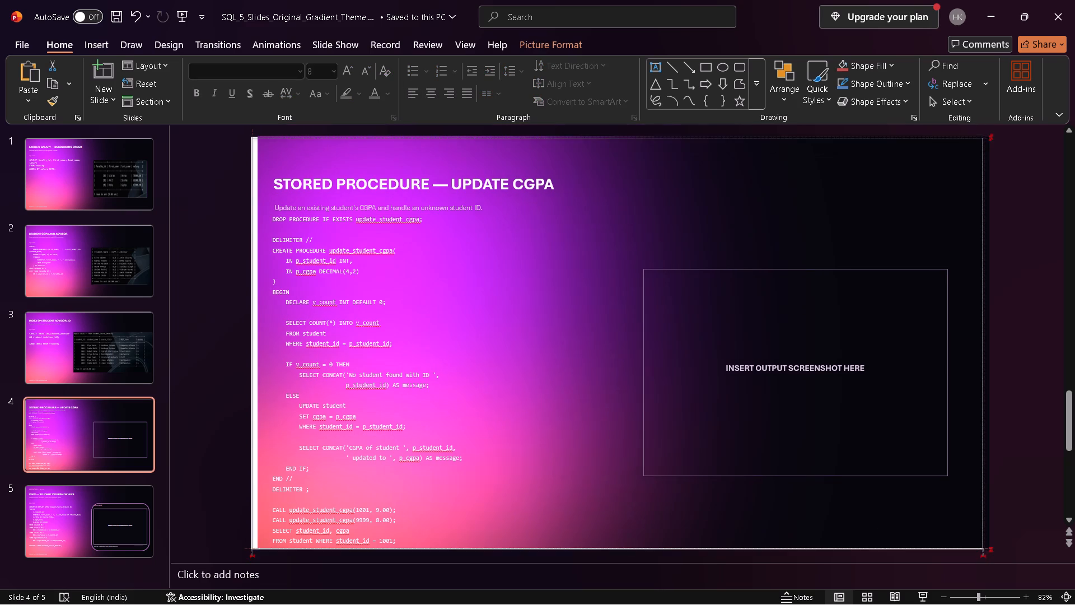
click(1025, 291)
click(935, 212)
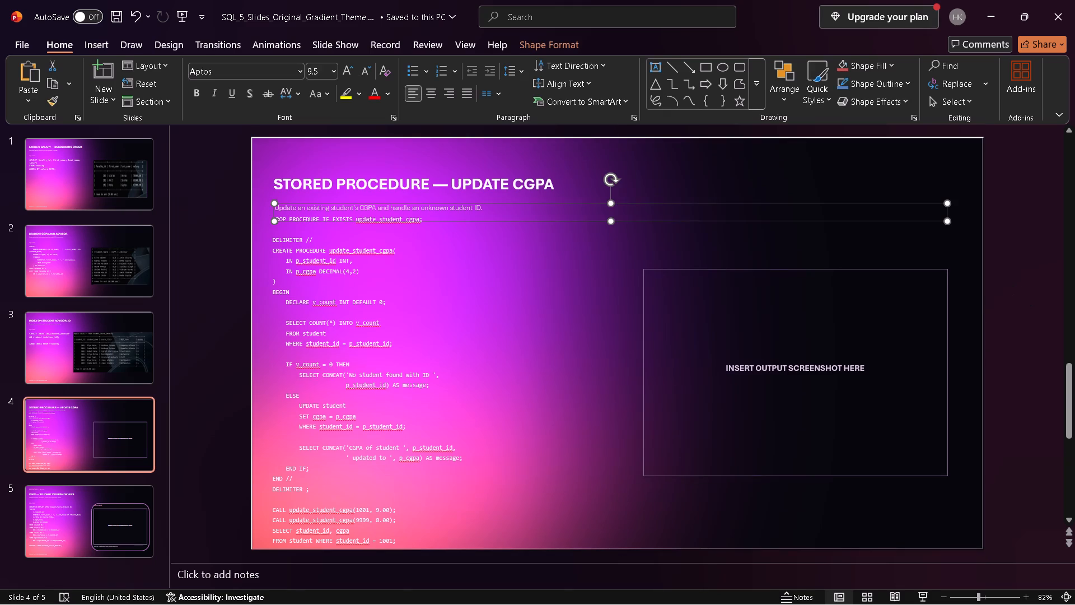
click(960, 274)
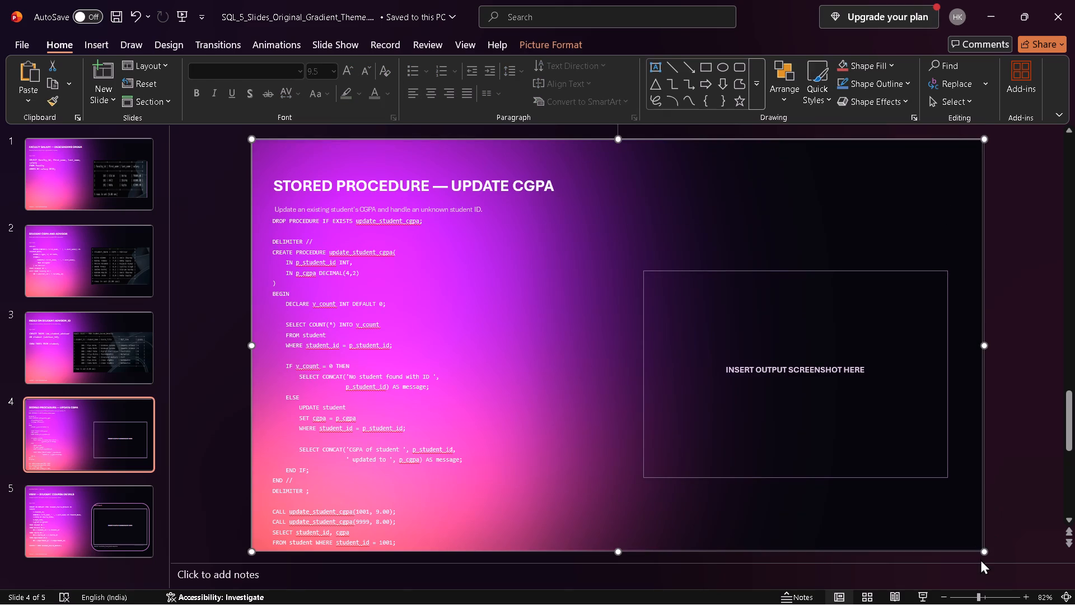
drag(983, 551, 997, 561)
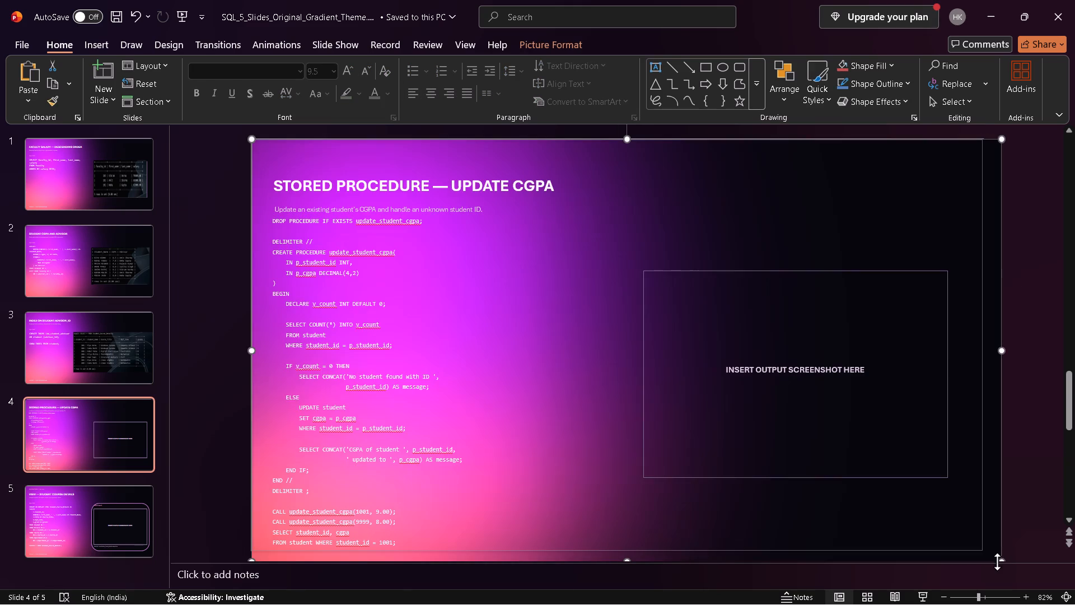
drag(882, 224, 872, 222)
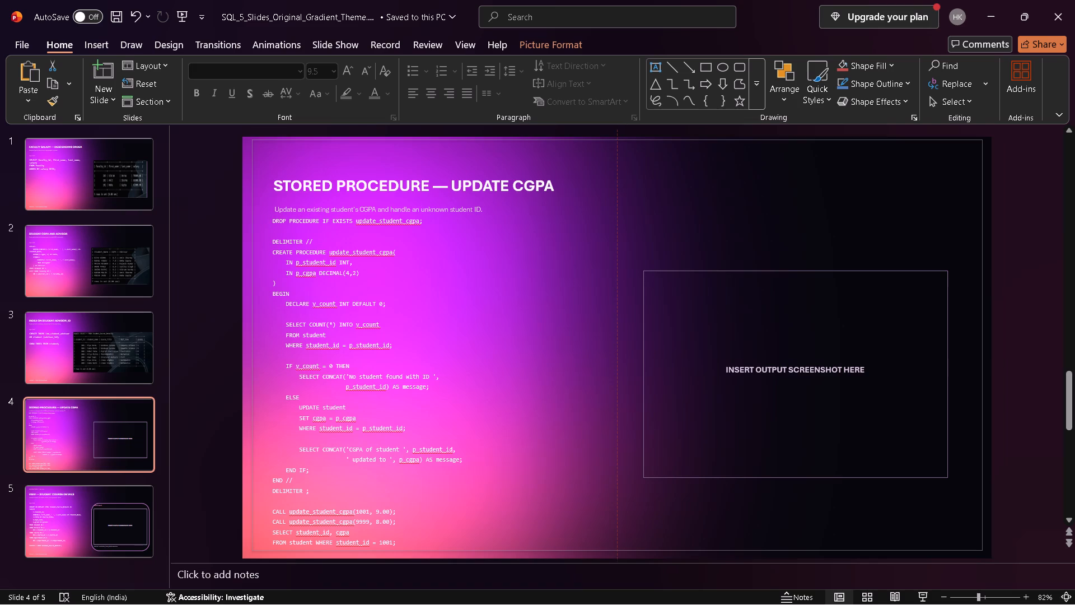
drag(872, 222, 872, 221)
click(1052, 222)
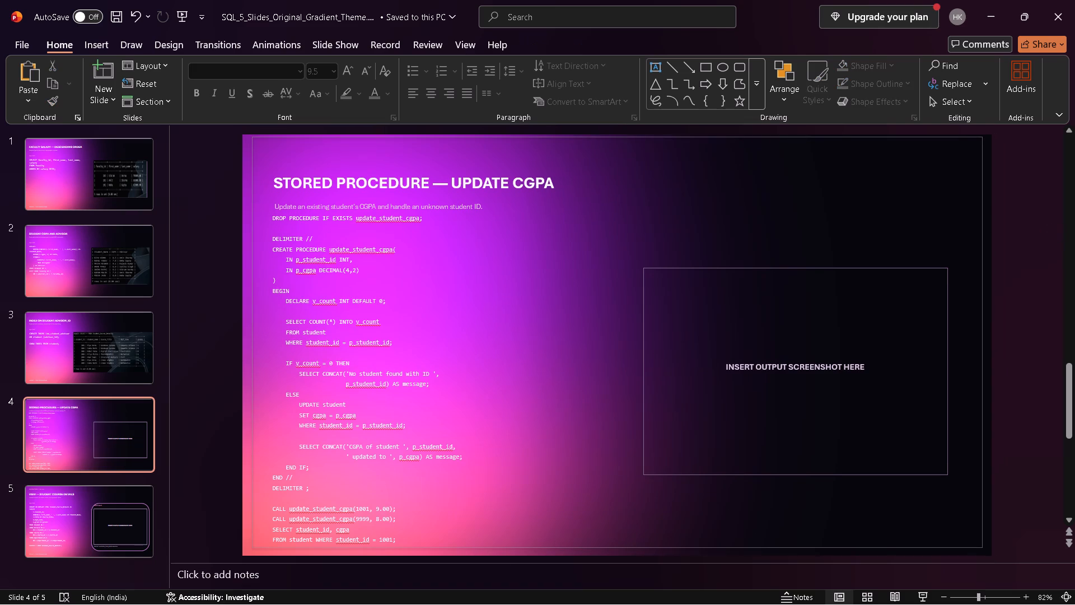
Fit the gradient background picture on slide 4 to the slide by moving it and trimming its left, top and right edges.
click(240, 143)
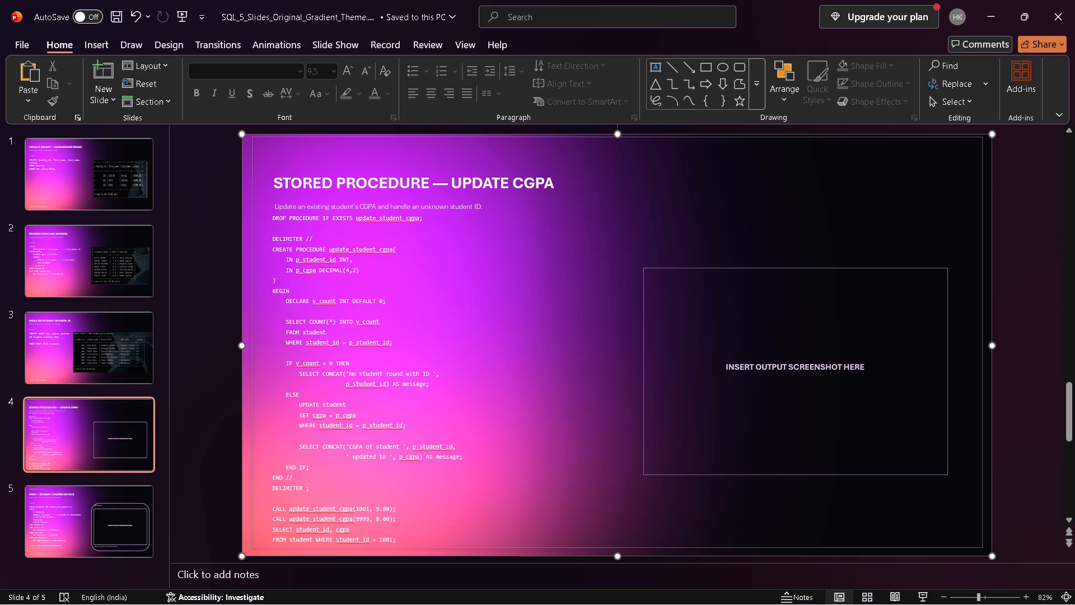
drag(238, 129, 246, 134)
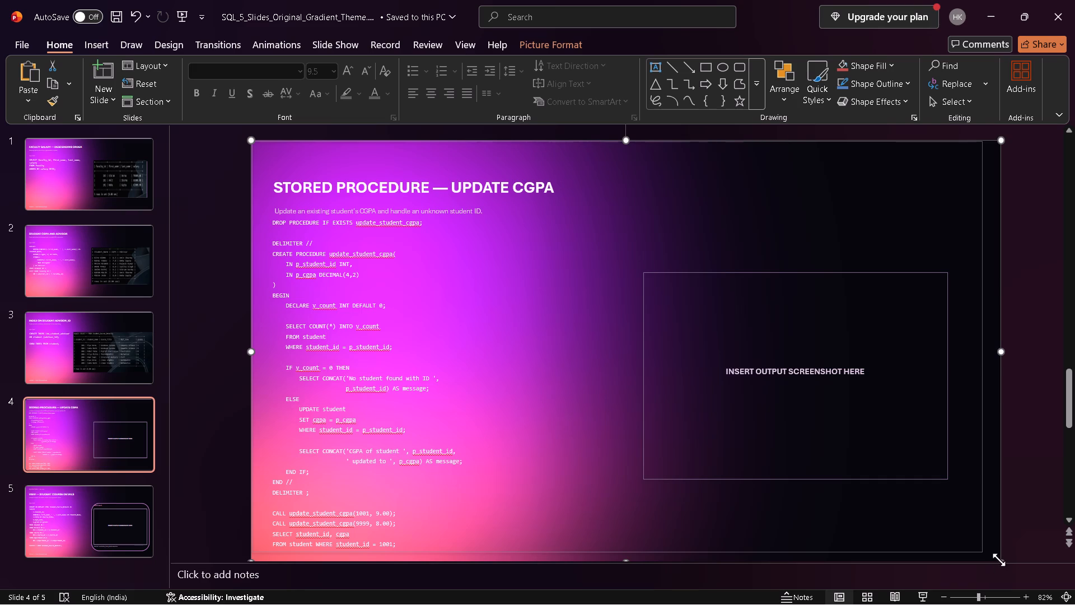
drag(999, 556, 985, 551)
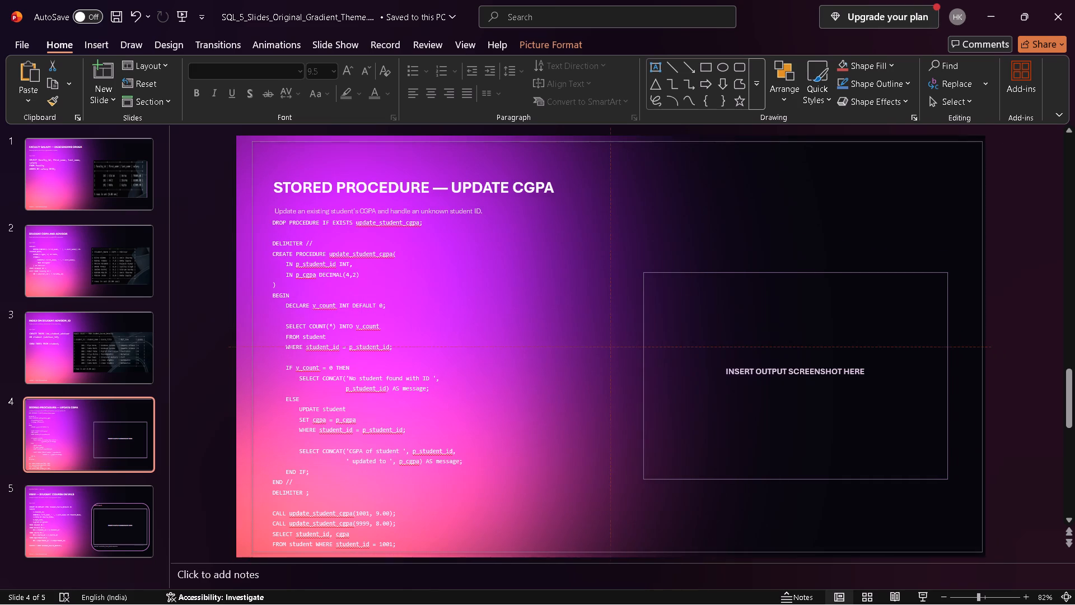
drag(985, 551, 984, 551)
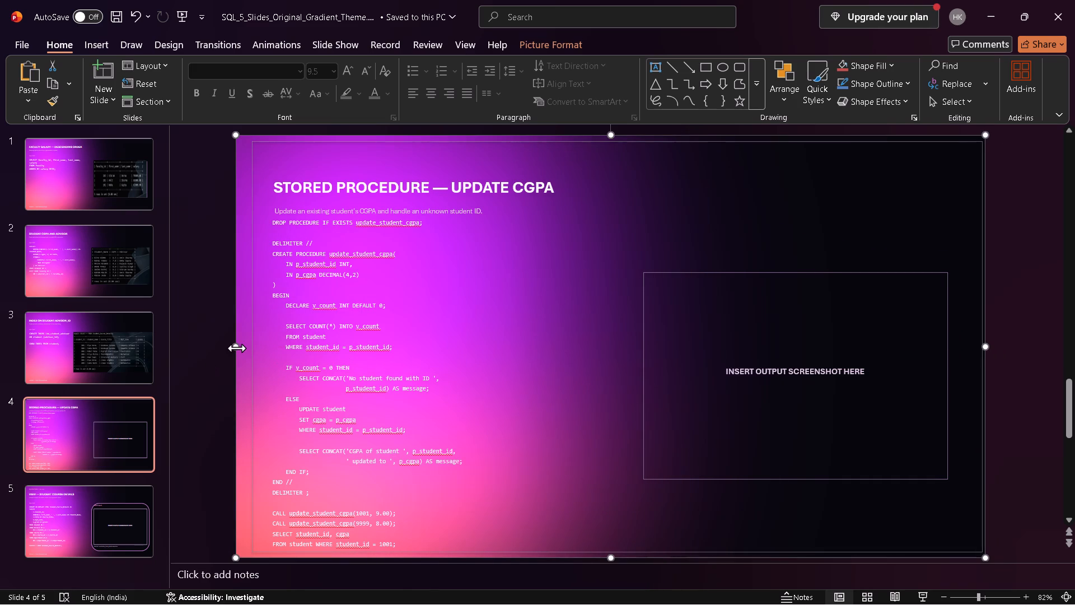
drag(235, 348, 250, 348)
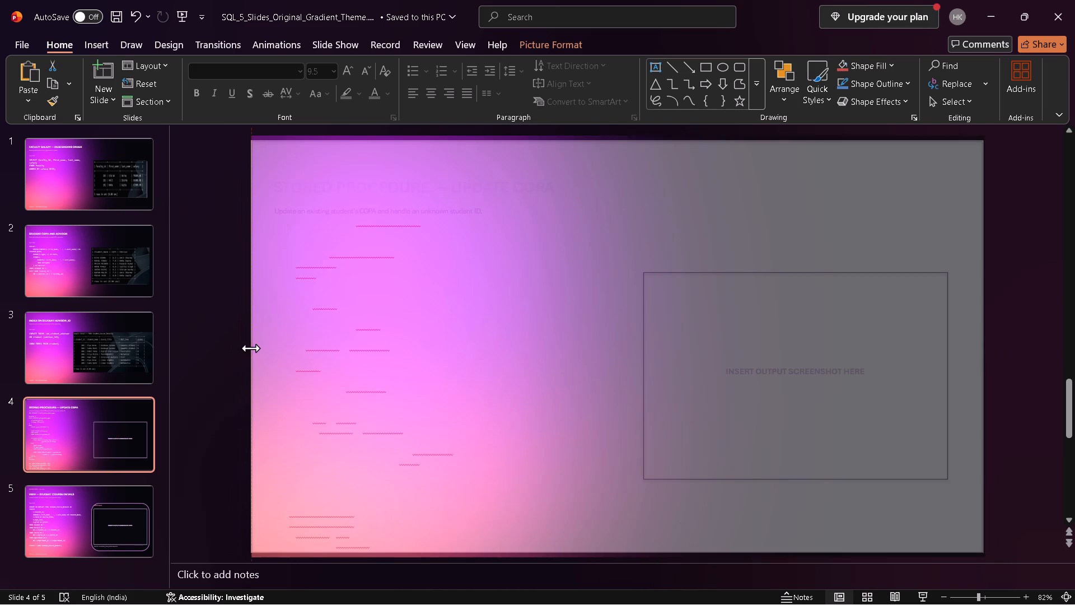
drag(614, 134, 615, 139)
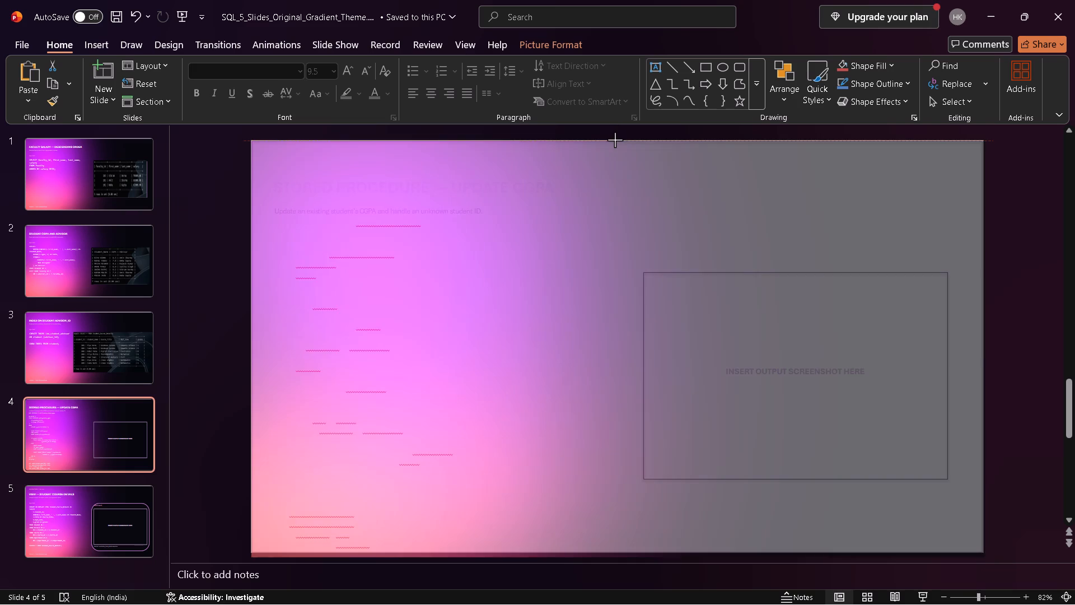
drag(615, 139, 615, 140)
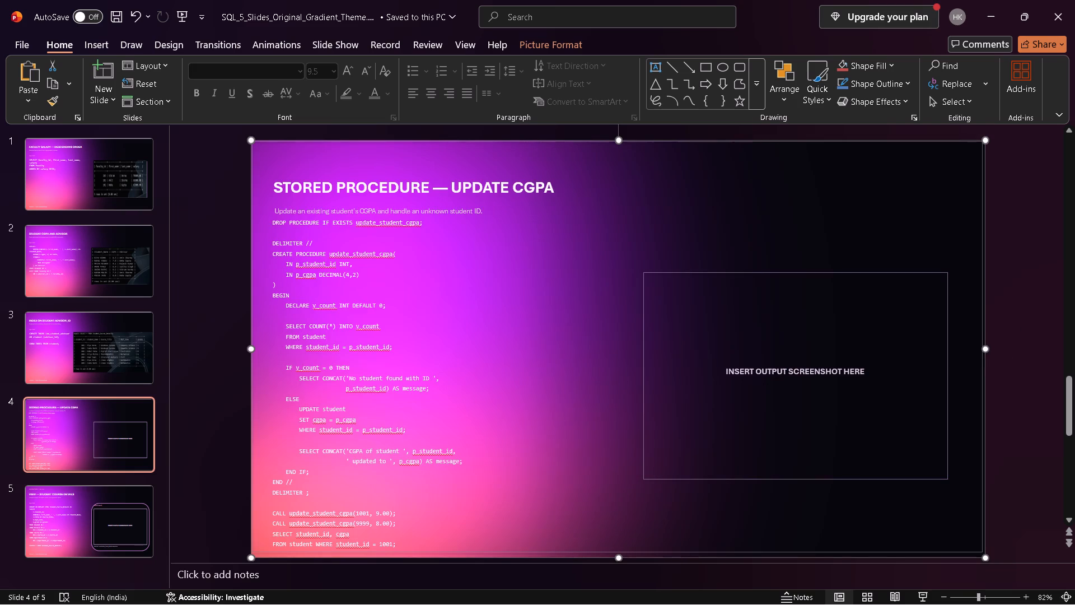
click(980, 347)
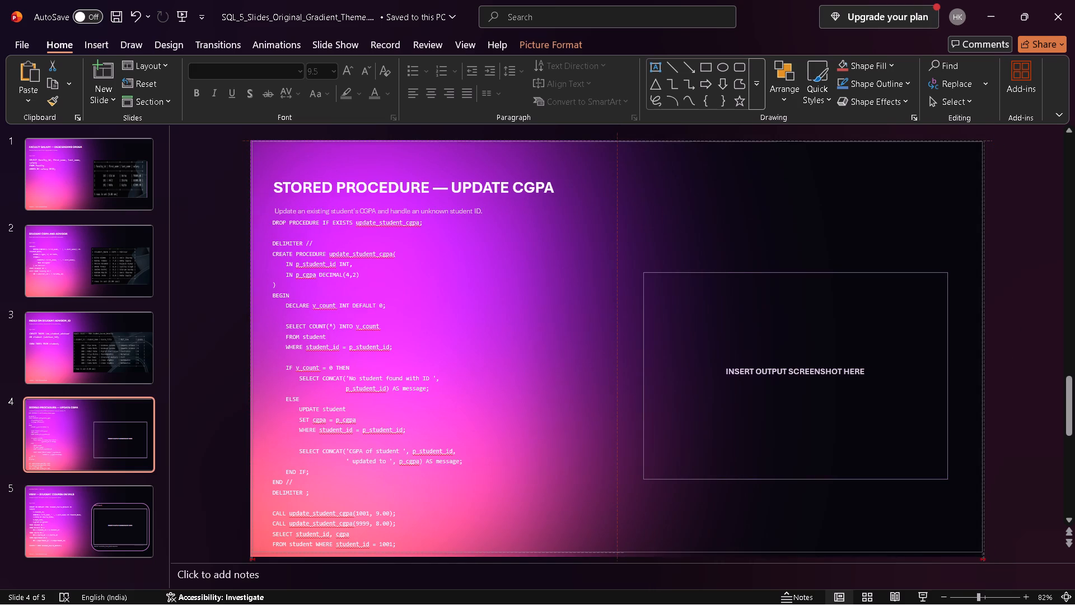
click(1059, 351)
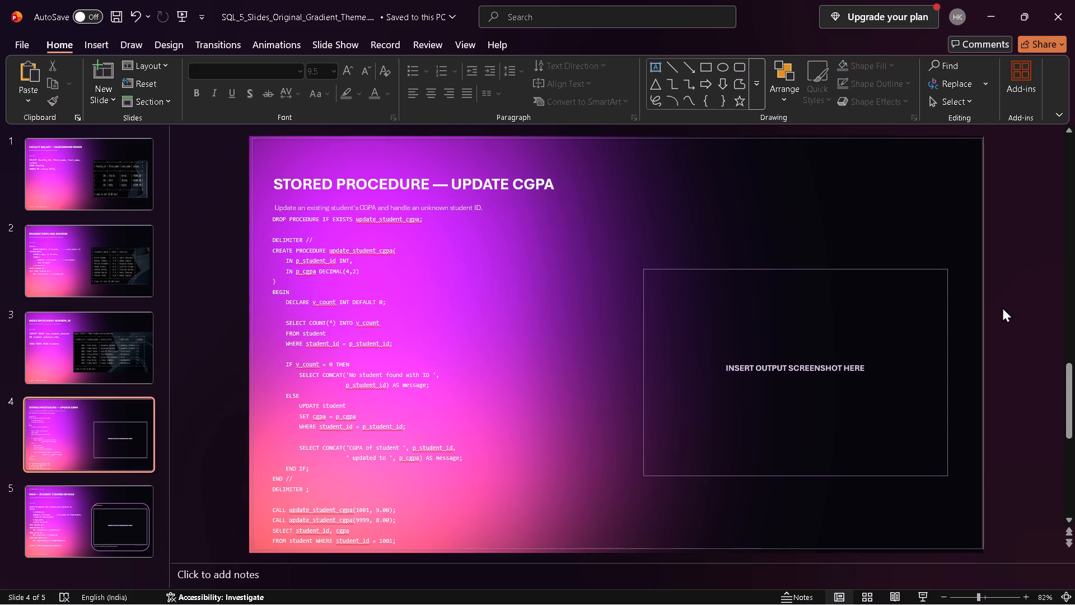
click(974, 340)
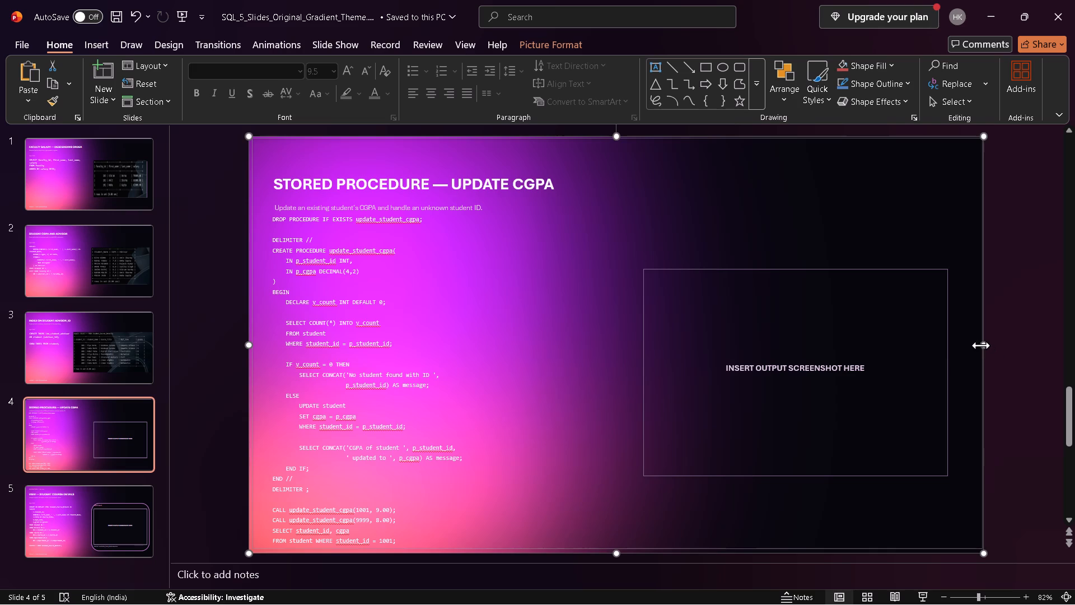
drag(980, 345, 987, 345)
click(1006, 323)
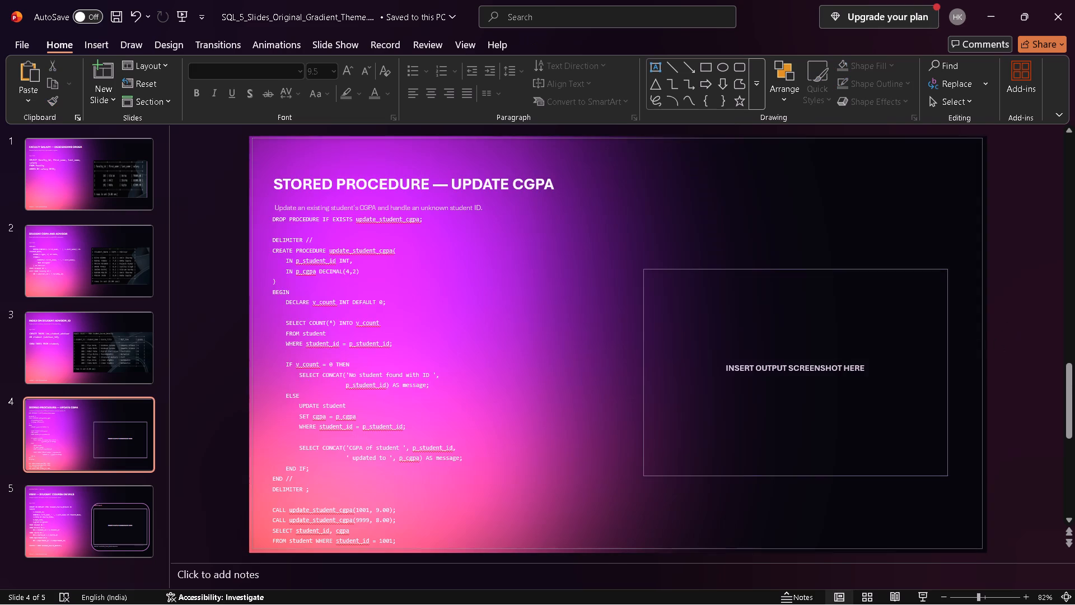
click(986, 342)
click(987, 345)
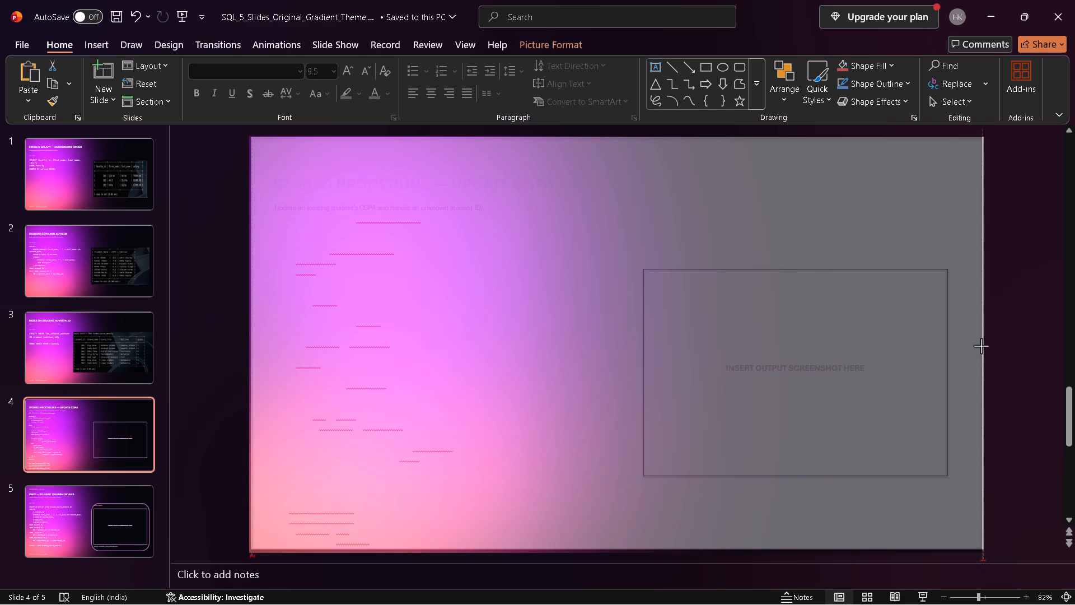
click(1012, 314)
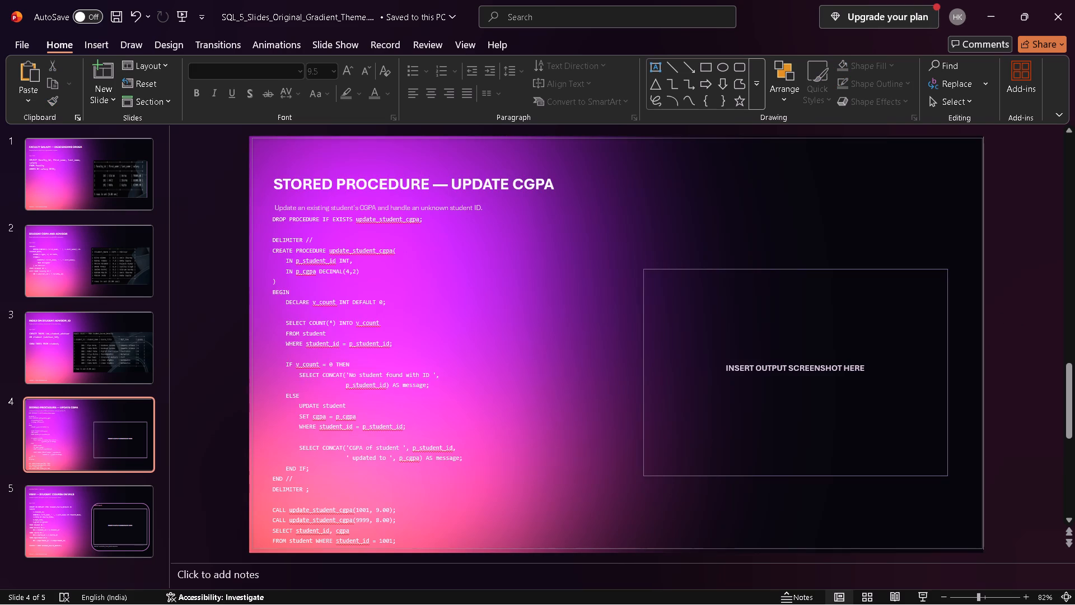
Clear the "INSERT OUTPUT SCREENSHOT HERE" placeholder text on slide 4.
click(831, 364)
key(Right)
key(Right)
key(Right)
key(Right)
key(Right)
key(Right)
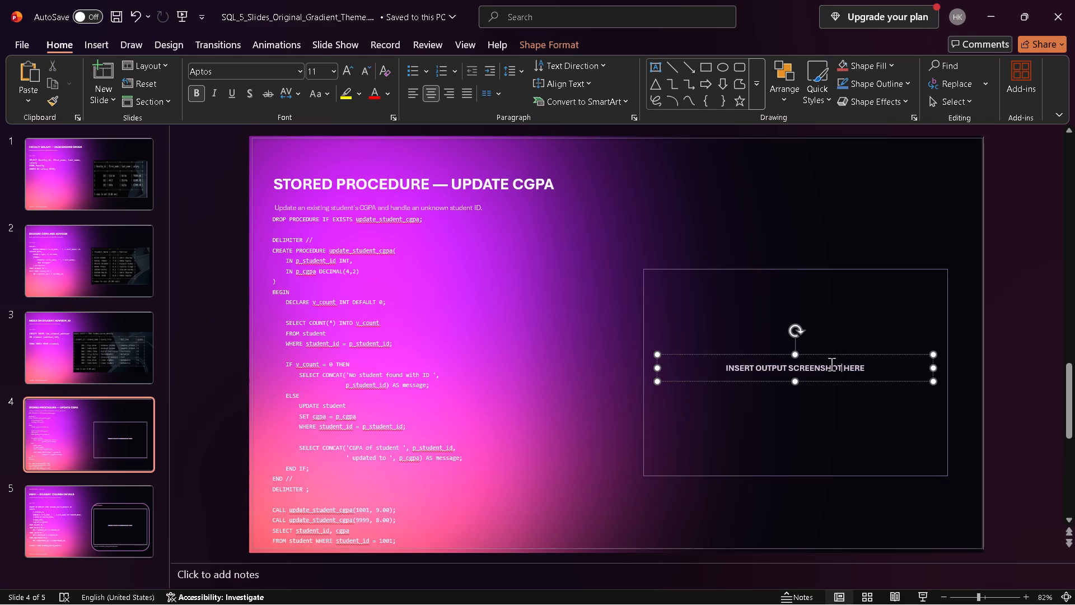
key(Right)
key(Right)
key(BackSpace)
key(BackSpace)
key(BackSpace)
key(BackSpace)
key(BackSpace)
key(BackSpace)
key(BackSpace)
key(BackSpace)
key(BackSpace)
key(BackSpace)
key(BackSpace)
key(BackSpace)
key(BackSpace)
key(BackSpace)
key(BackSpace)
key(BackSpace)
key(BackSpace)
key(BackSpace)
key(BackSpace)
key(BackSpace)
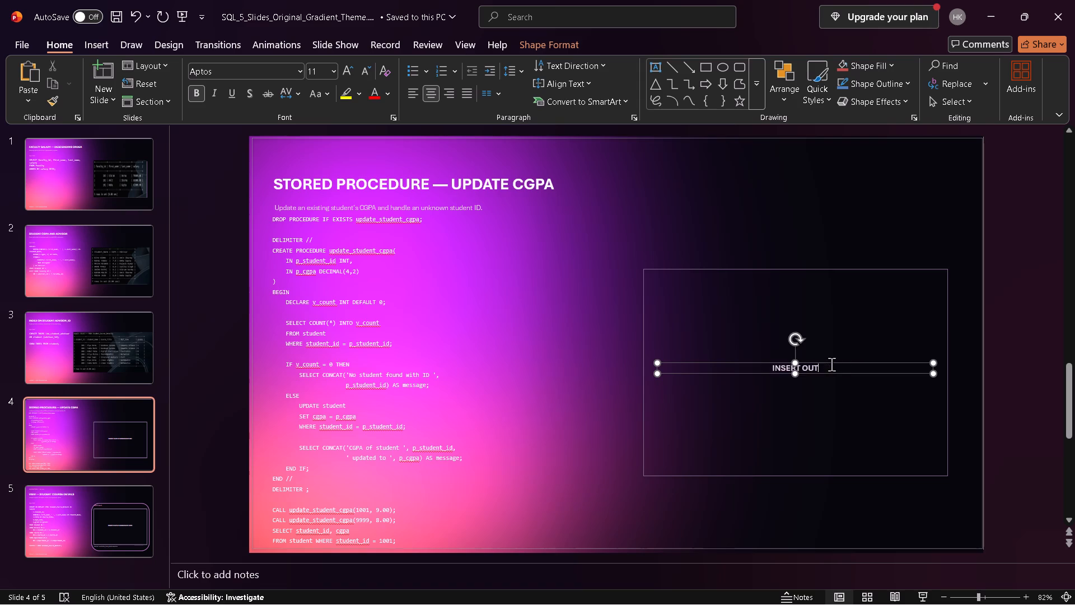
click(494, 299)
click(764, 358)
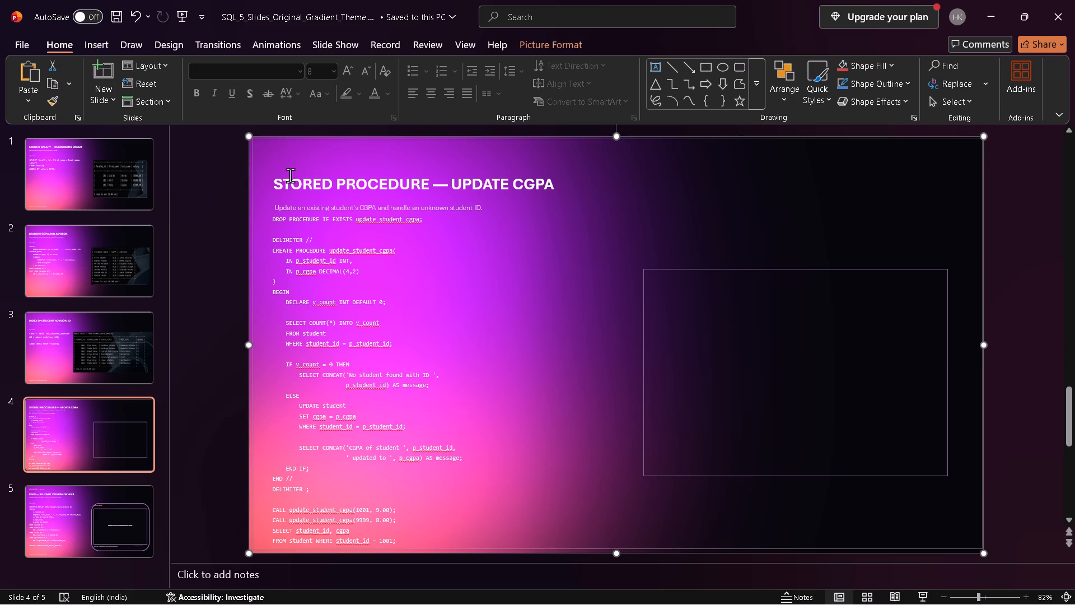
Insert the recent "SHOW INDEX FROM student" output picture from this device on slide 4.
click(99, 44)
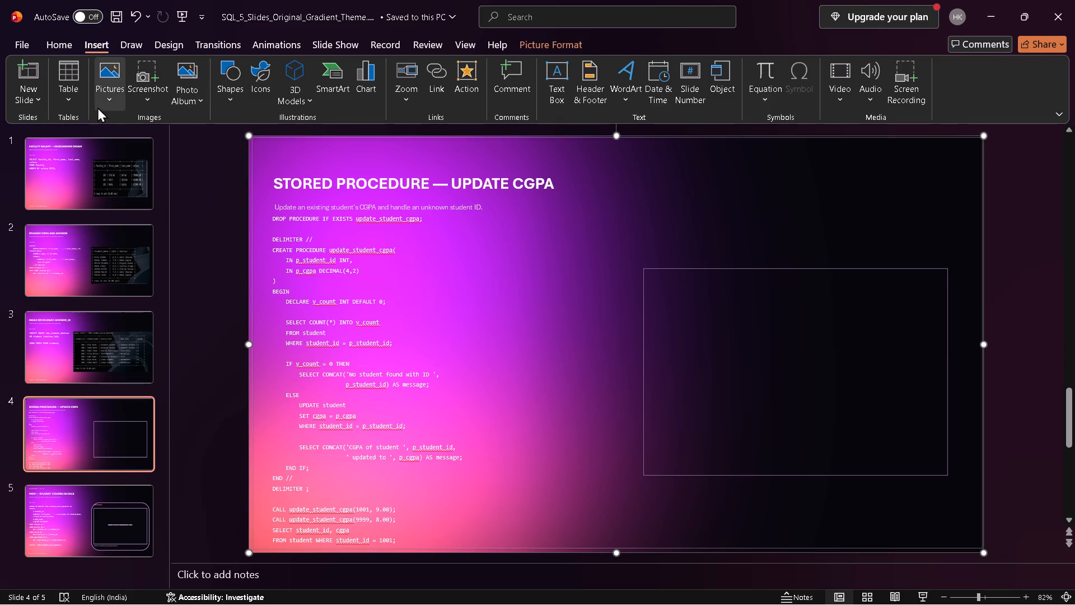
click(106, 97)
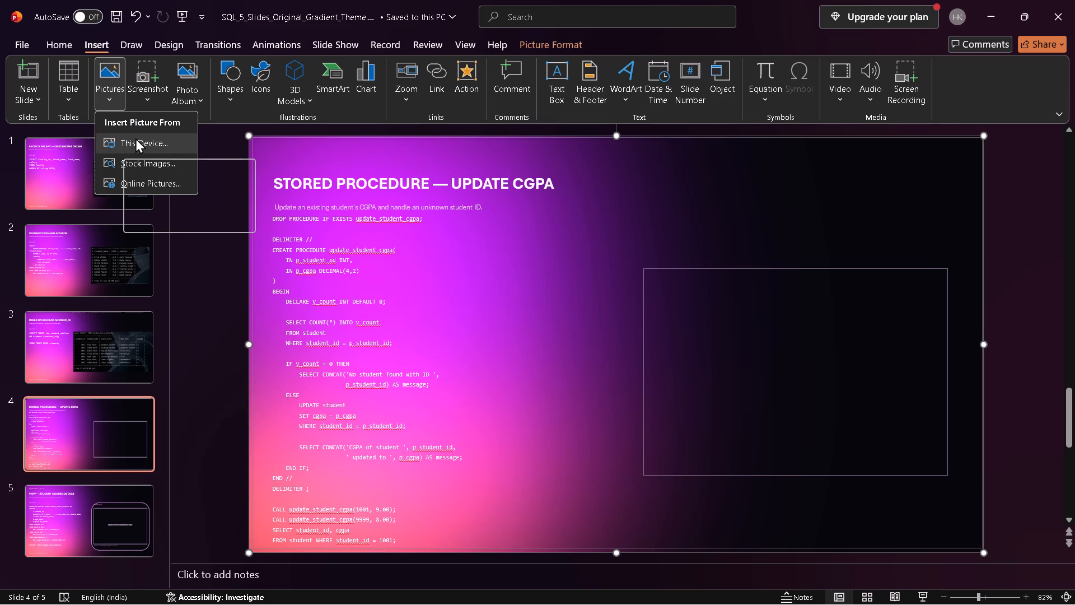
click(135, 138)
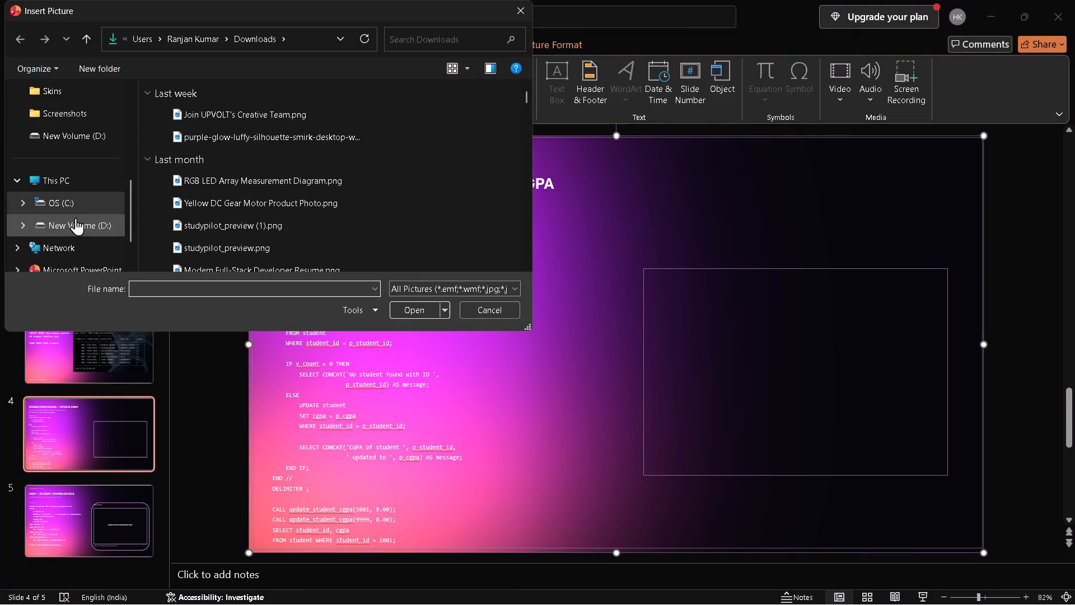
scroll(85, 183, up, 7)
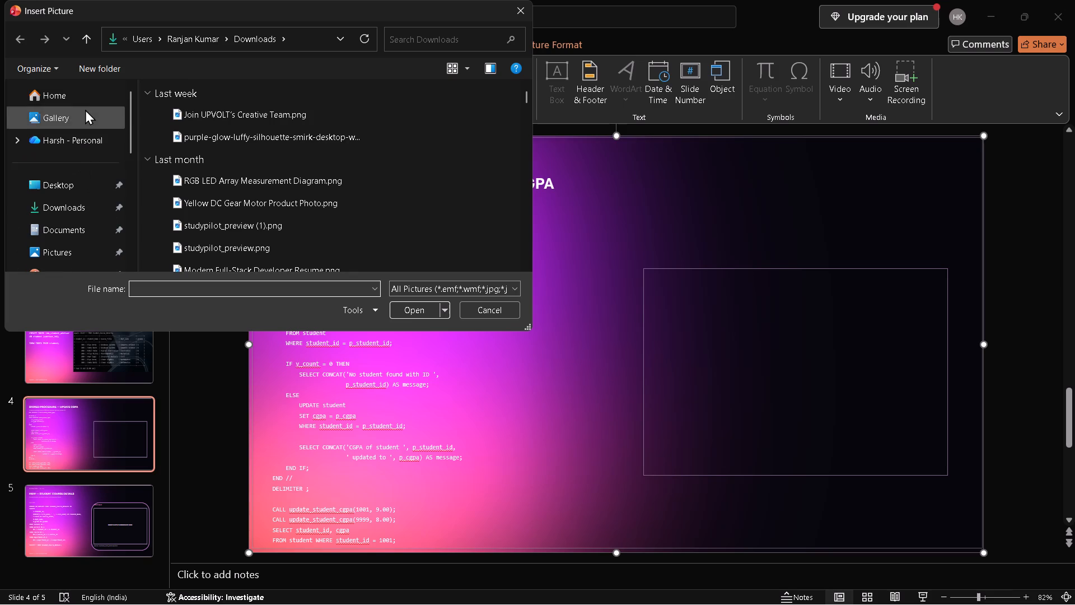
click(89, 105)
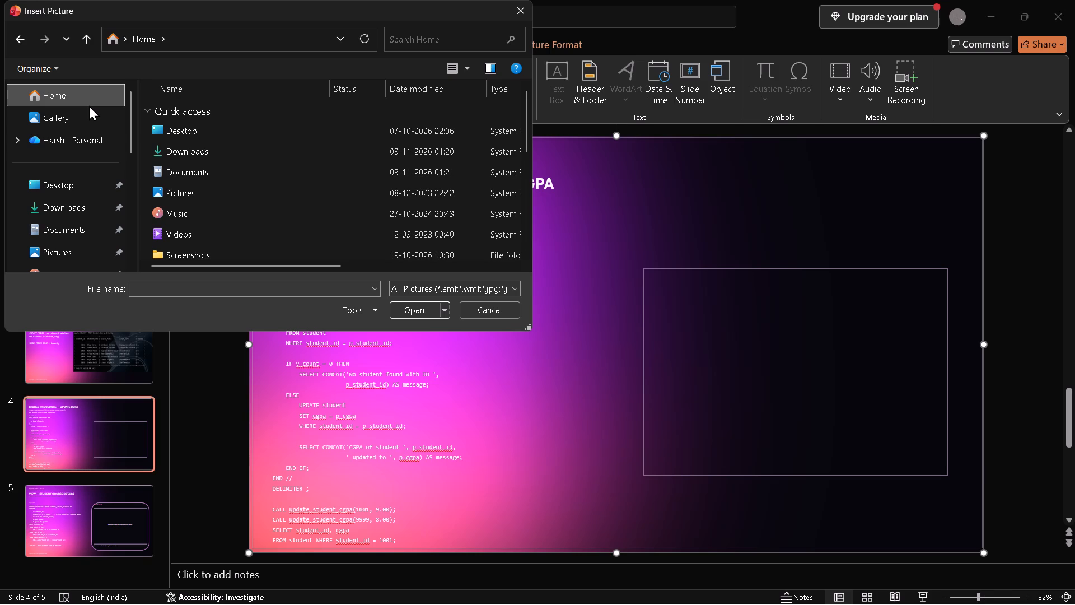
scroll(307, 140, down, 1)
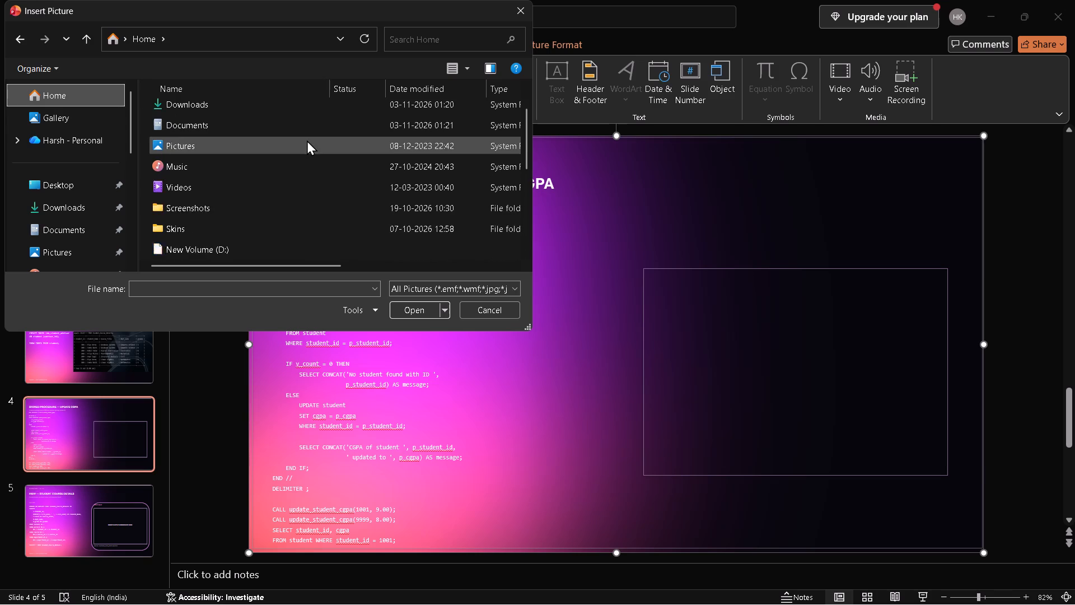
scroll(307, 140, down, 1)
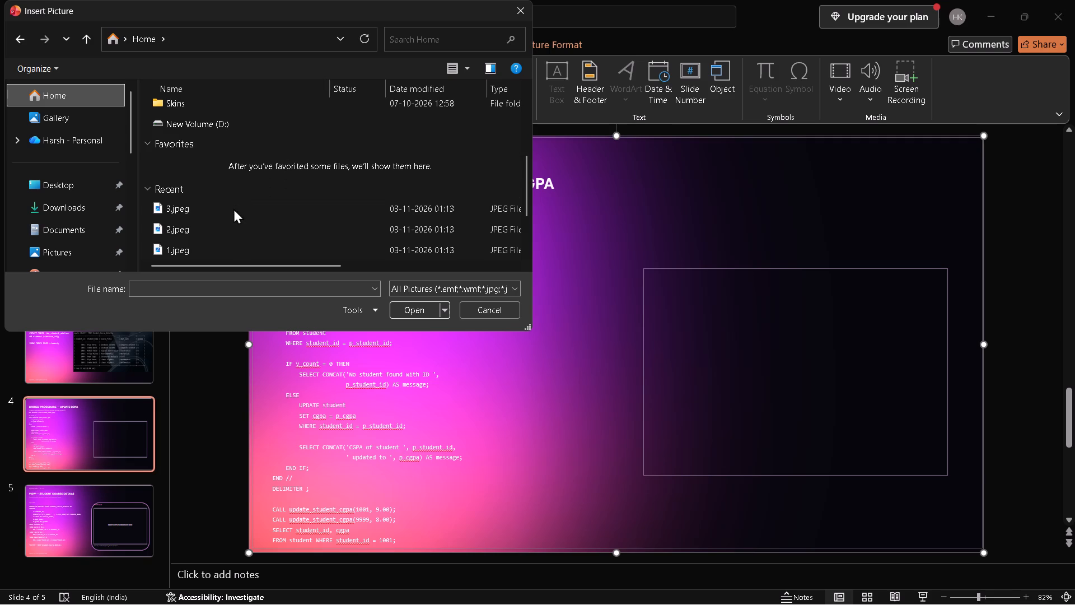
scroll(229, 226, down, 1)
double_click(250, 232)
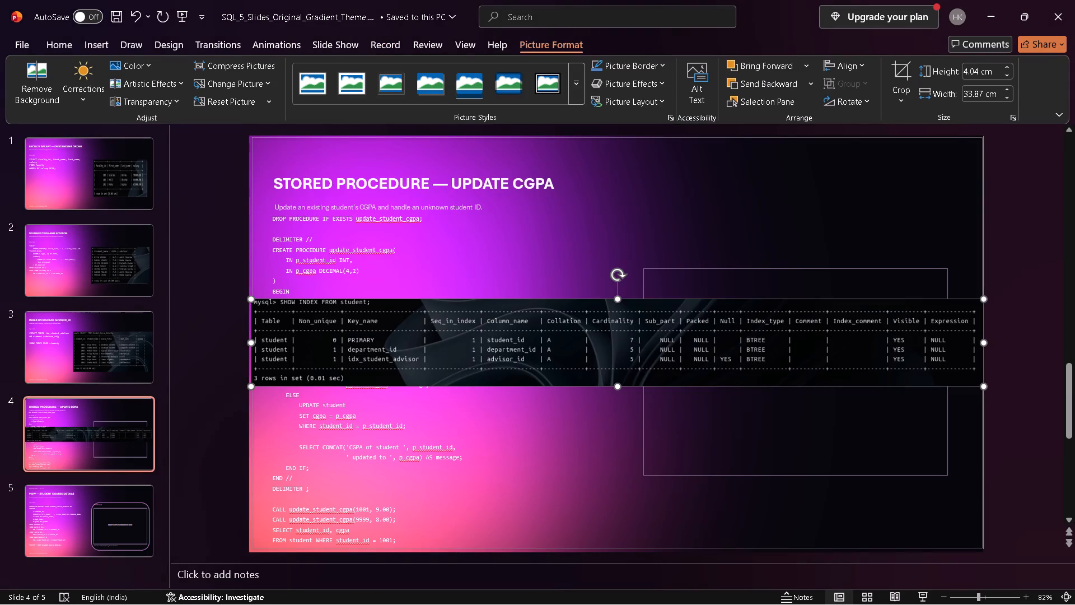
Resize the SHOW INDEX output picture to about 23 cm wide and 10.85 cm high, with its right side at the slide's edge.
drag(252, 342, 484, 370)
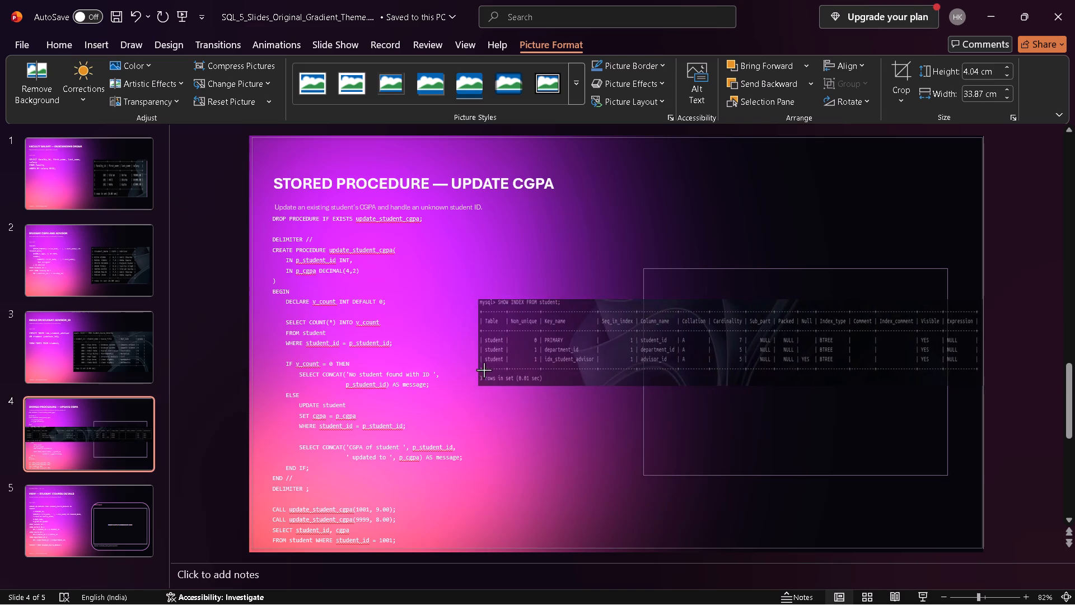
drag(484, 370, 485, 369)
drag(732, 387, 731, 427)
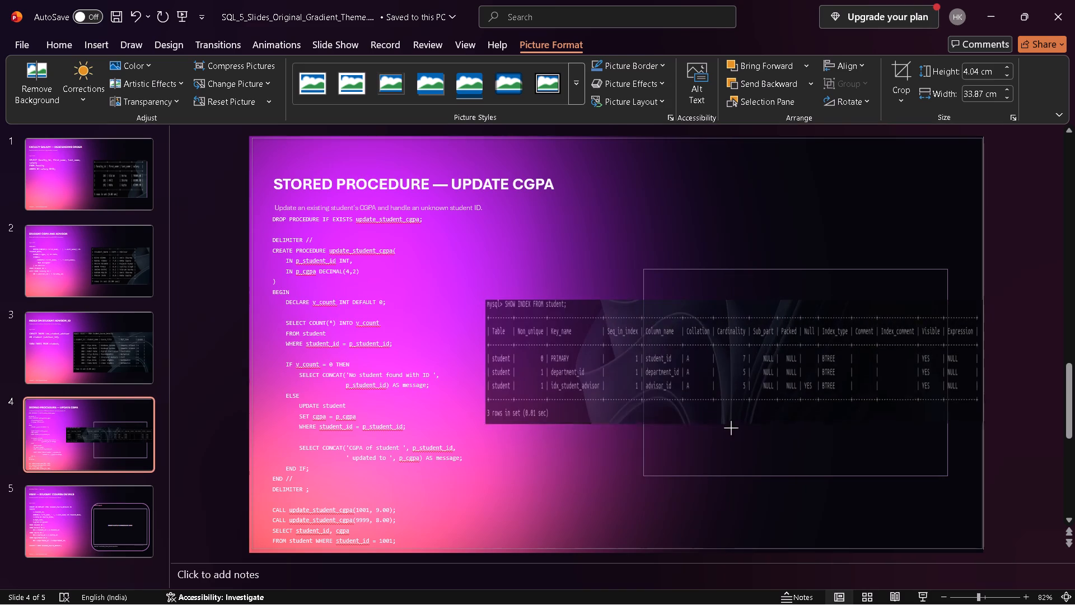
drag(731, 427, 745, 481)
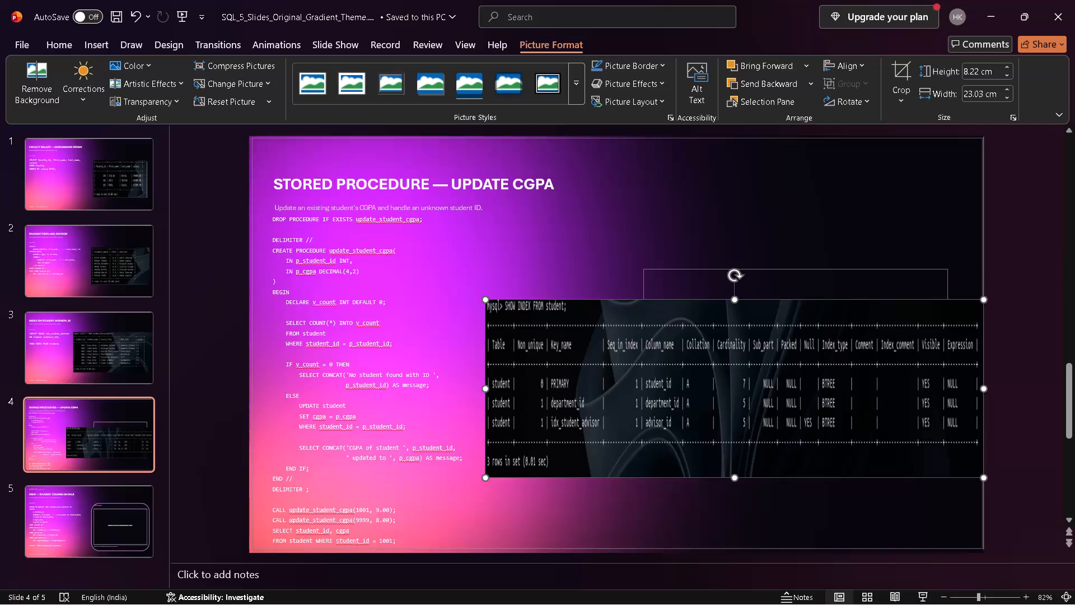
drag(734, 299, 731, 243)
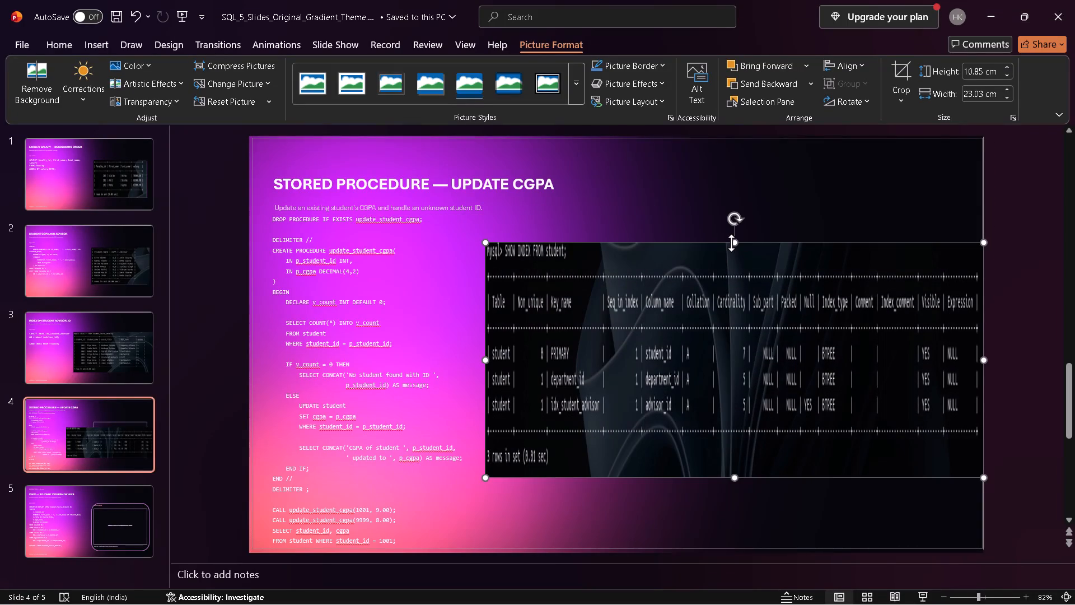
drag(987, 357, 980, 359)
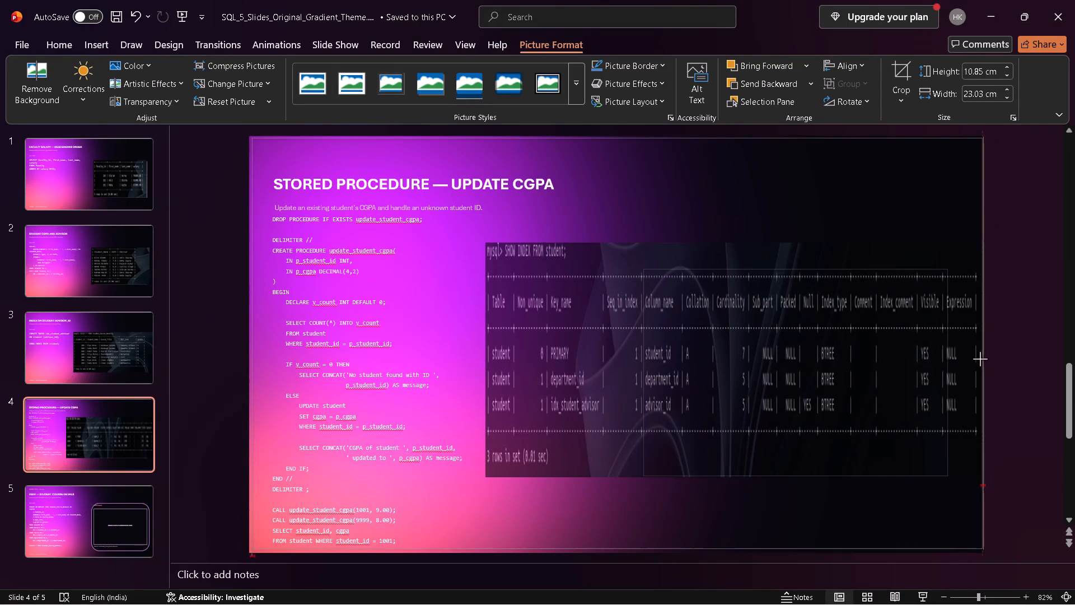
drag(980, 359, 979, 359)
click(1069, 297)
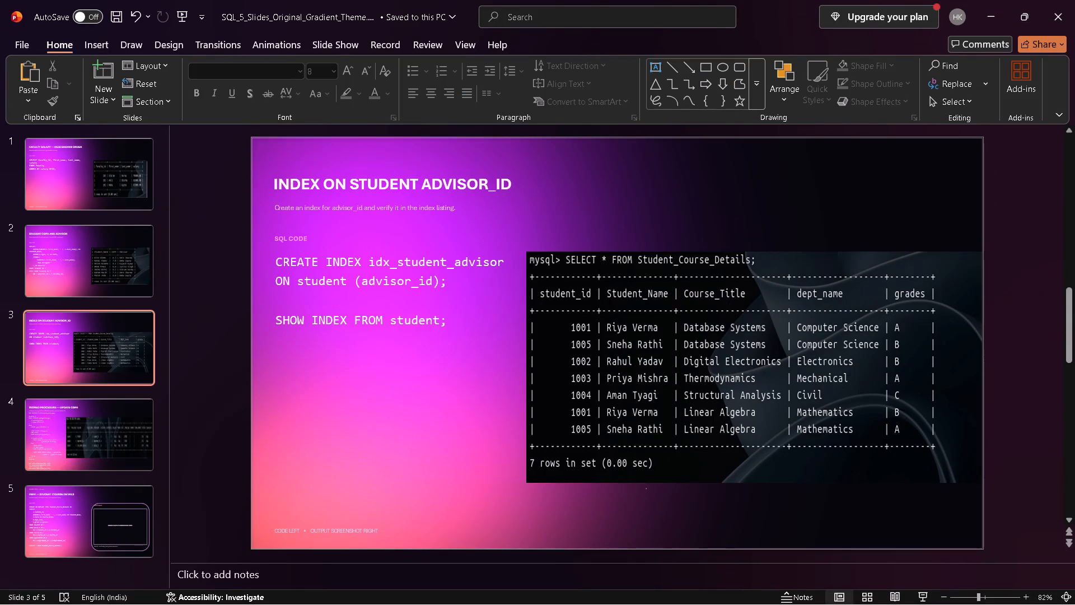
click(72, 436)
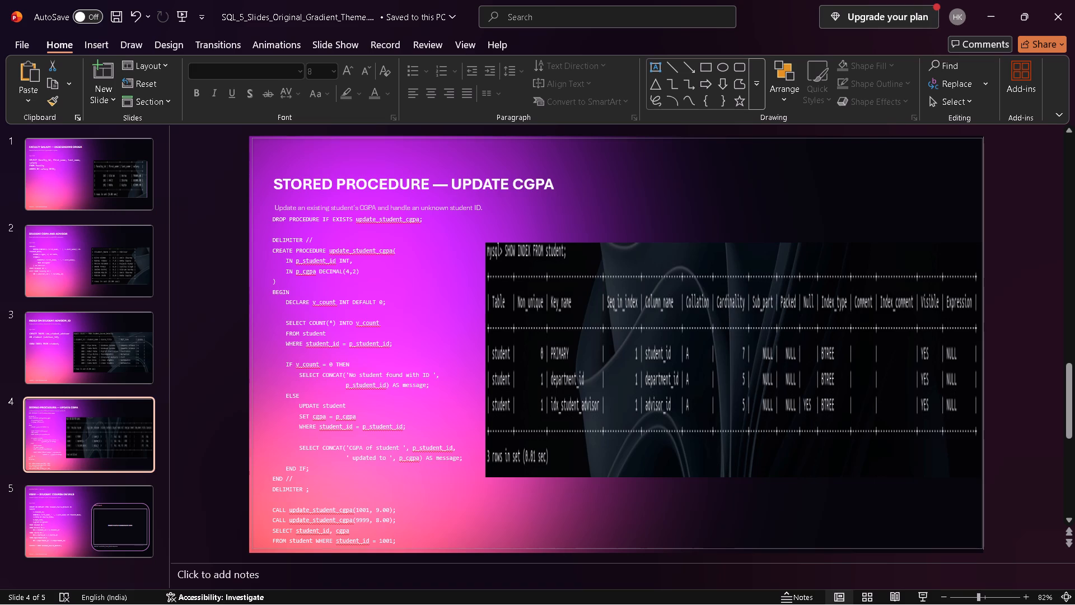
Reduce the SHOW INDEX output picture's height by lowering its top edge below the top of the empty placeholder frame.
click(698, 238)
click(722, 253)
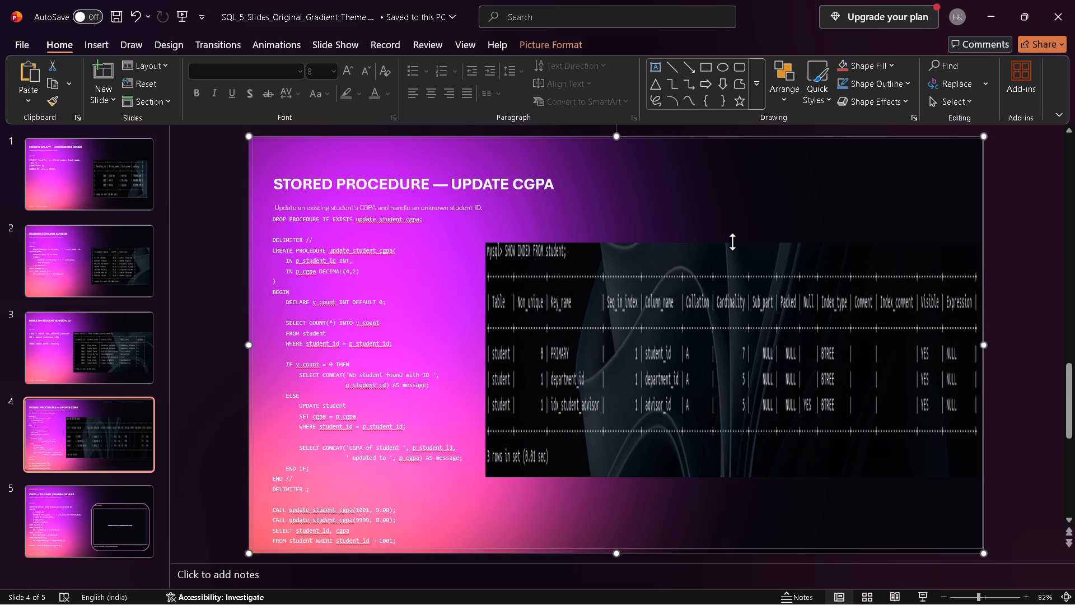
drag(732, 241, 745, 308)
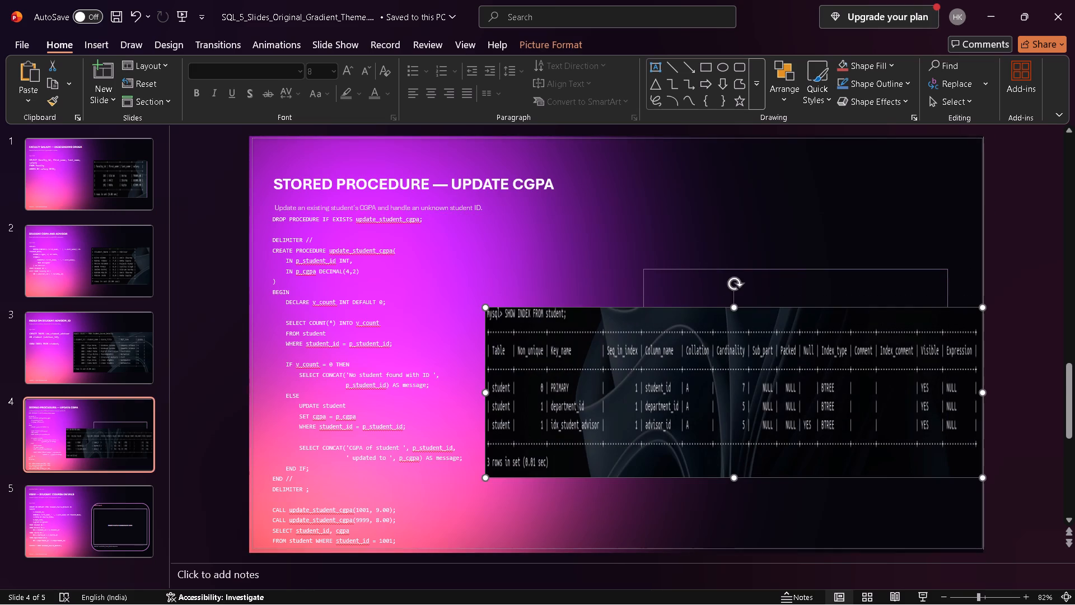
Cut the empty rectangular placeholder frame behind the SHOW INDEX output picture on slide 4.
click(816, 273)
click(847, 271)
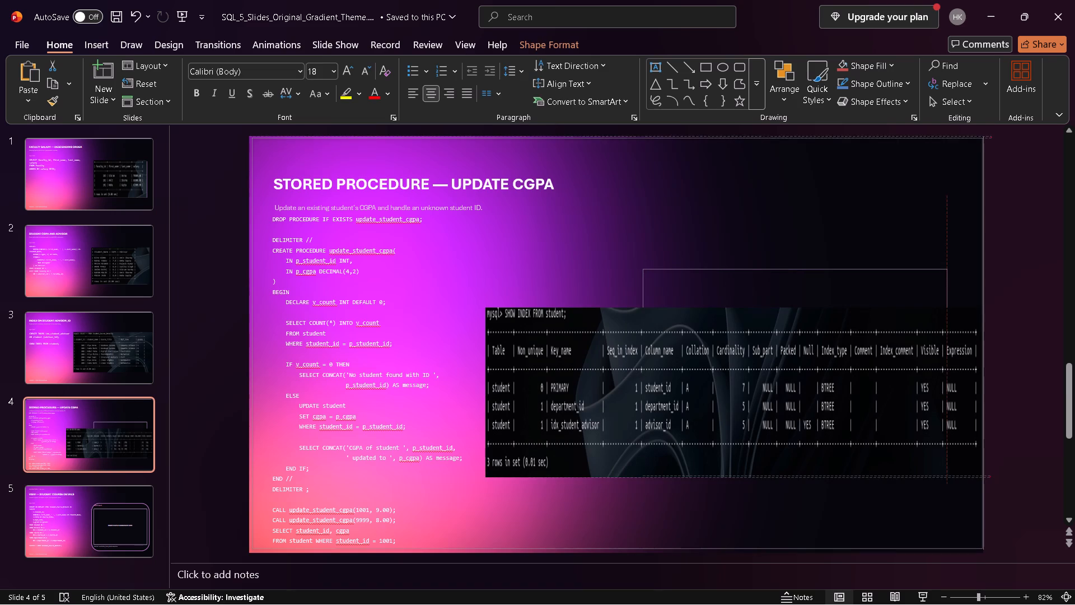
click(843, 271)
right_click(843, 271)
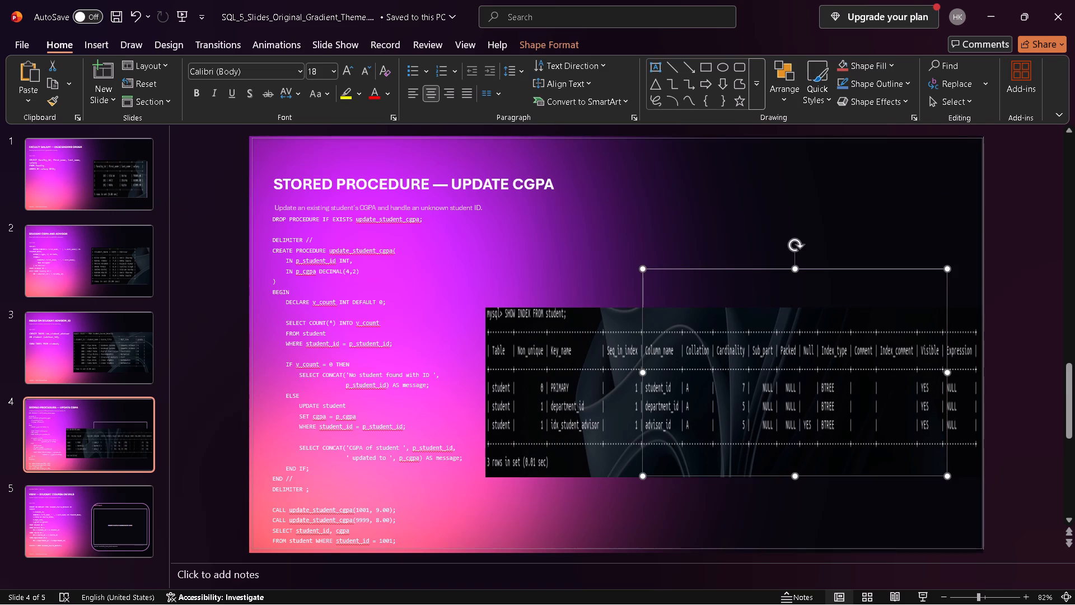
click(896, 259)
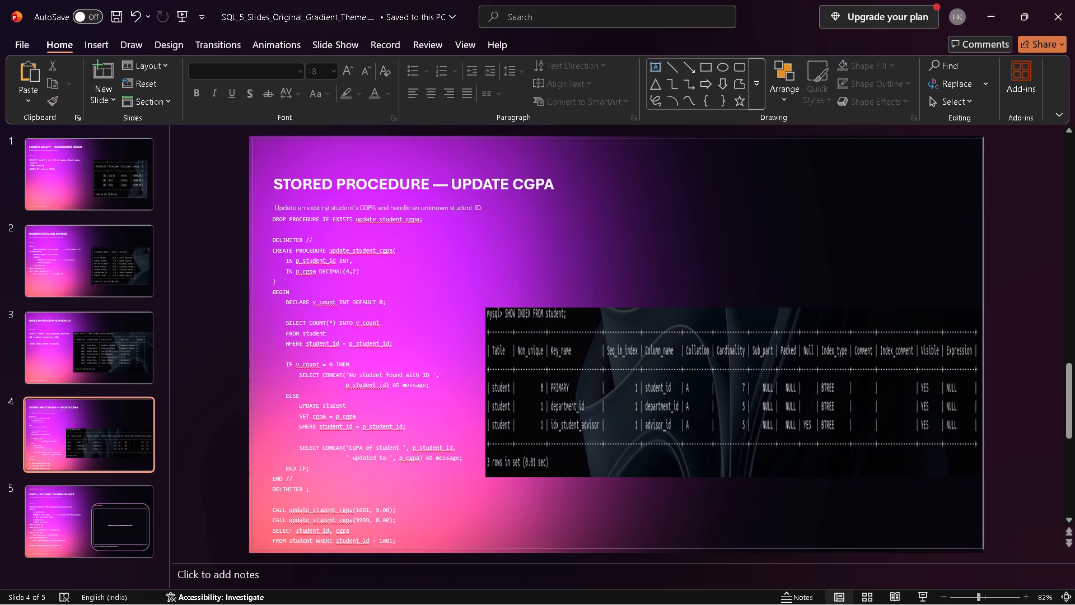
Move the SHOW INDEX output picture up on slide 4 so its top is about level with the first code lines.
drag(760, 383, 759, 306)
click(663, 157)
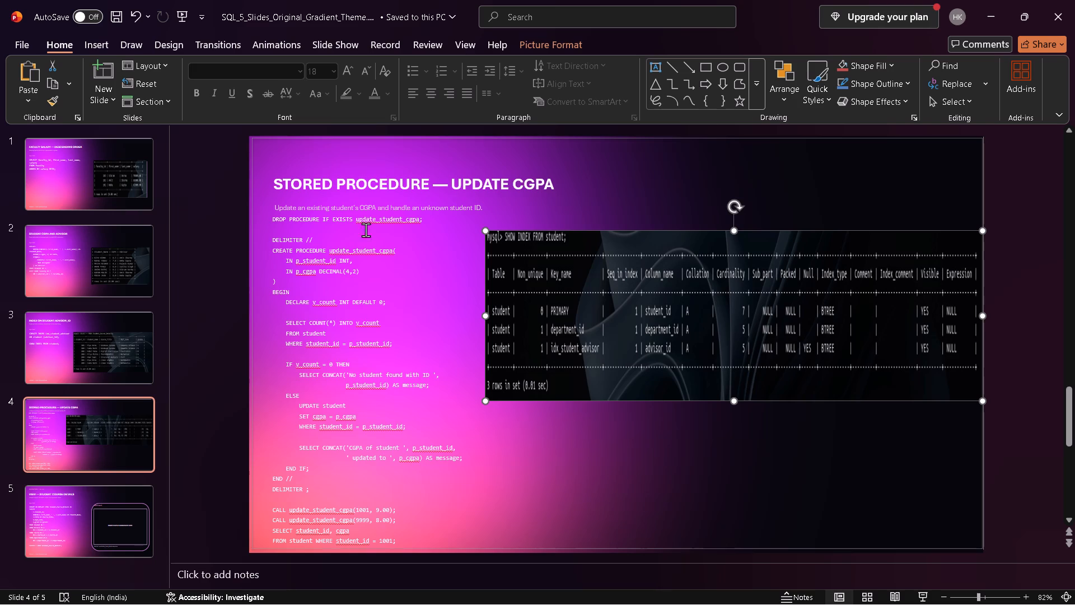
Cut the "SQL PRACTICAL / 05 — 05" label above the title on slide 5.
click(64, 520)
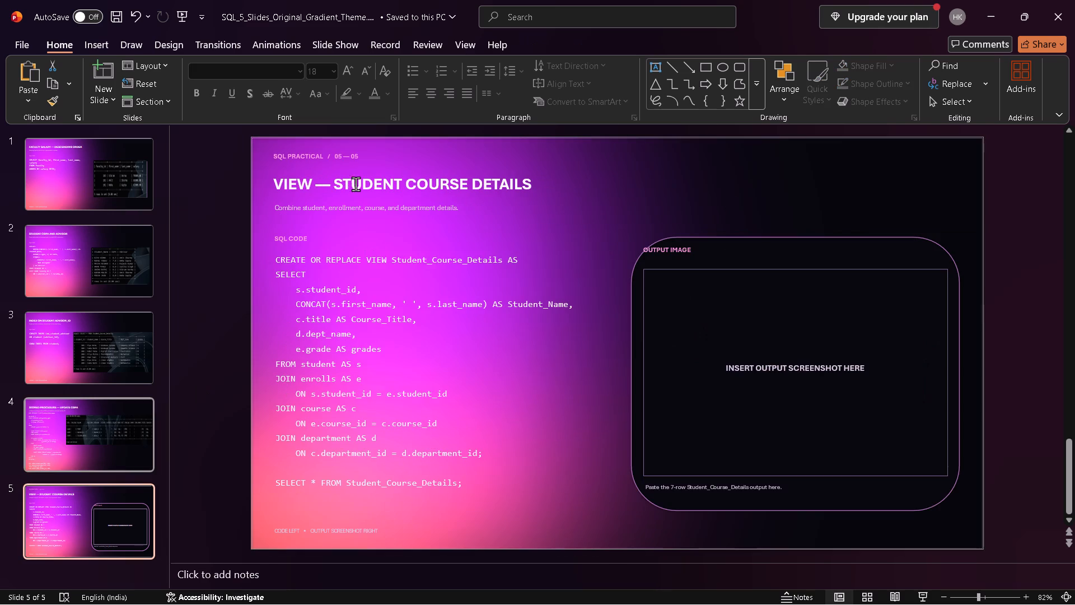
click(350, 150)
double_click(357, 162)
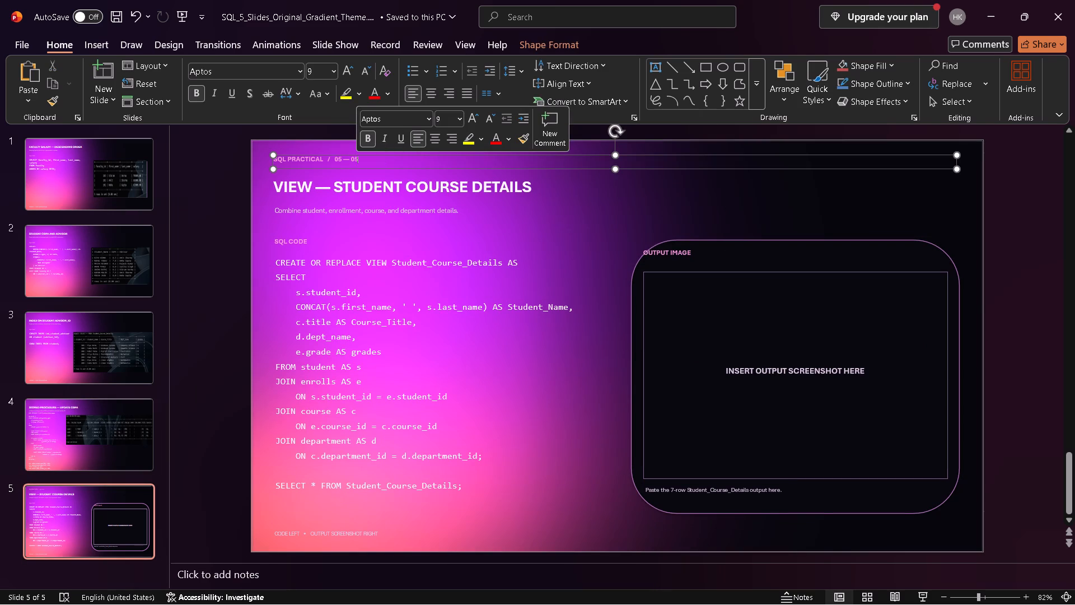
right_click(360, 165)
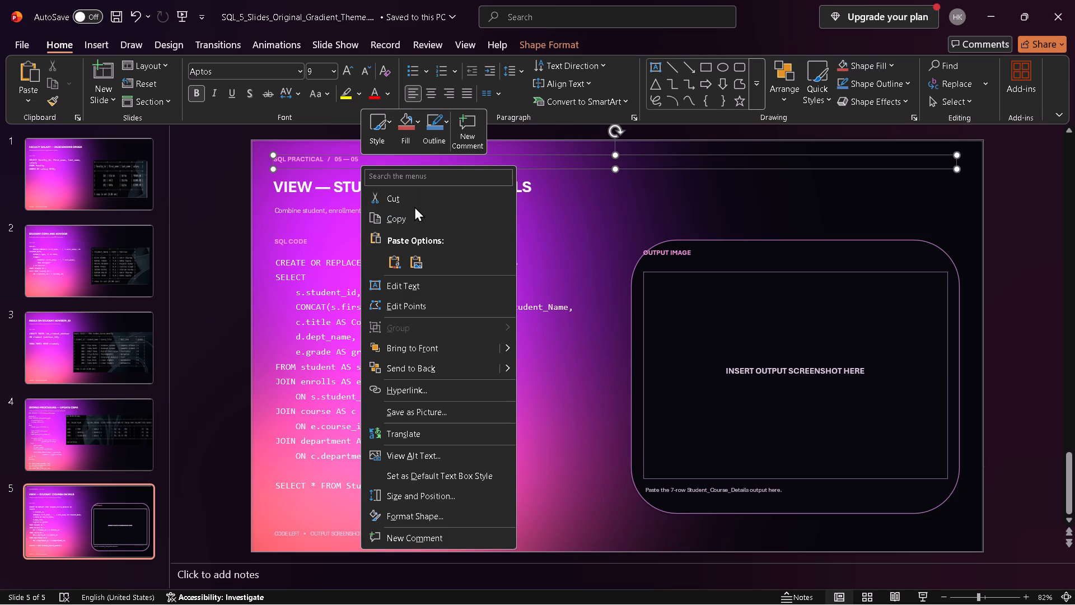
click(414, 206)
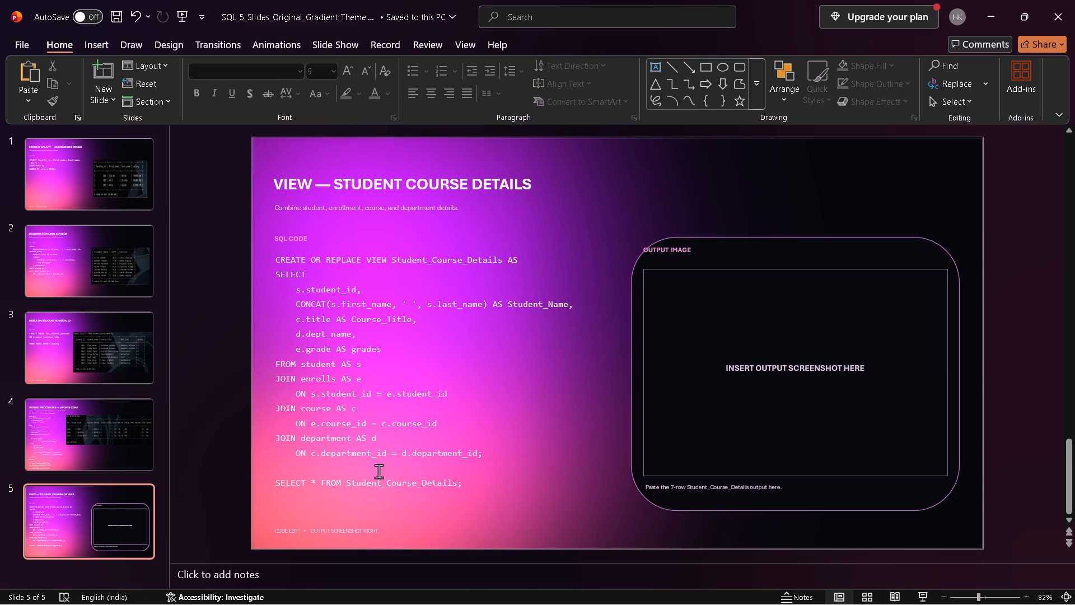
Clear the "CODE LEFT • OUTPUT SCREENSHOT RIGHT" footer and the "Paste the 7-row Student_Course_Details output here." caption on slide 5.
click(351, 531)
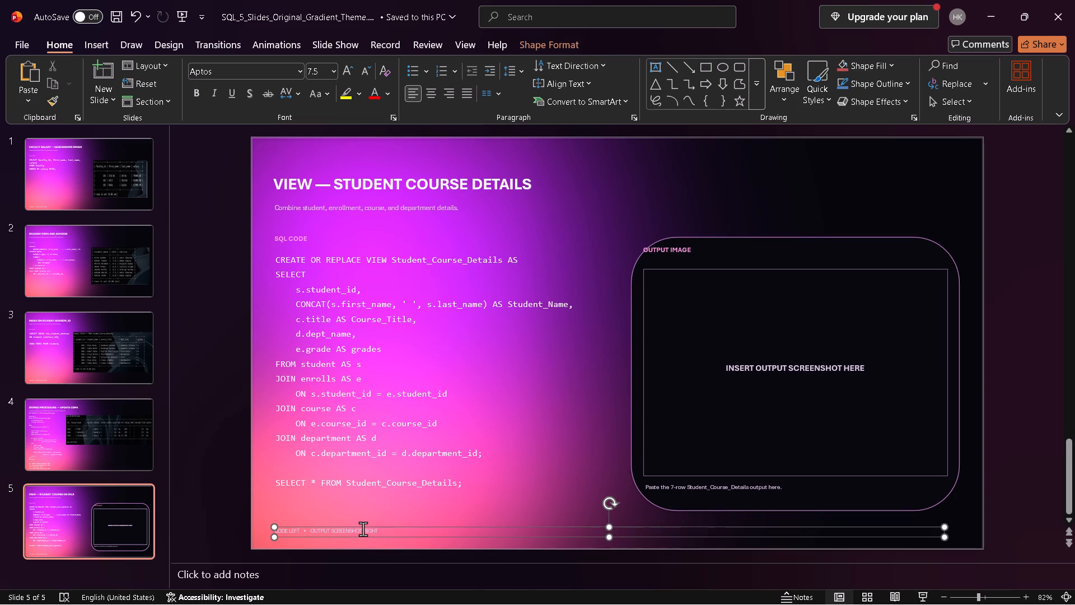
key(ctrl+a)
key(BackSpace)
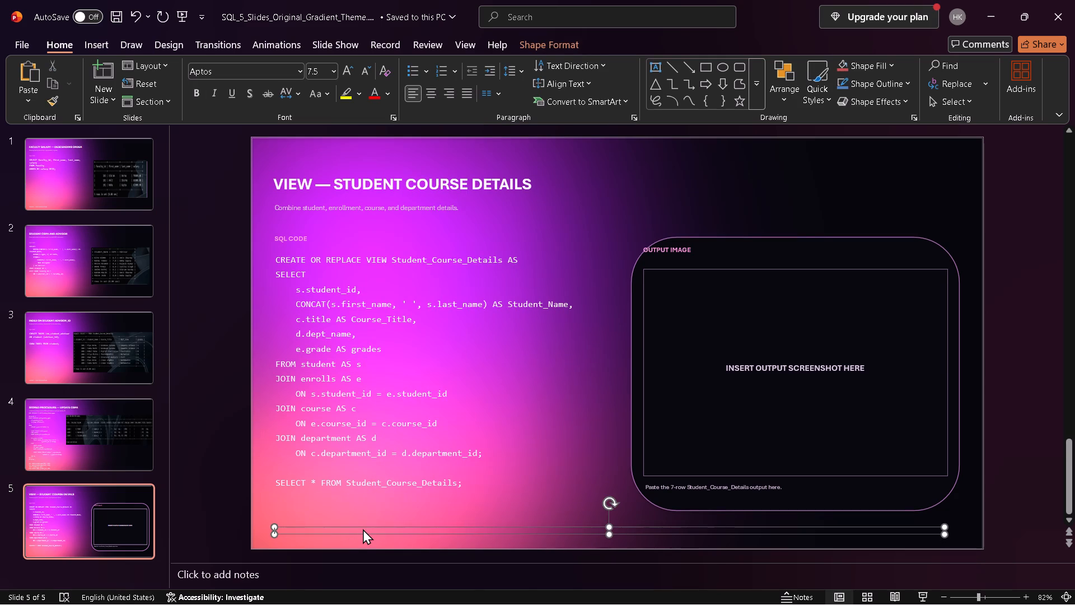
click(692, 486)
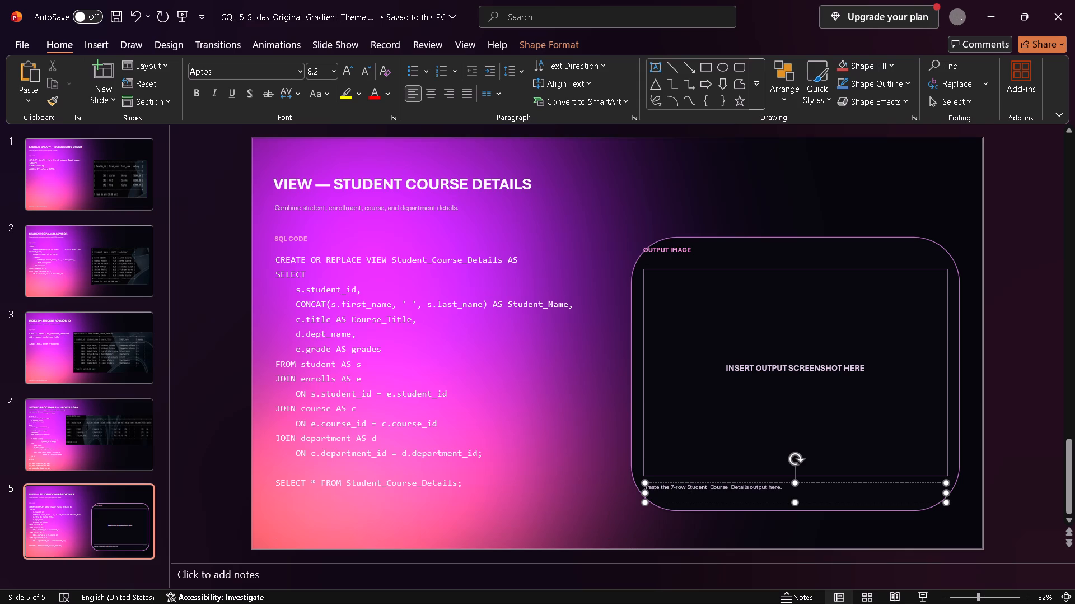
key(ctrl+a)
key(ctrl+BackSpace)
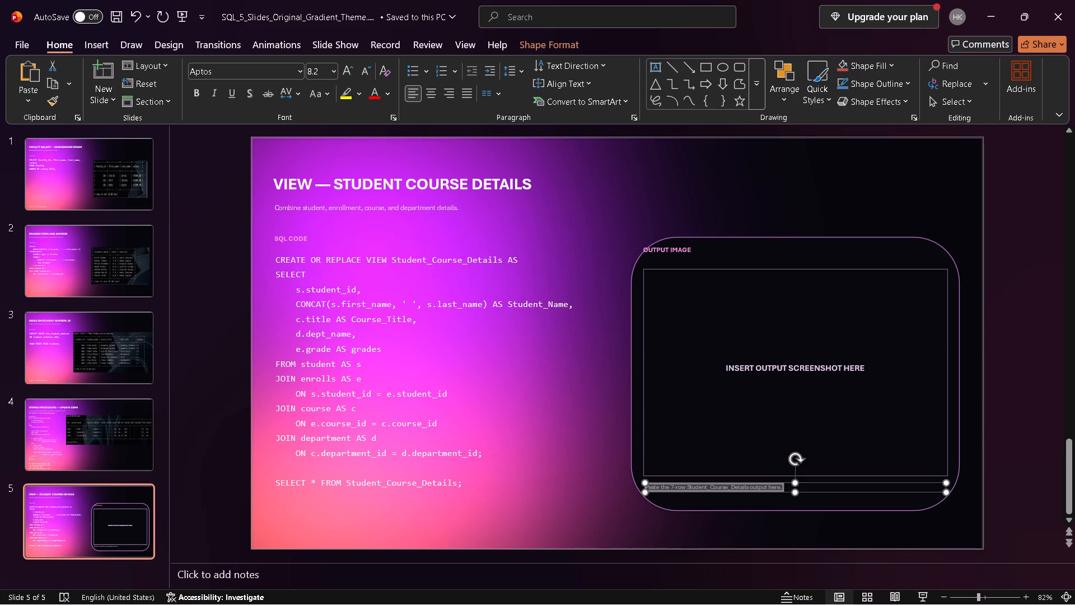
key(BackSpace)
Cut the "OUTPUT IMAGE" label and the large rounded frame around the output area on slide 5.
click(819, 257)
right_click(819, 257)
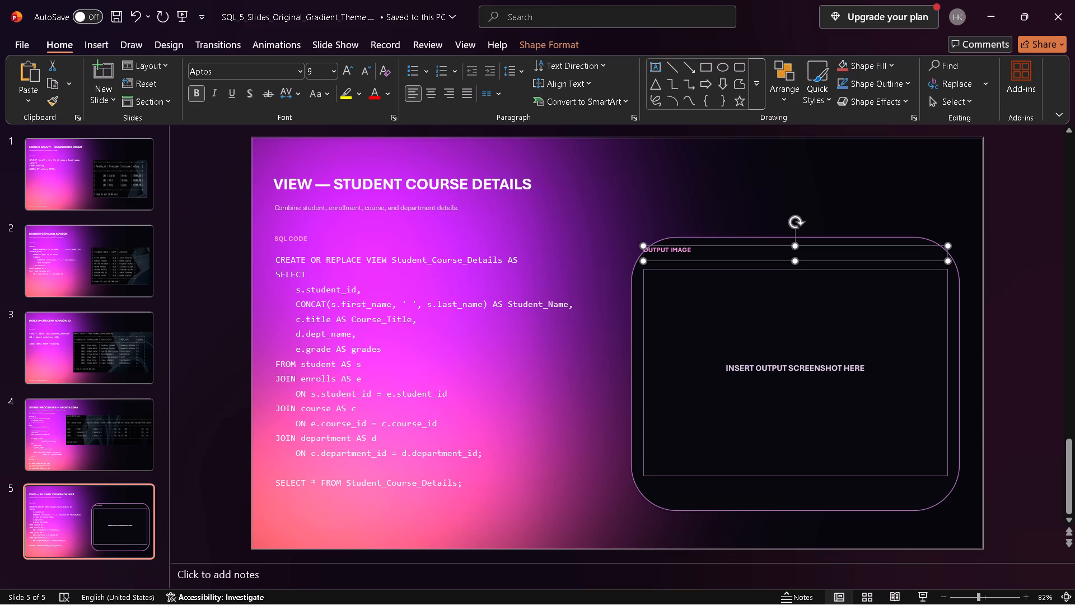
click(844, 260)
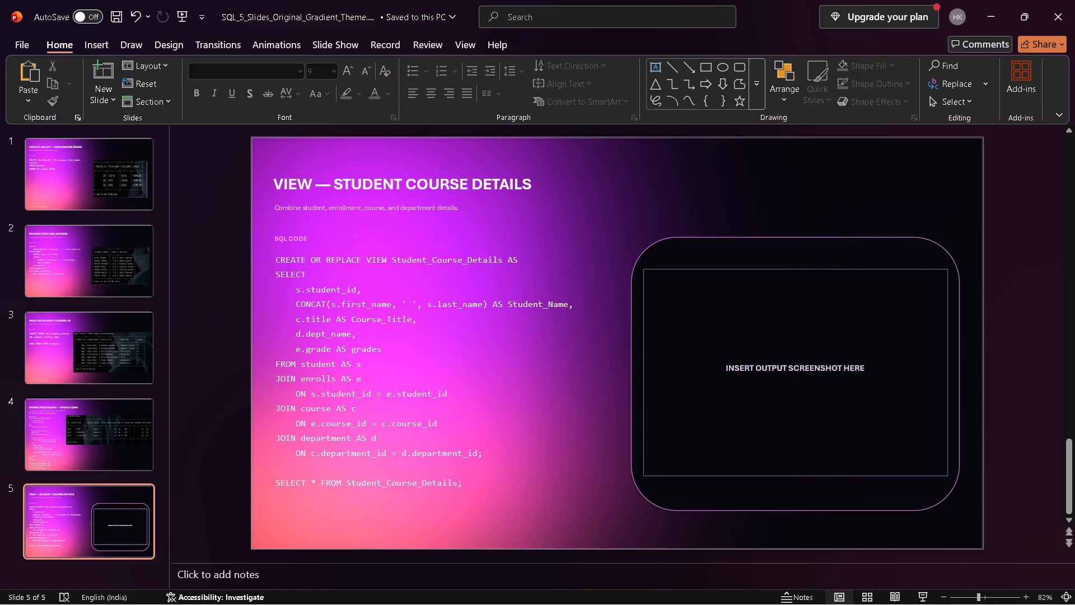
click(821, 255)
right_click(821, 255)
click(862, 254)
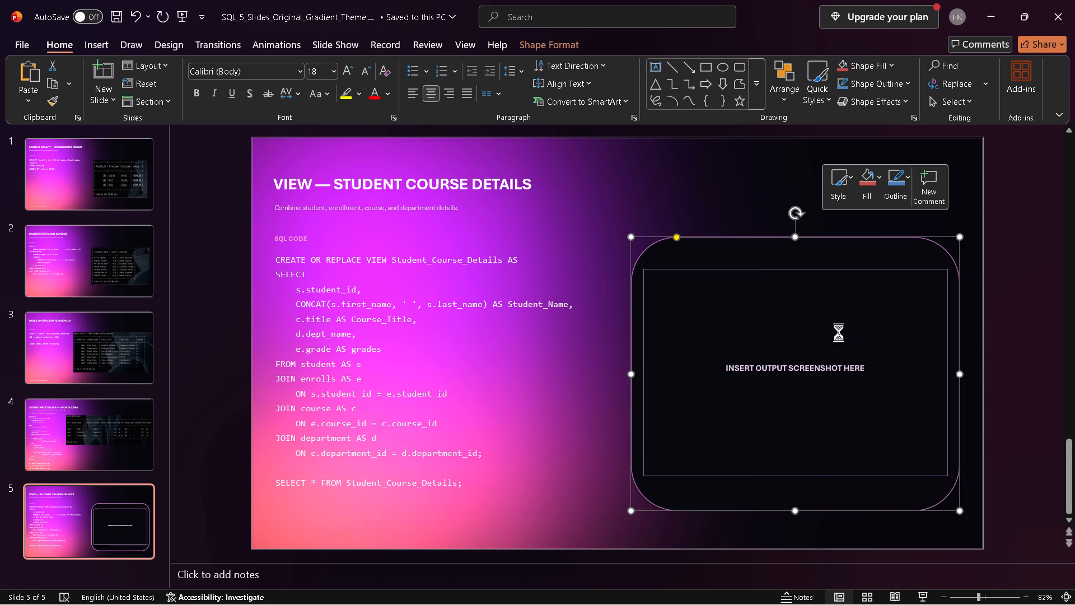
Clear the "INSERT OUTPUT SCREENSHOT HERE" placeholder text on slide 5.
click(829, 367)
key(ctrl+a)
key(BackSpace)
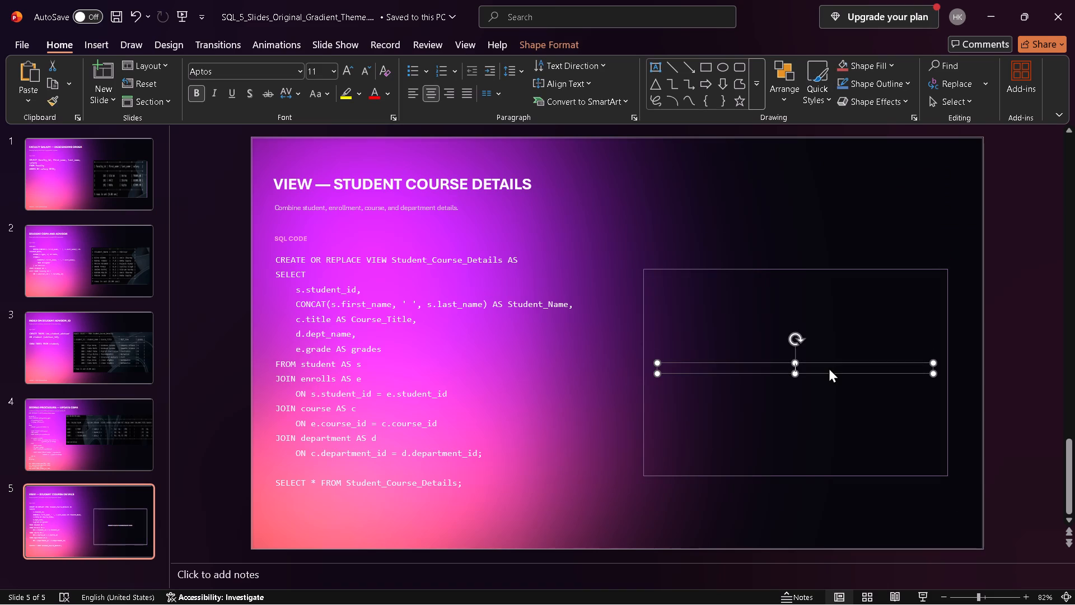
click(655, 202)
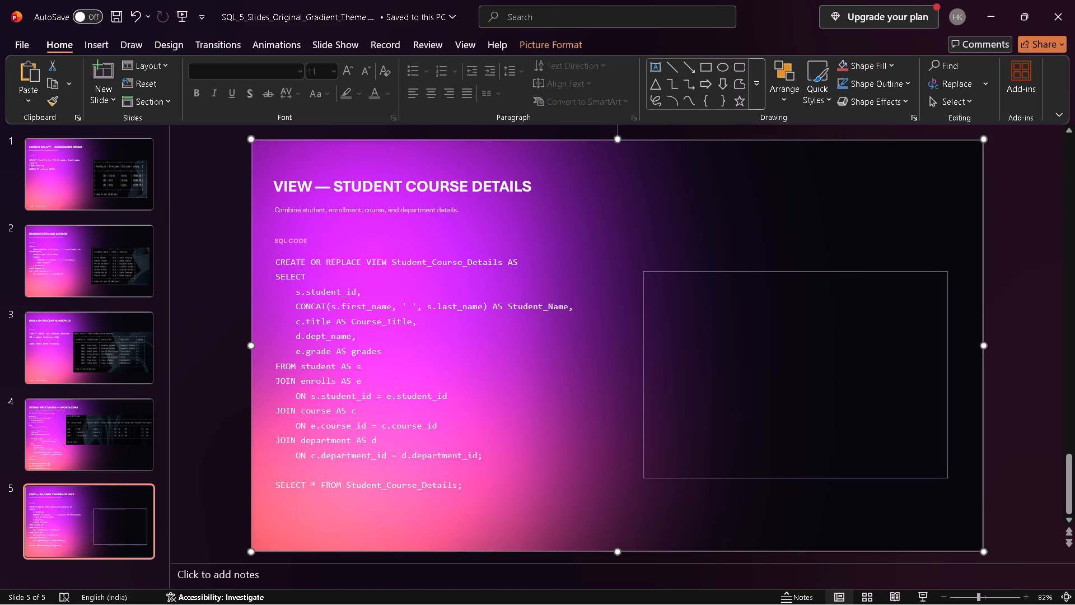
Switch to Google Chrome.
scroll(591, 259, down, 1)
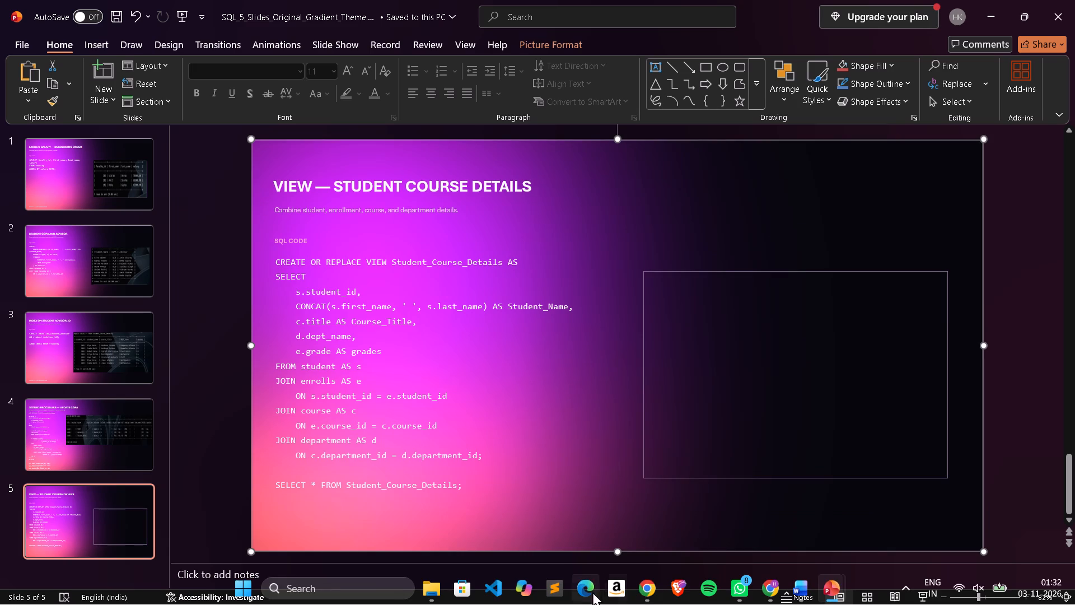
click(649, 593)
click(649, 593)
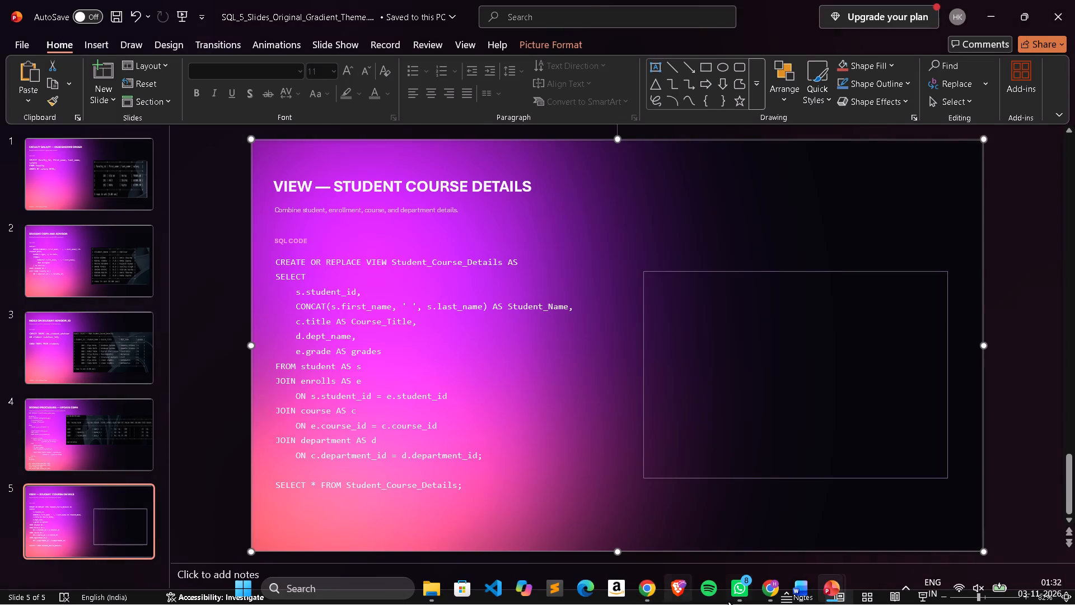
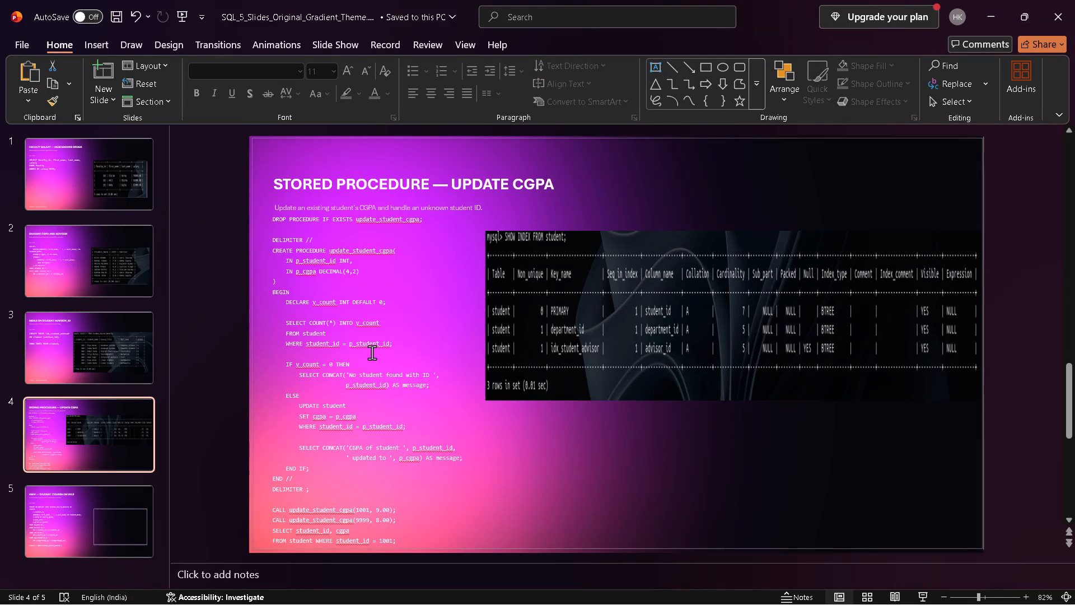
Cut the SHOW INDEX output screenshot from the Stored Procedure slide (slide 4).
click(596, 353)
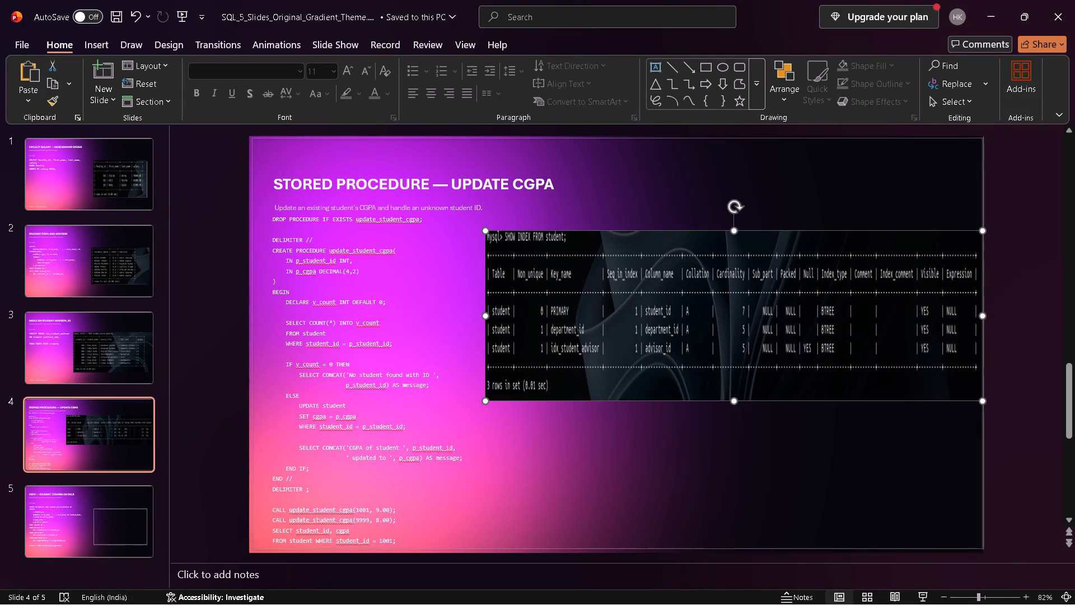
right_click(675, 355)
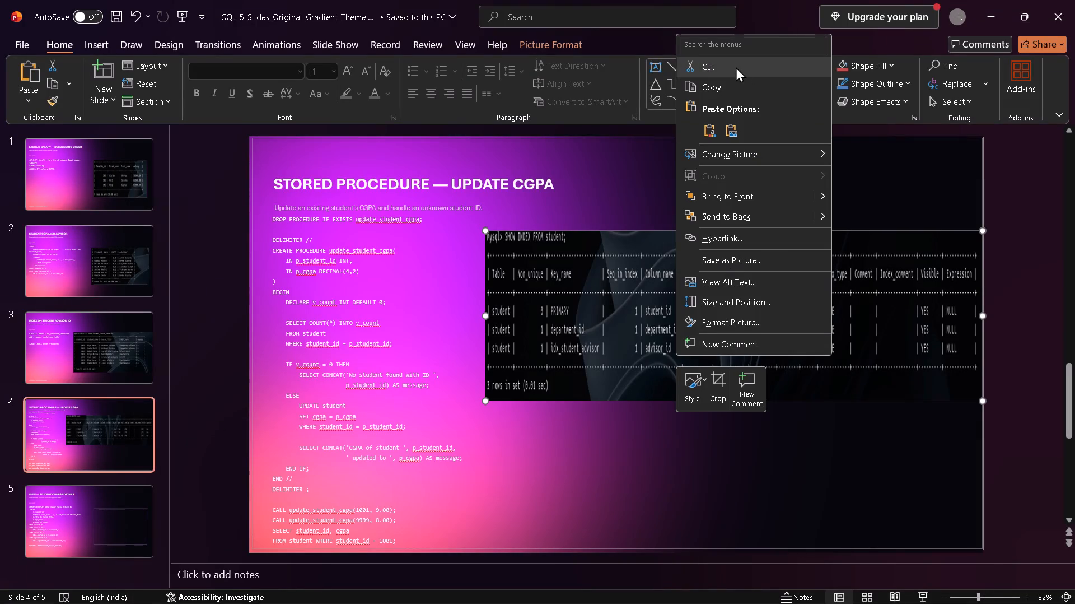
click(735, 67)
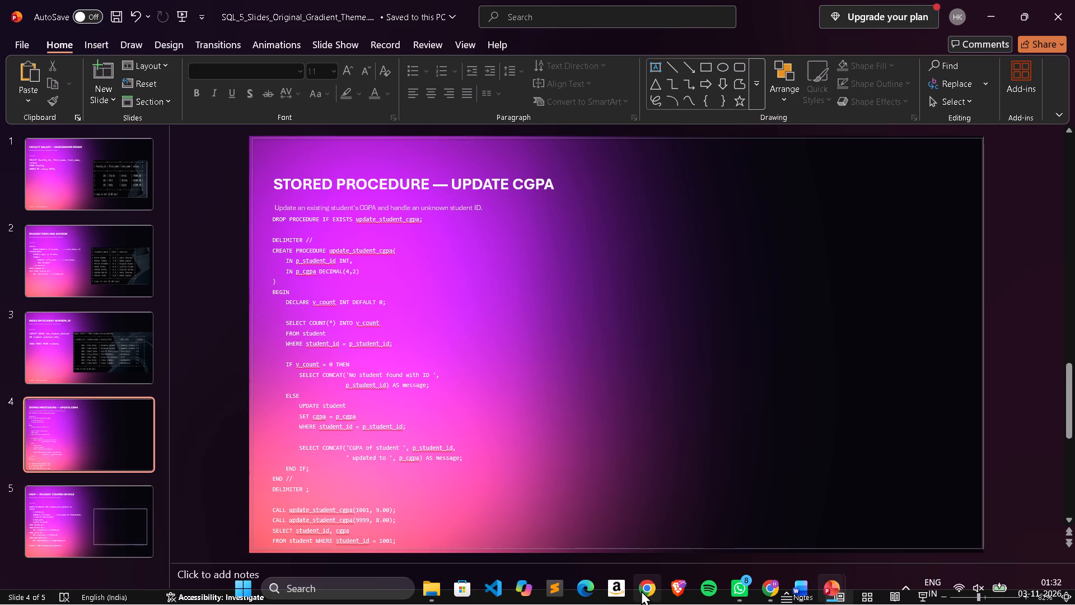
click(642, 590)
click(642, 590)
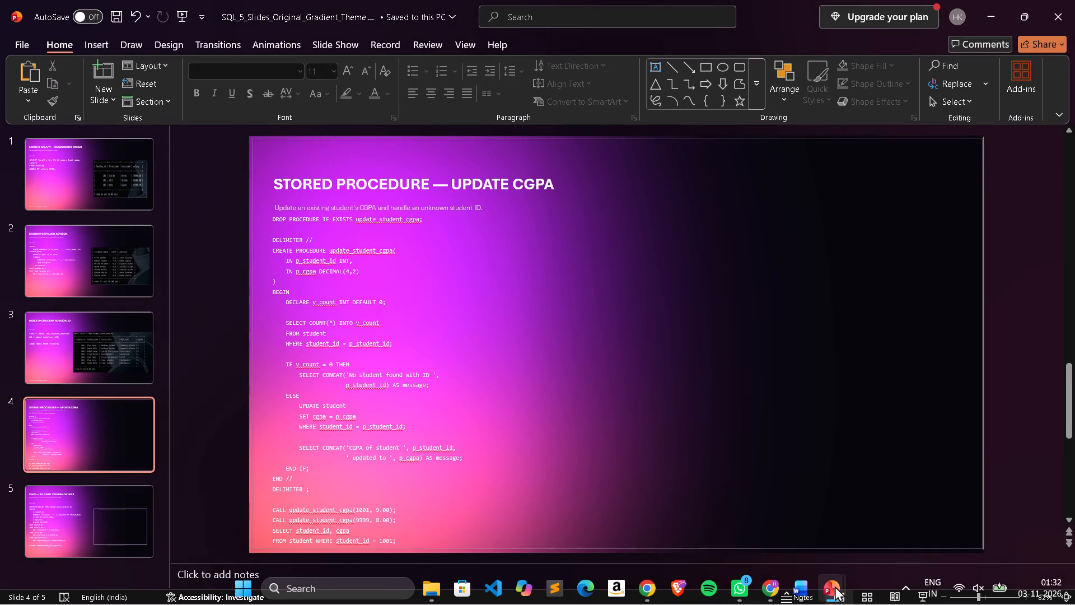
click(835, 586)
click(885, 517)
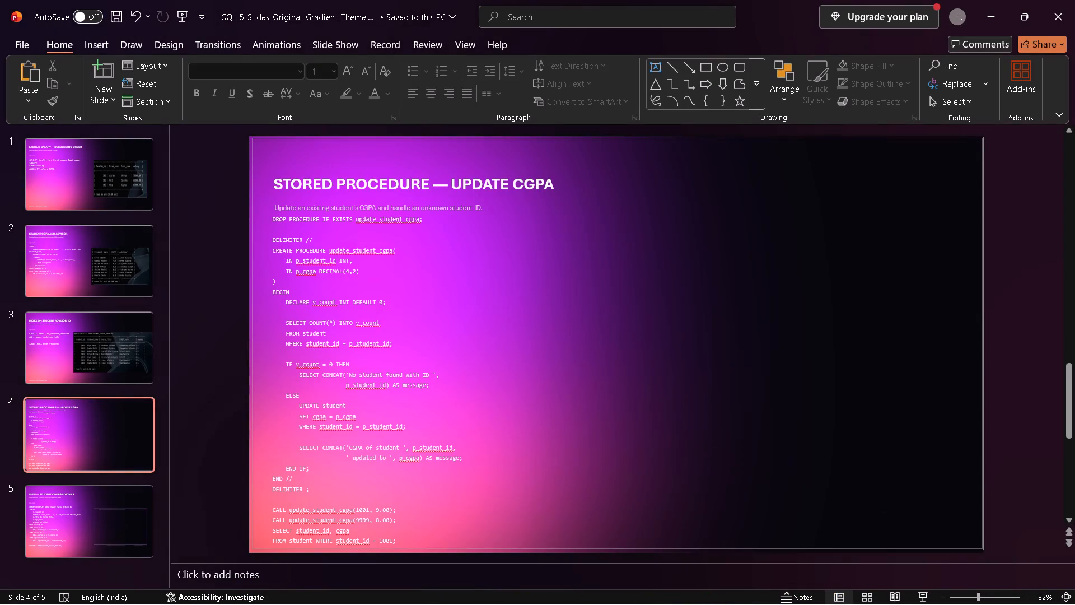
Insert the picture 4.jpeg from the recent files onto slide 5, View — Student Course Details.
click(114, 501)
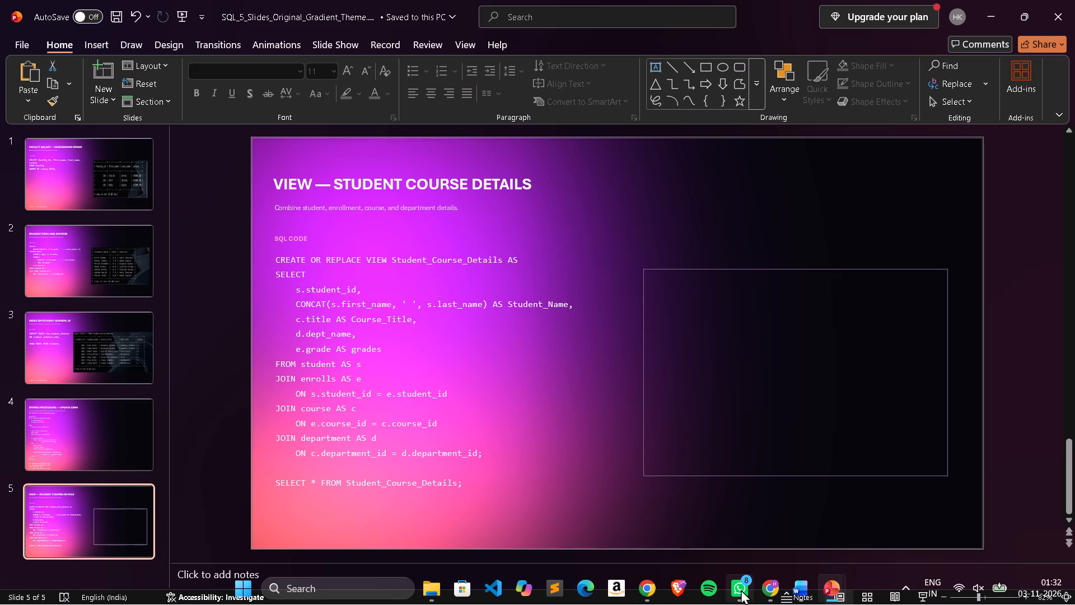
click(91, 48)
click(105, 94)
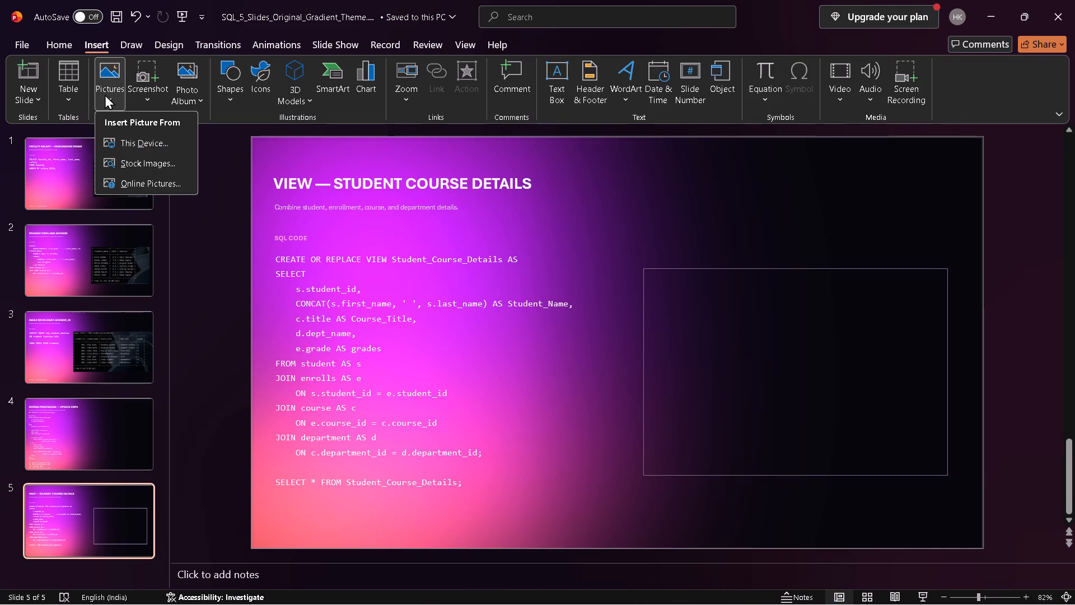
click(128, 138)
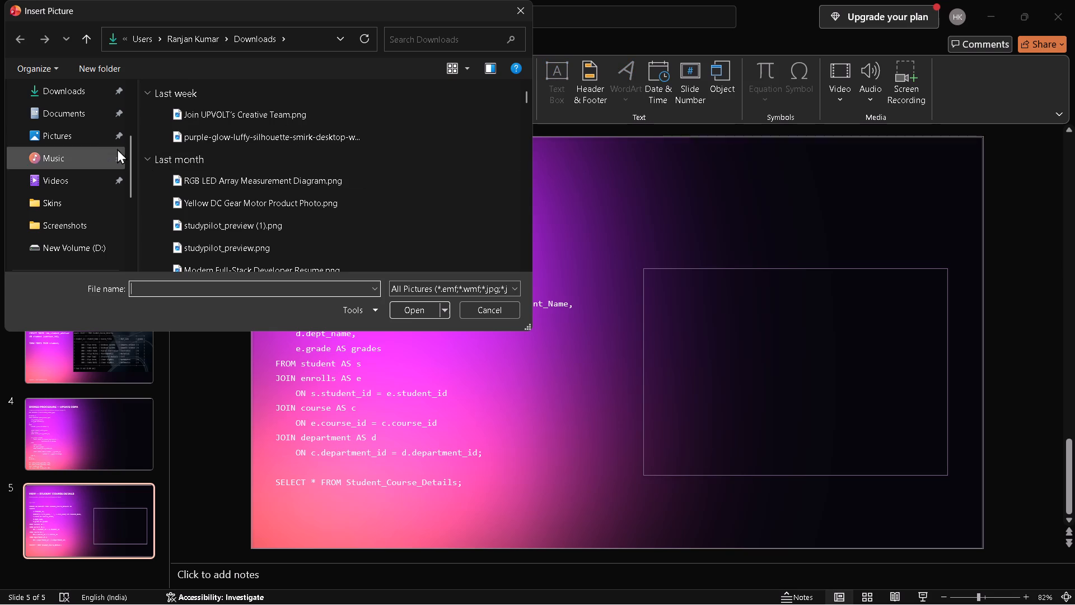
scroll(104, 147, up, 8)
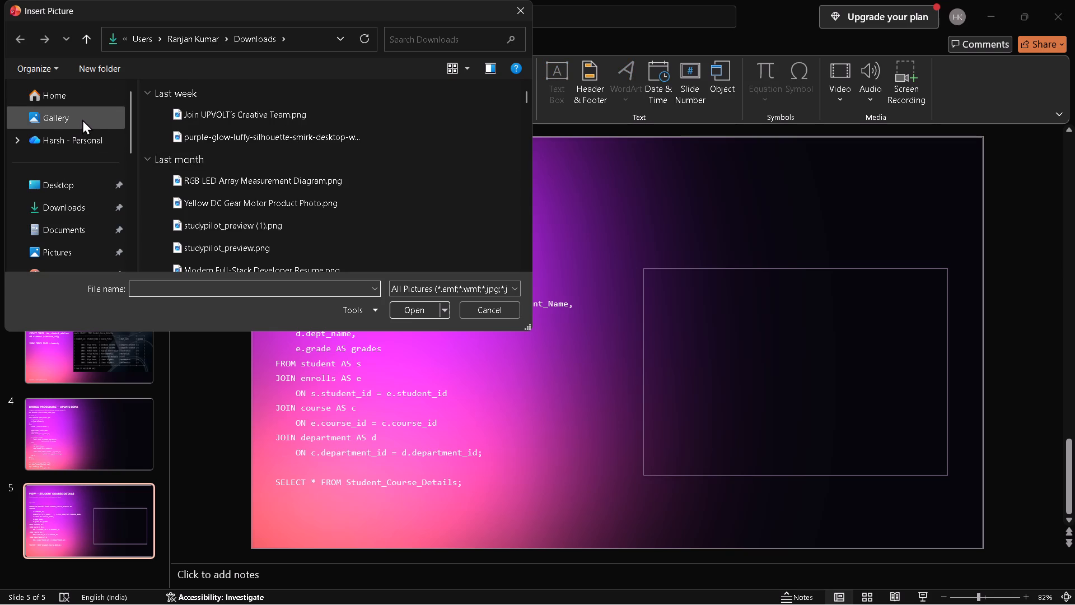
click(95, 97)
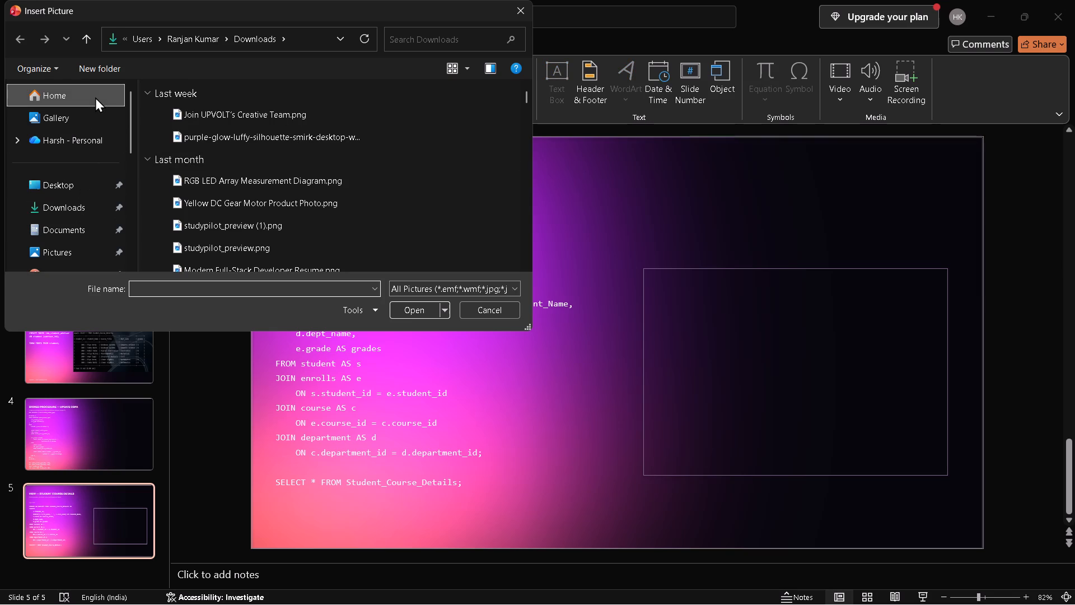
scroll(310, 186, down, 1)
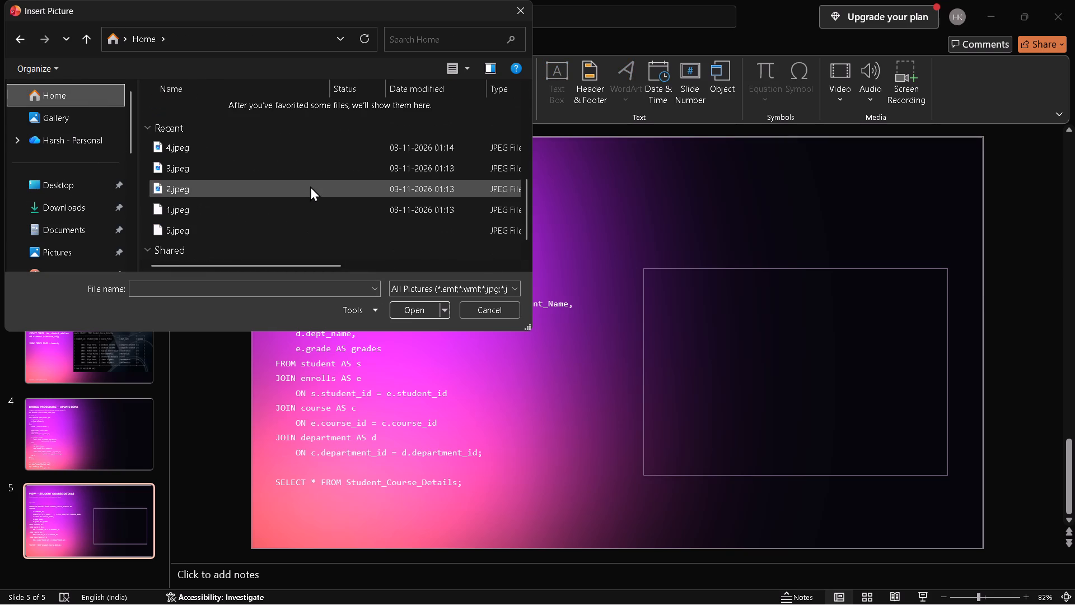
double_click(315, 147)
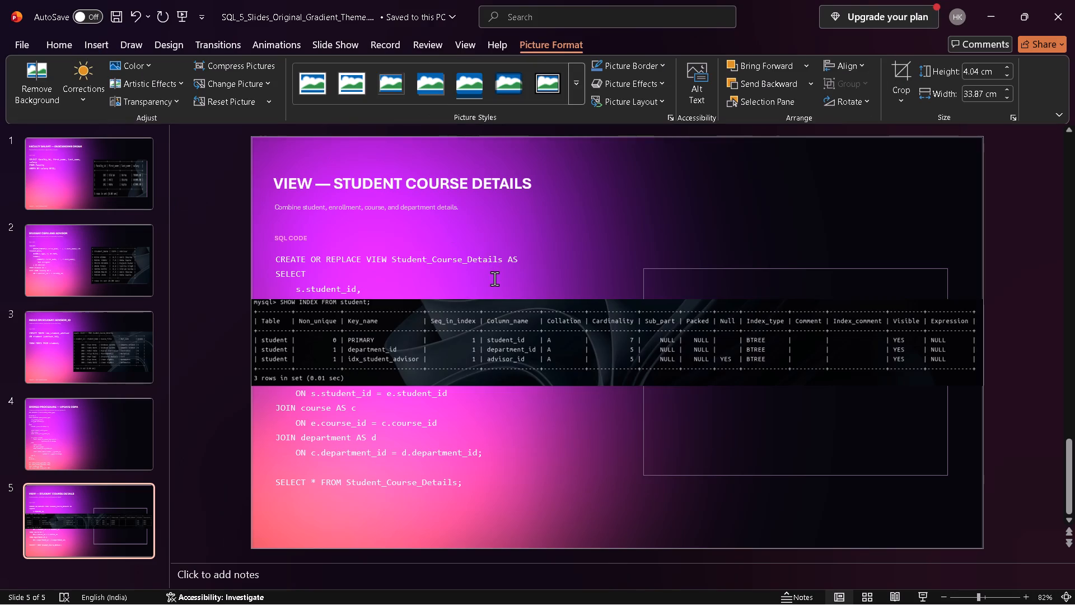
Narrow the inserted screenshot on slide 5 to about 24.5 cm and move it slightly lower, flush with the slide's right edge.
click(264, 338)
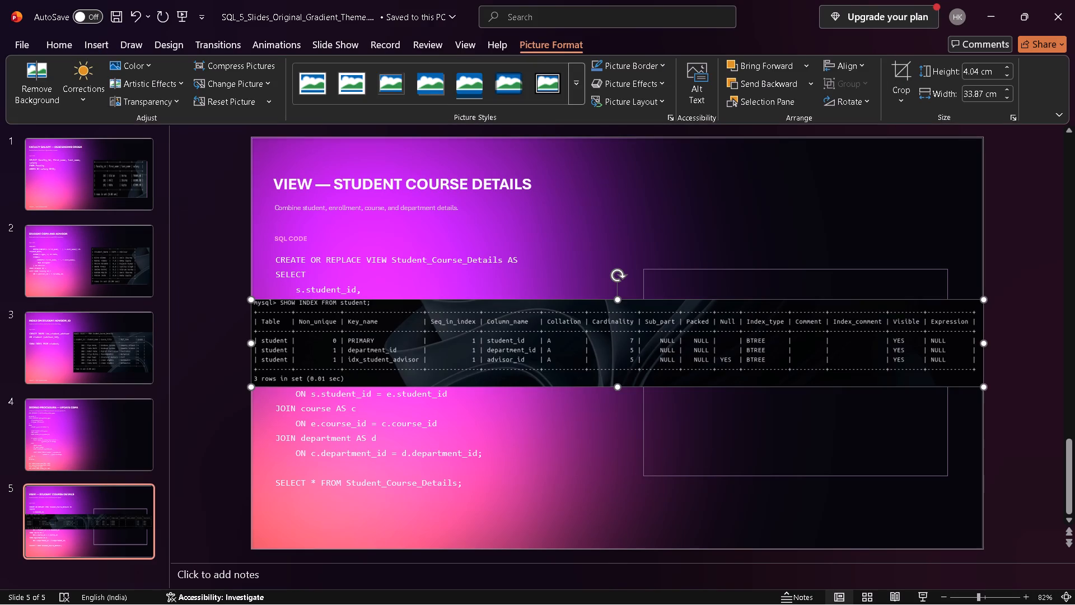
drag(248, 340, 421, 364)
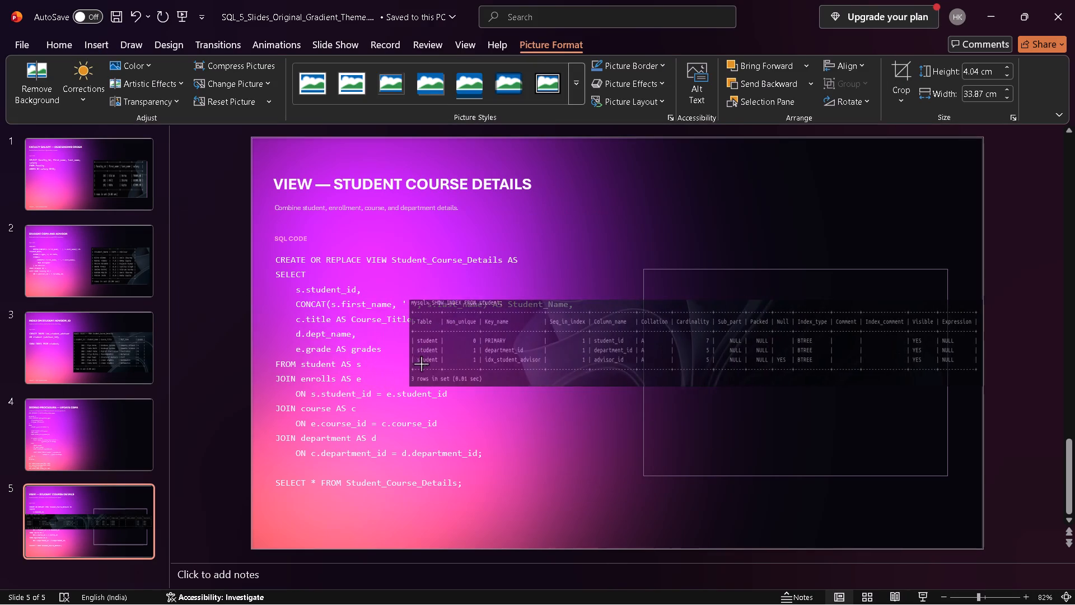
drag(421, 364, 454, 367)
drag(723, 313, 733, 331)
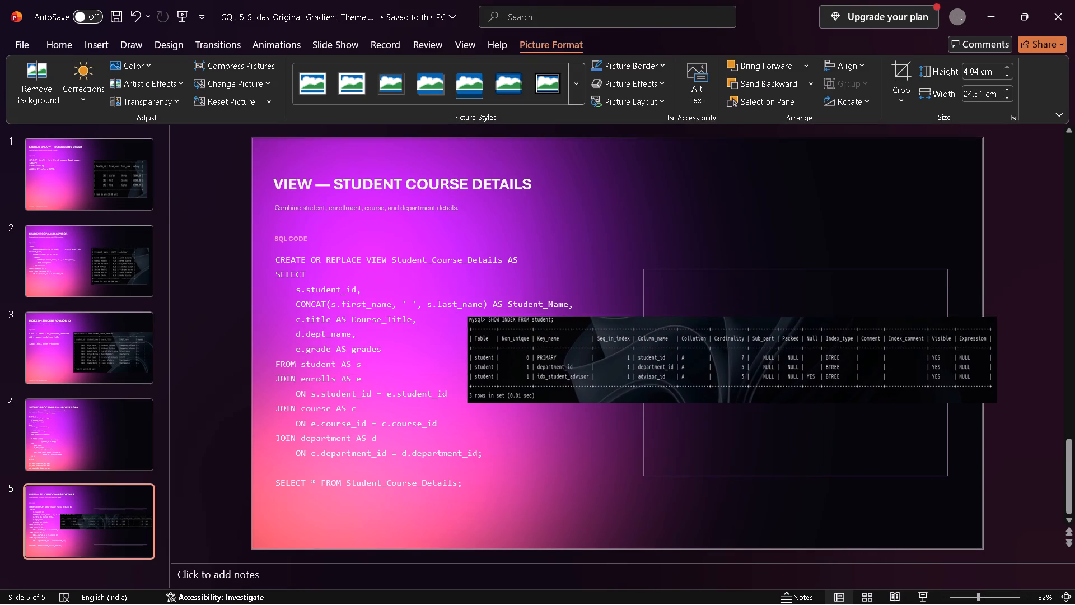
drag(733, 331, 725, 339)
Cut the empty rectangular frame around the output area on slide 5.
click(779, 302)
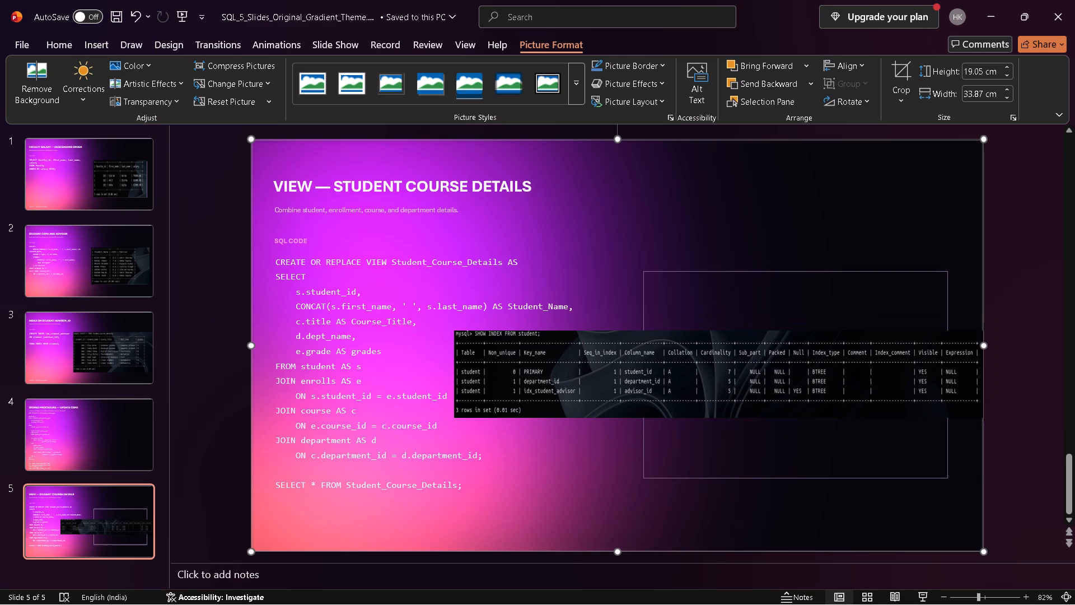
click(795, 271)
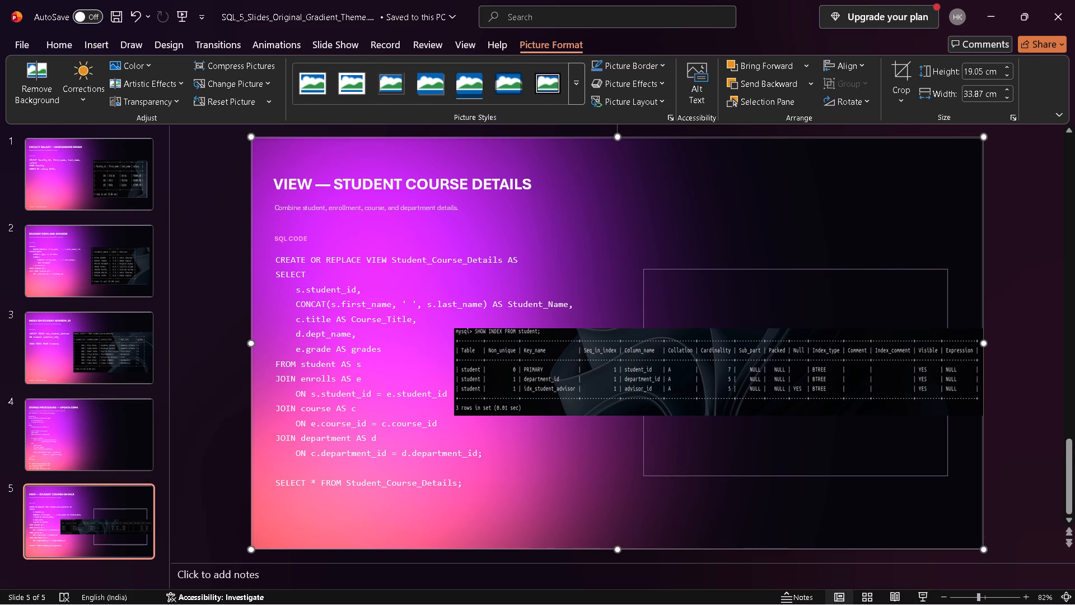
right_click(795, 271)
click(838, 249)
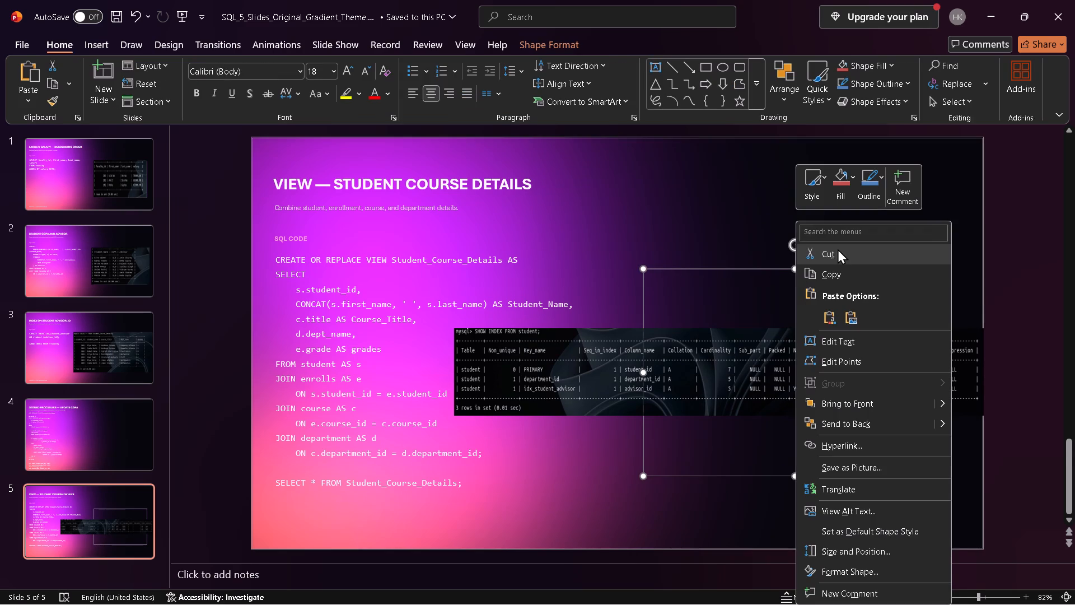
Pull in the right edge of the output screenshot on slide 5 so it ends just inside the slide.
click(984, 370)
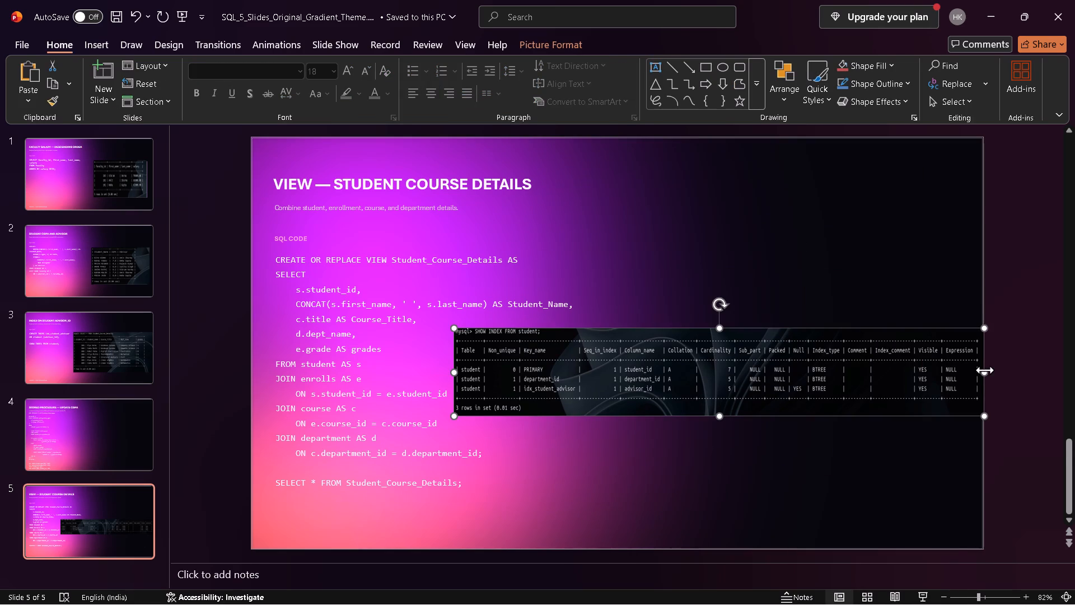
click(984, 370)
drag(984, 370, 974, 373)
click(879, 282)
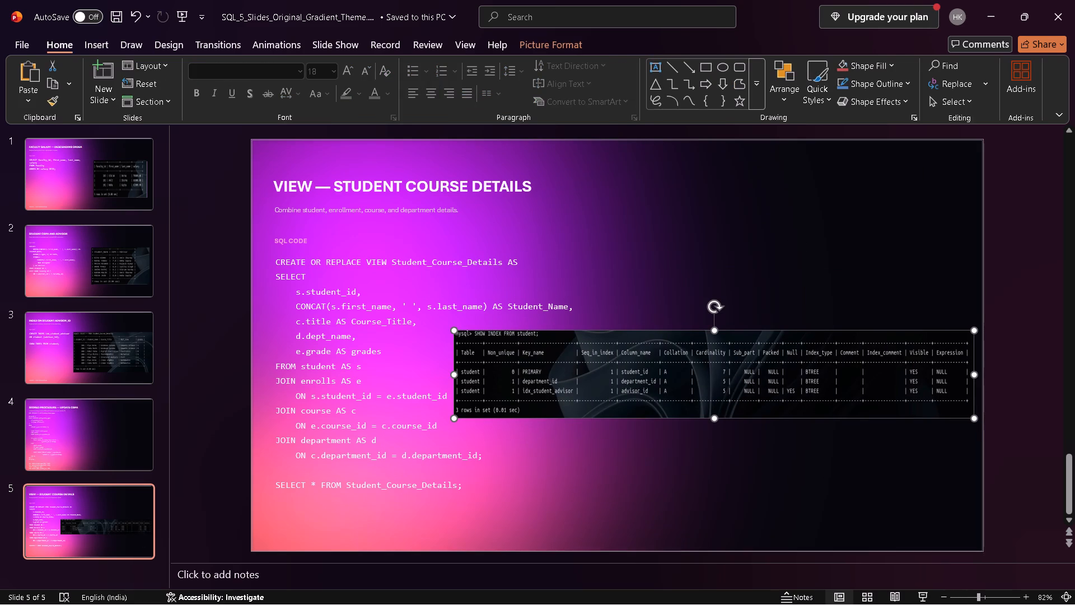
Insert the picture 5.jpeg from the recent files onto slide 4, Stored Procedure — Update CGPA.
click(110, 411)
scroll(518, 326, down, 2)
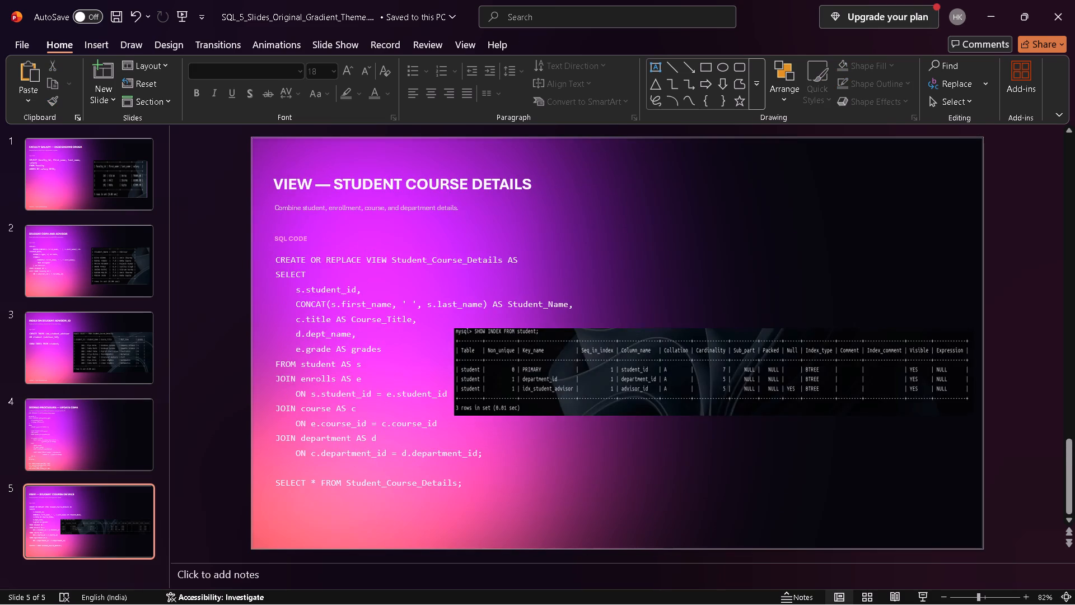
scroll(518, 326, up, 11)
click(112, 448)
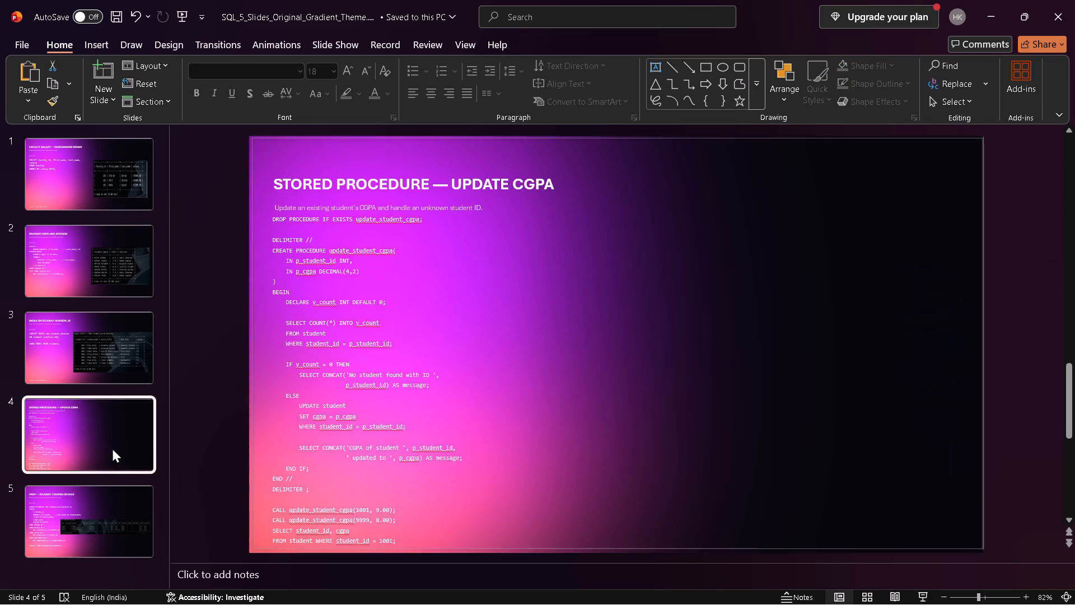
click(731, 588)
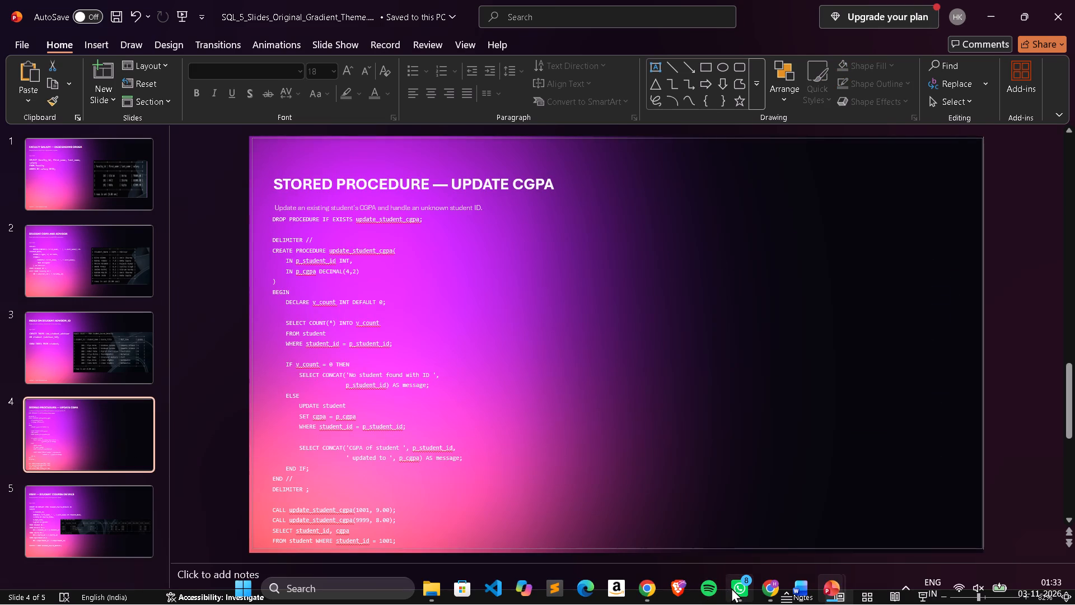
click(783, 271)
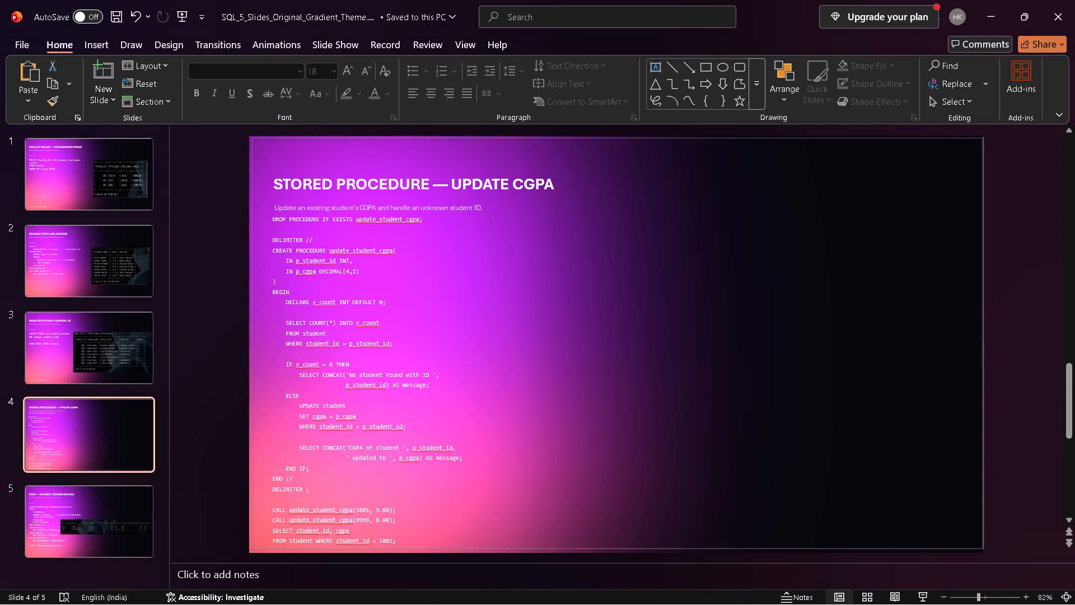
click(780, 292)
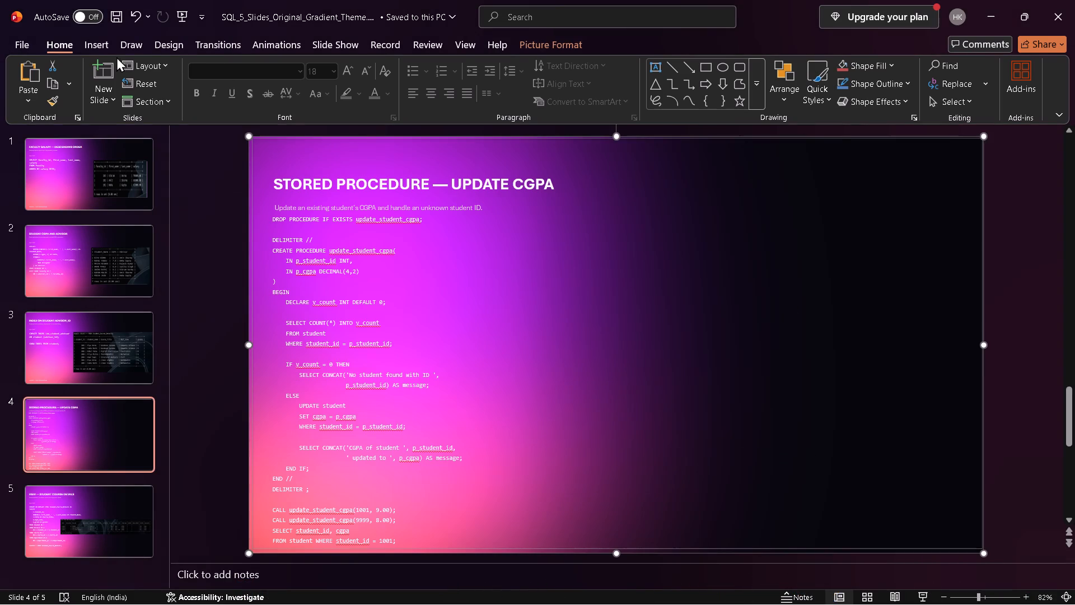
click(104, 41)
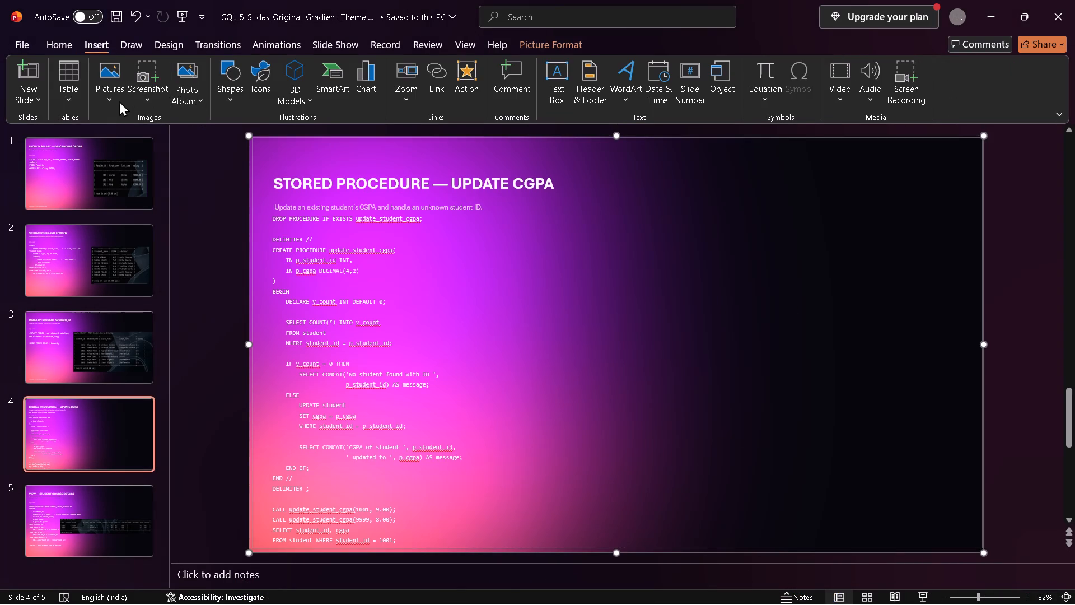
click(119, 99)
click(132, 138)
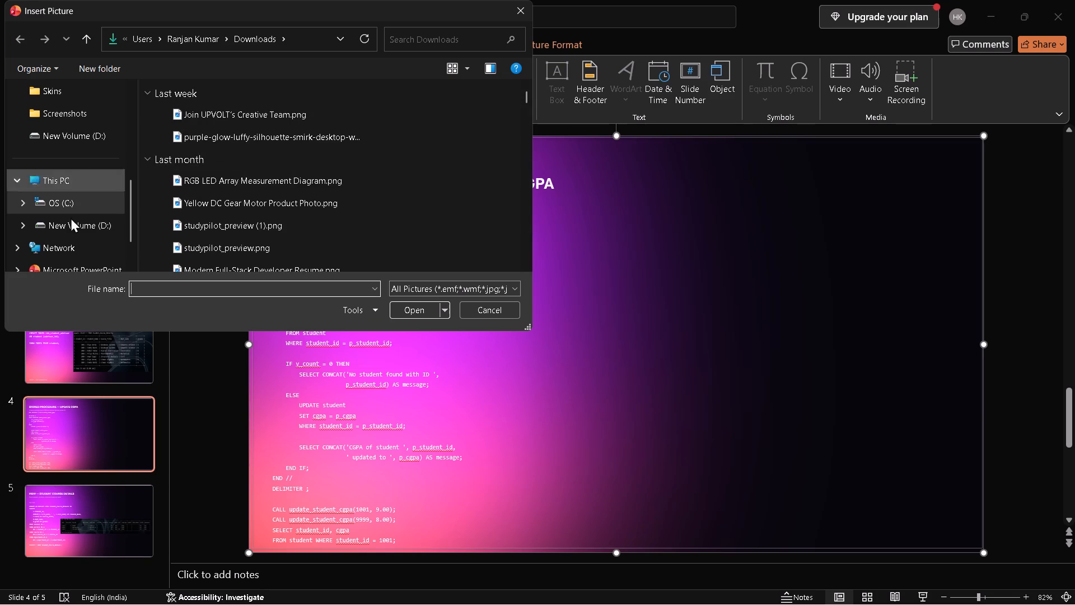
click(83, 216)
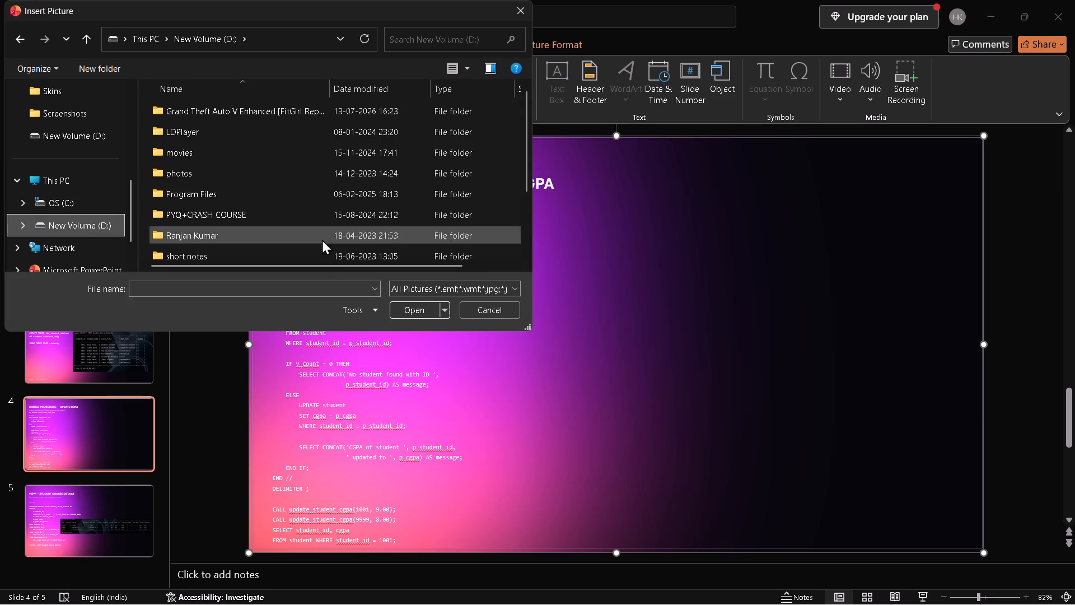
scroll(125, 123, up, 3)
click(72, 86)
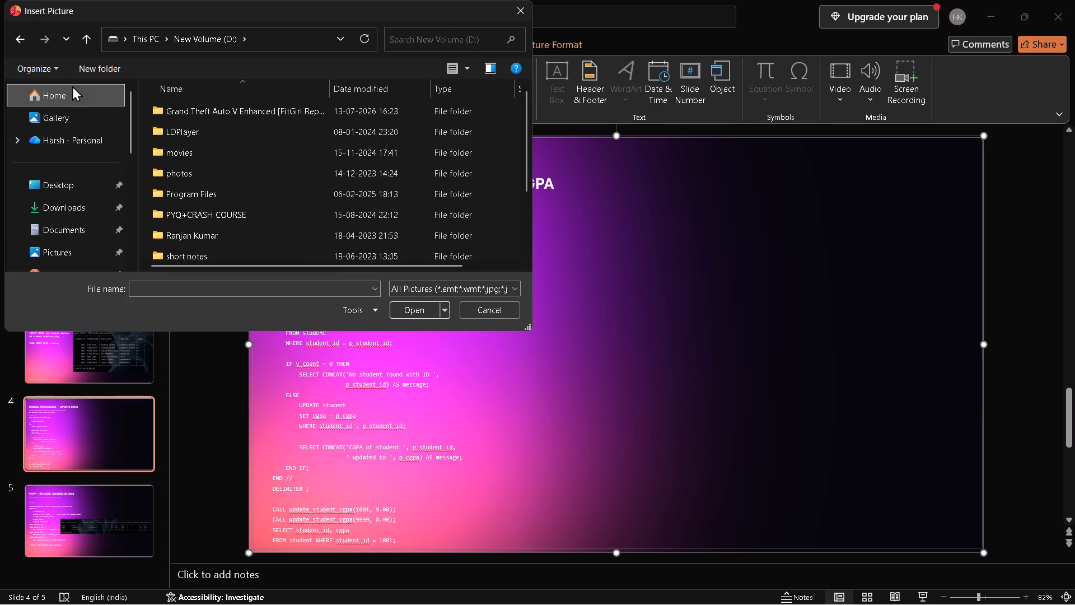
scroll(324, 136, down, 2)
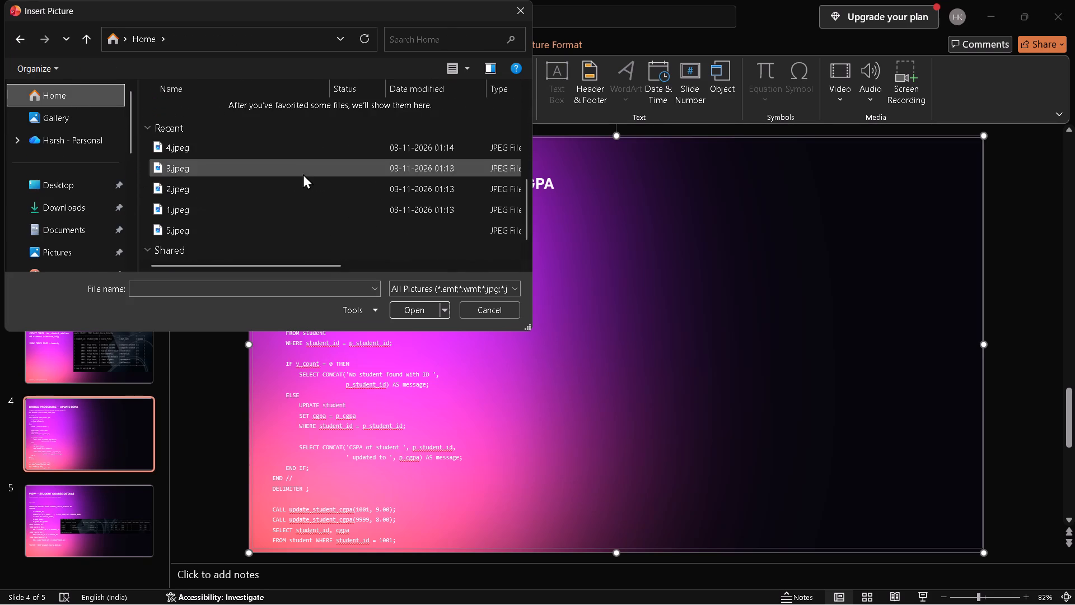
double_click(298, 222)
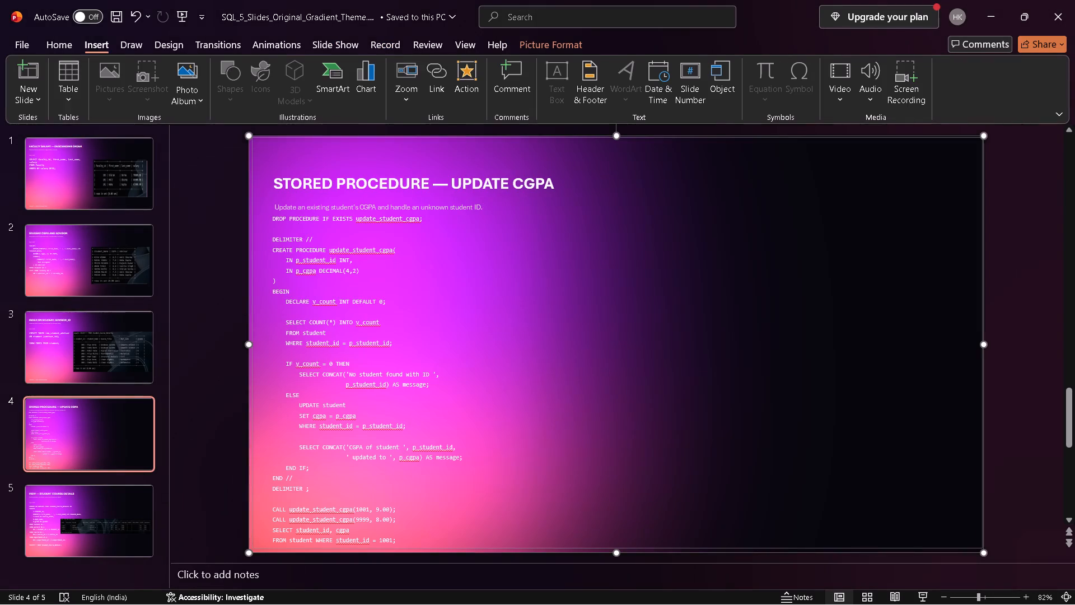
Place the CALL output screenshot beside the procedure code on slide 4 and reduce its height to about 14.6 cm.
drag(615, 262, 654, 263)
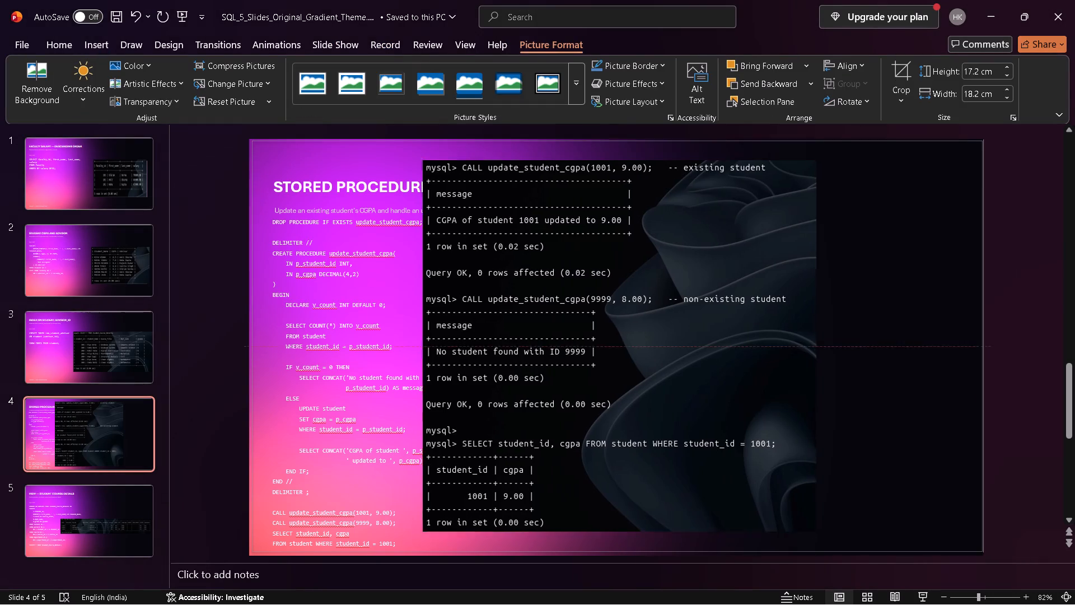
drag(654, 263, 721, 252)
drag(722, 151, 727, 207)
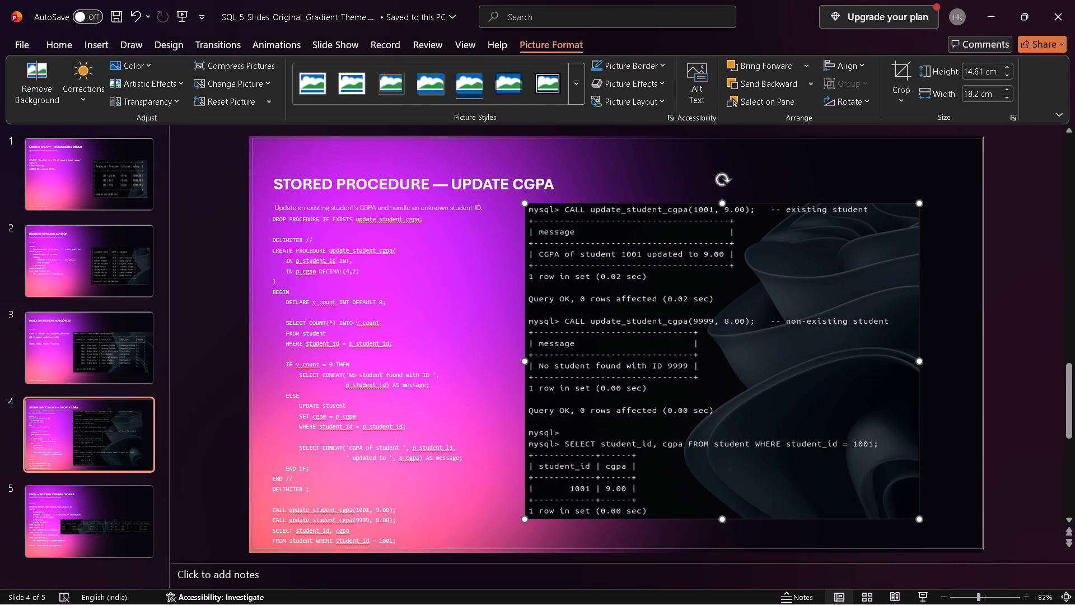
click(474, 334)
Delete the footer text "CODE LEFT • OUTPUT SCREENSHOT RIGHT" from slide 3, Index on Student Advisor_ID.
click(64, 509)
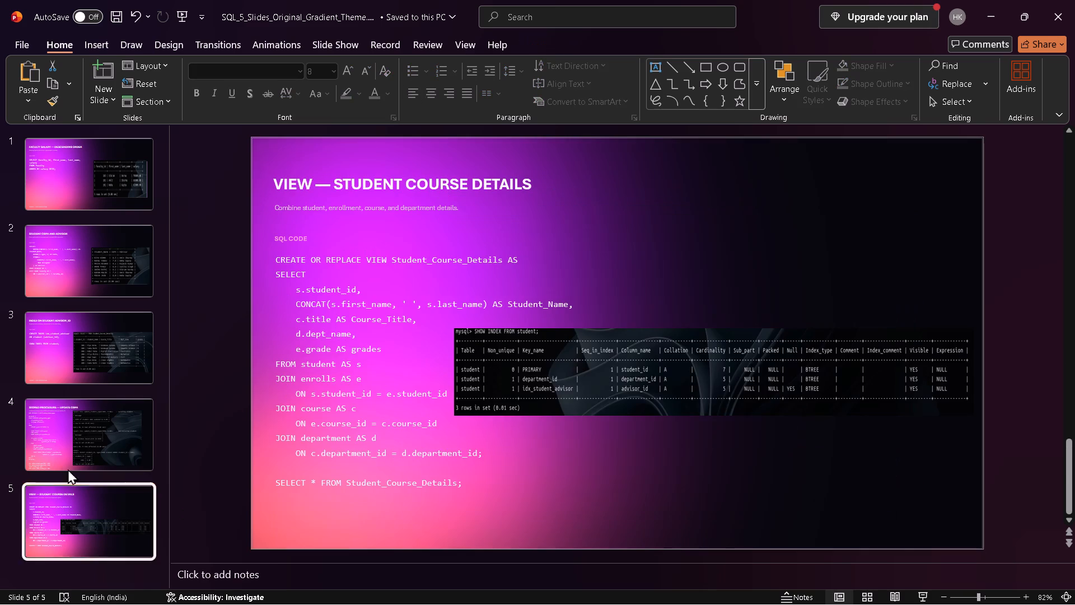
click(77, 428)
click(86, 352)
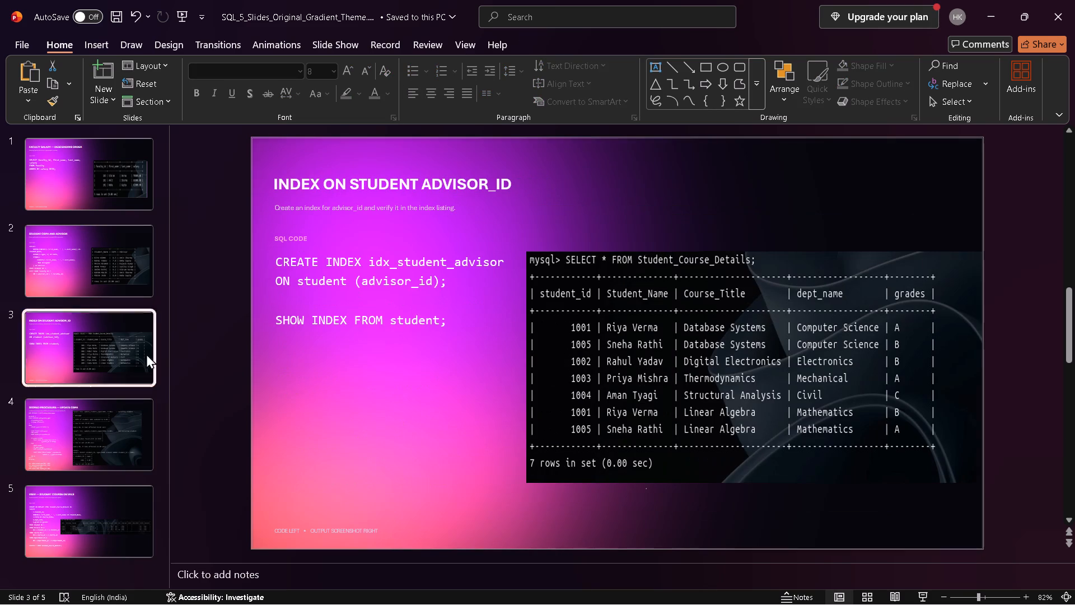
click(325, 529)
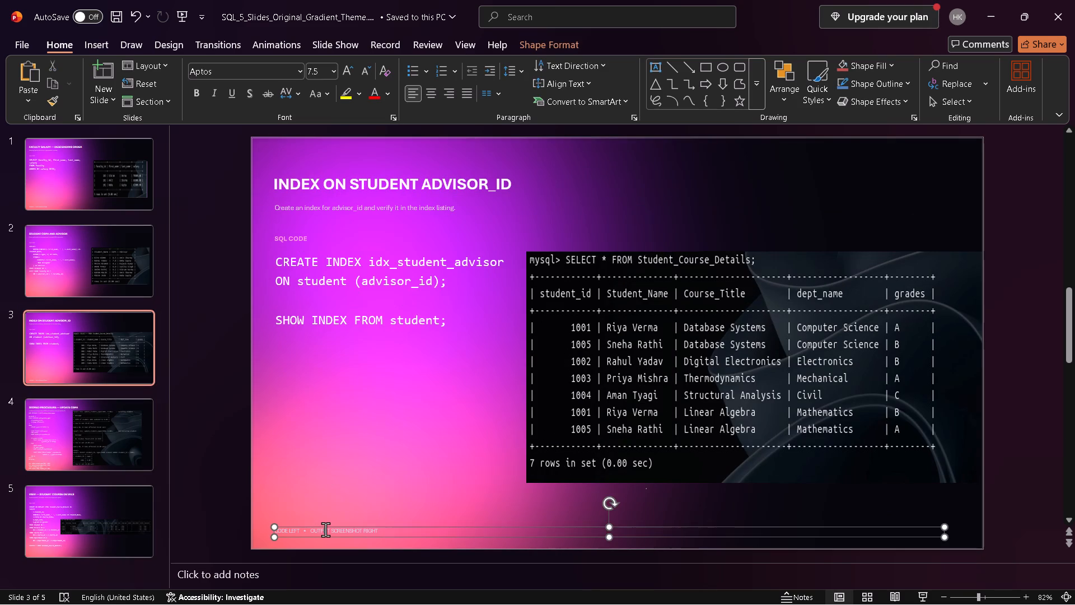
key(ctrl+a)
key(ctrl+BackSpace)
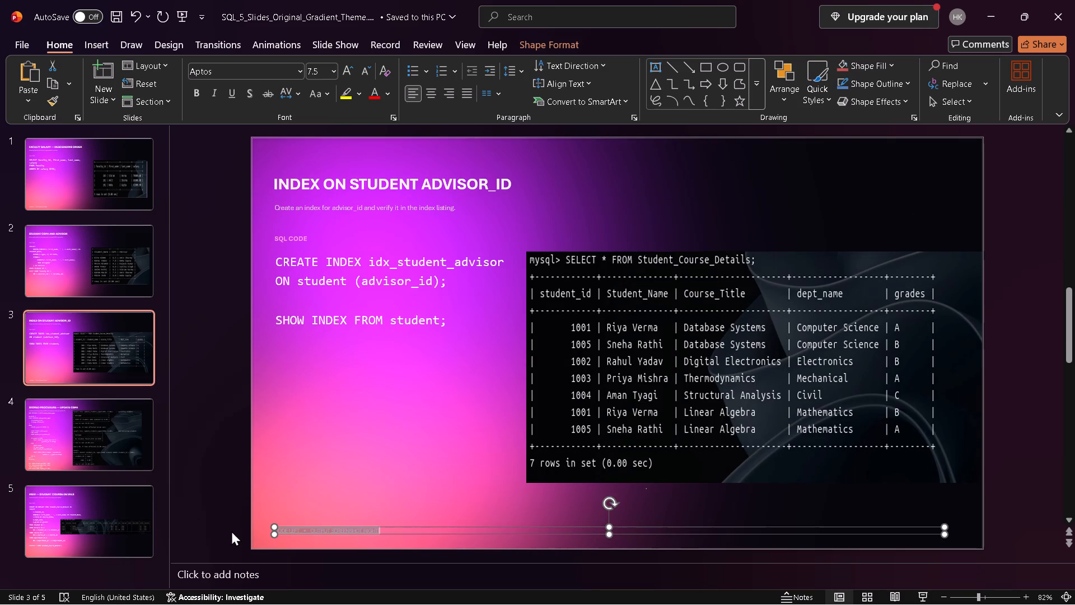
key(BackSpace)
Delete the footer text "CODE LEFT • OUTPUT SCREENSHOT RIGHT" from slide 1, Faculty Salary — Descending Order.
click(92, 280)
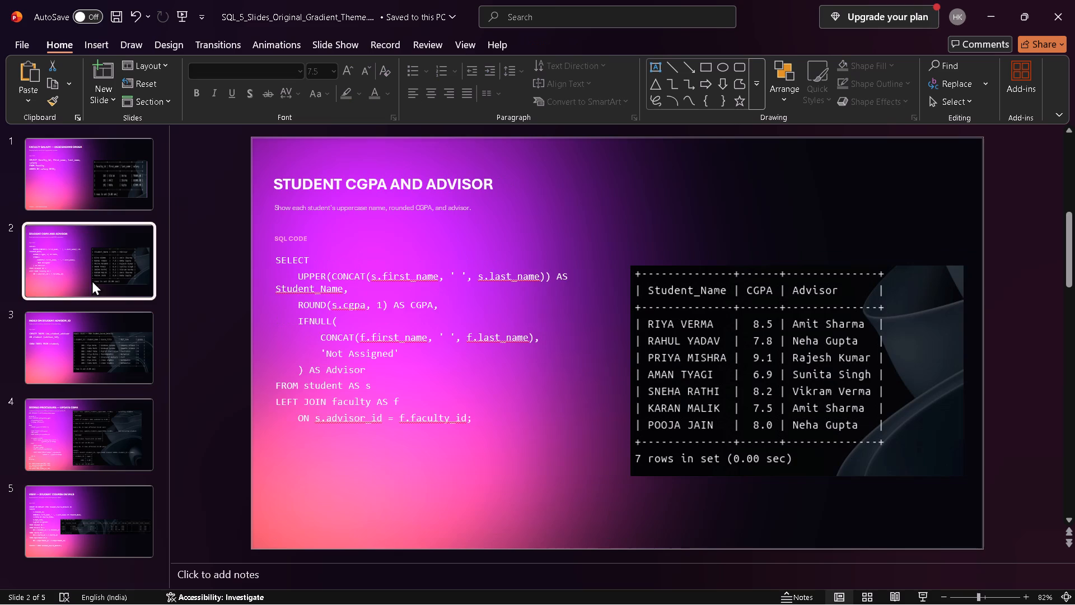
click(95, 193)
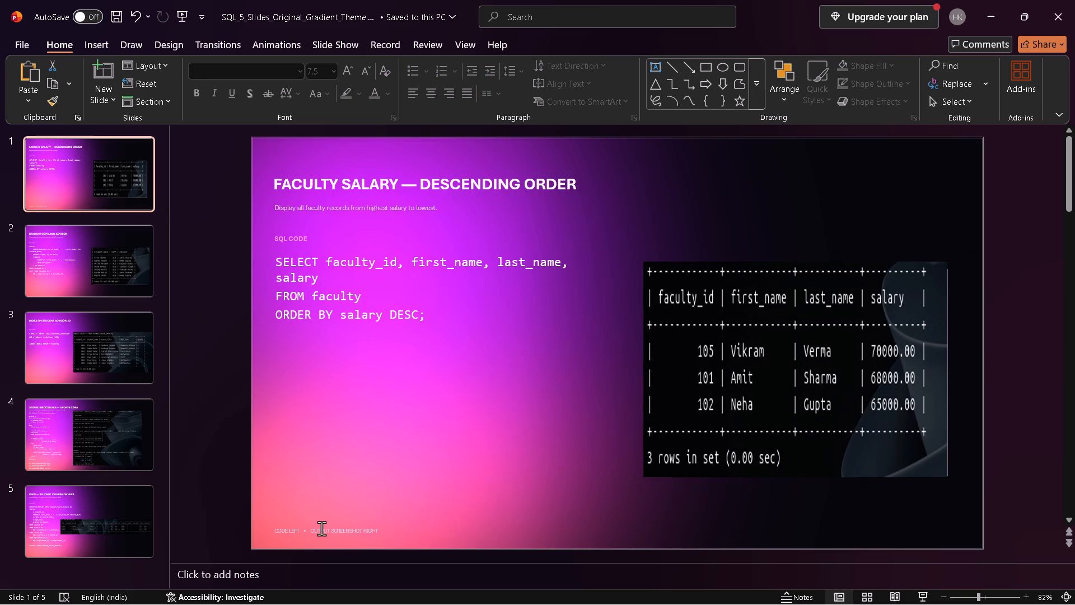
click(321, 528)
key(ctrl+a)
key(BackSpace)
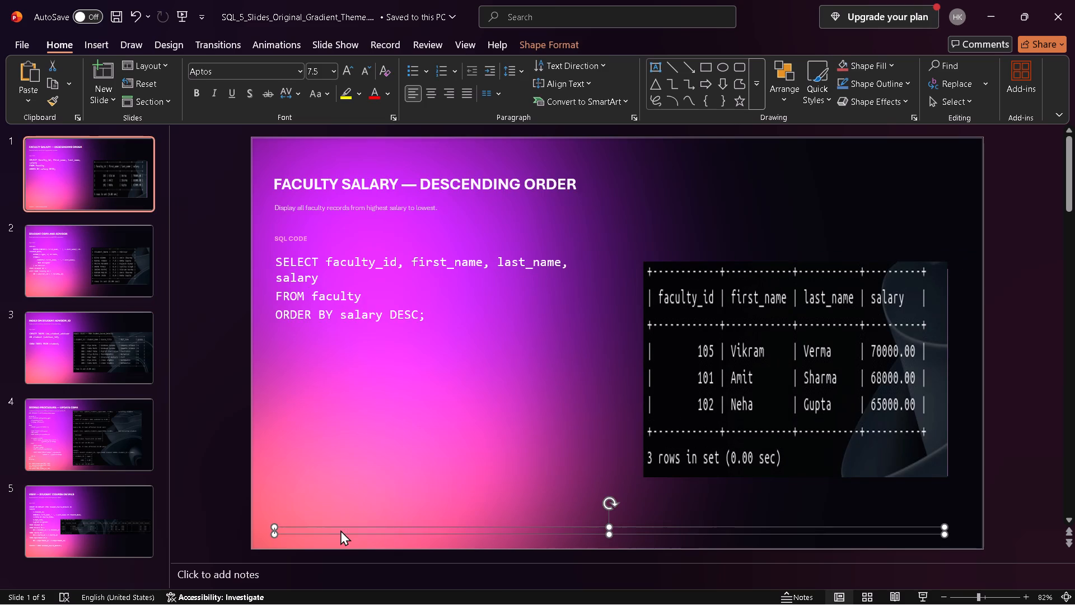
click(406, 419)
Review slides 1 to 5 for leftover labels and check each query against its output screenshot.
click(684, 210)
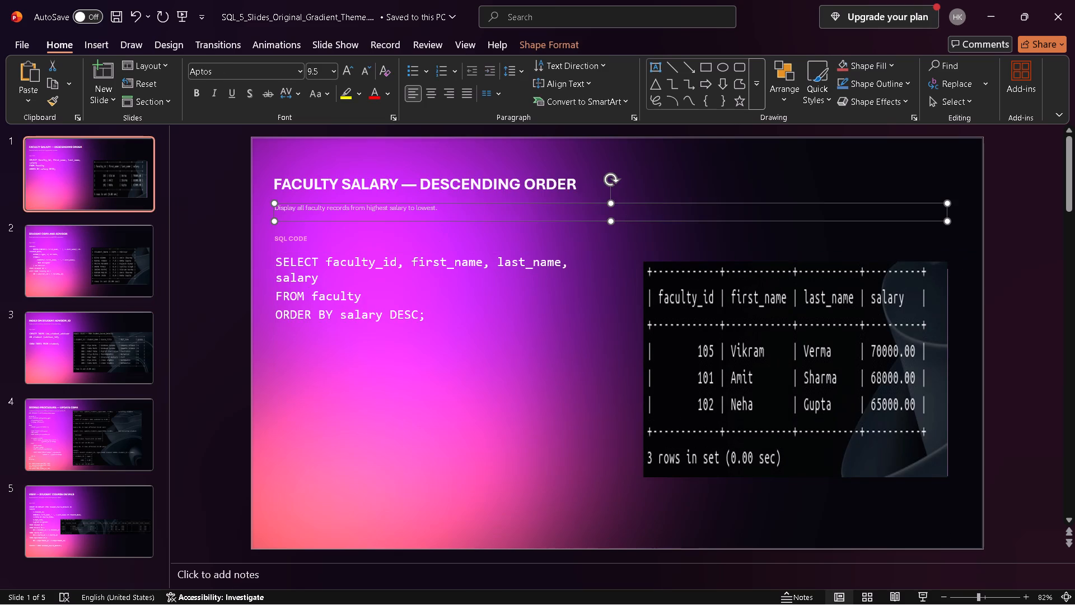
click(138, 261)
click(120, 196)
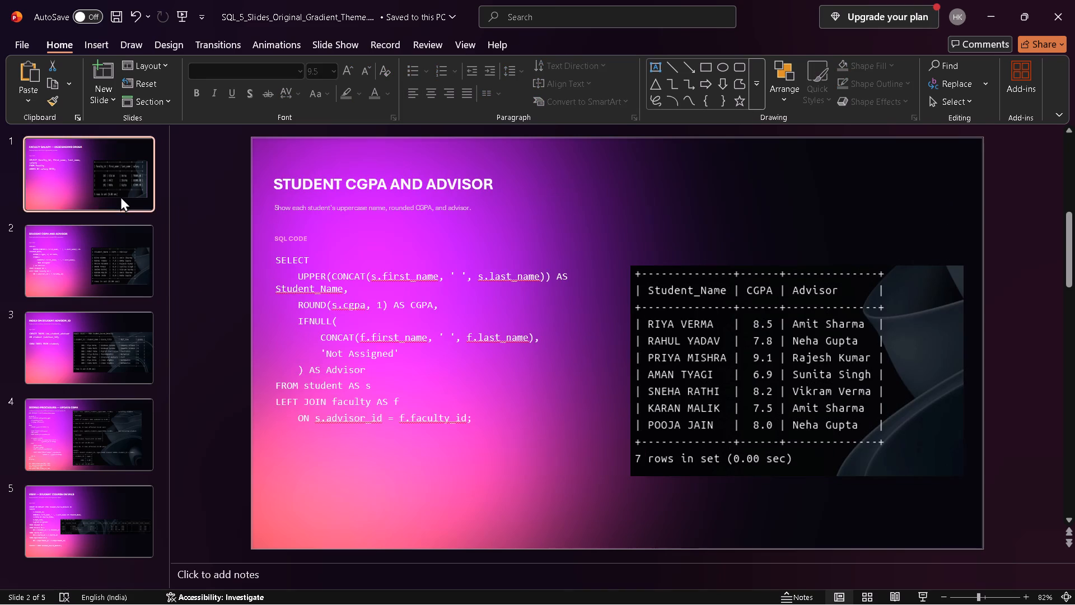
click(120, 239)
click(121, 342)
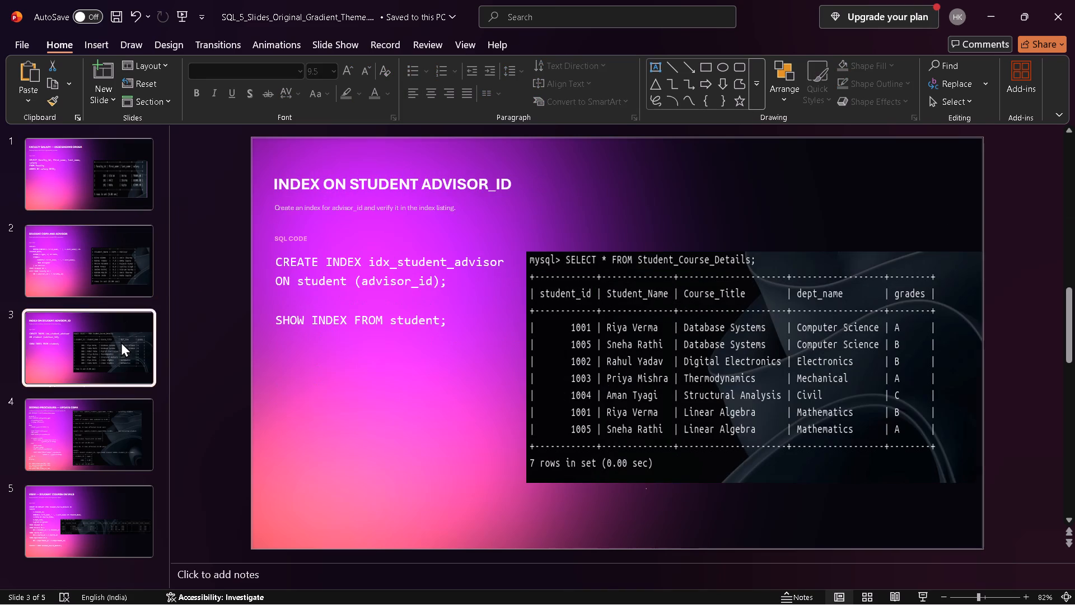
click(129, 430)
click(124, 532)
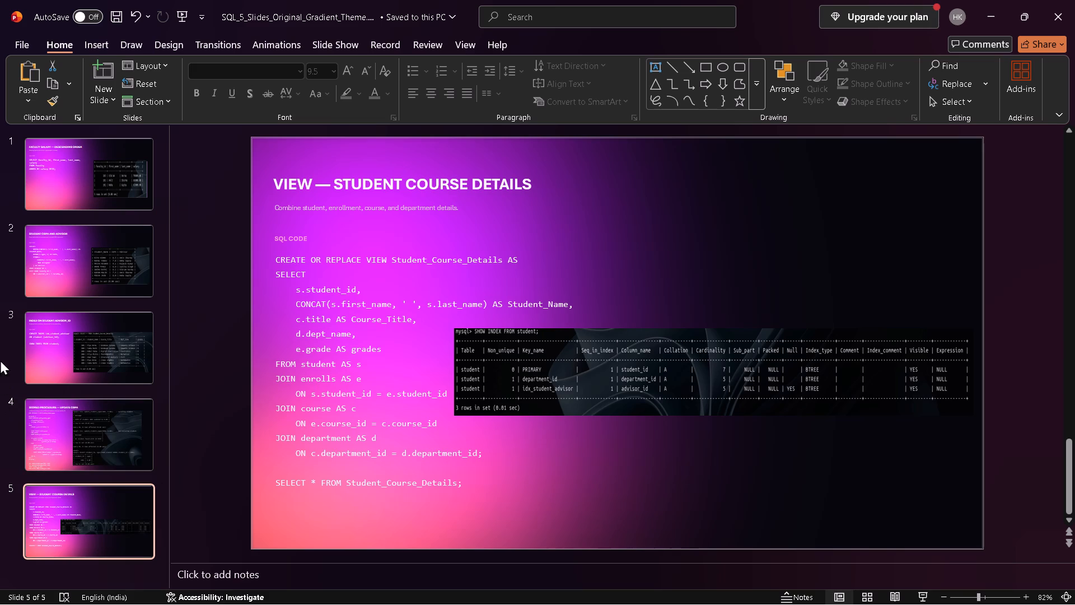
Start a new line WHERE SALARY> between FROM faculty and ORDER BY in the slide 1 query.
click(81, 185)
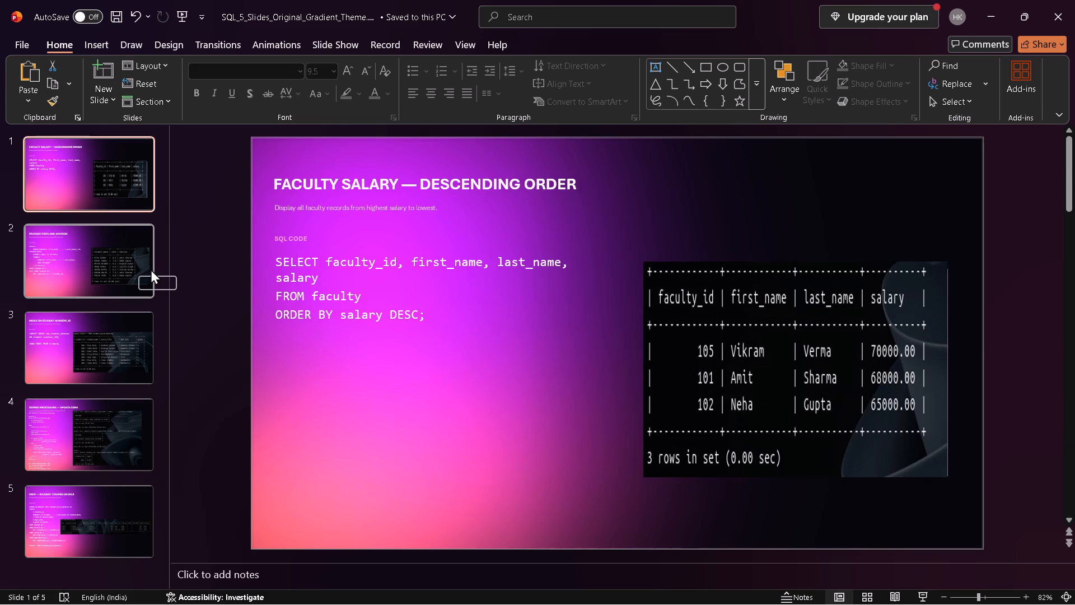
click(377, 304)
key(Return)
text(Wh)
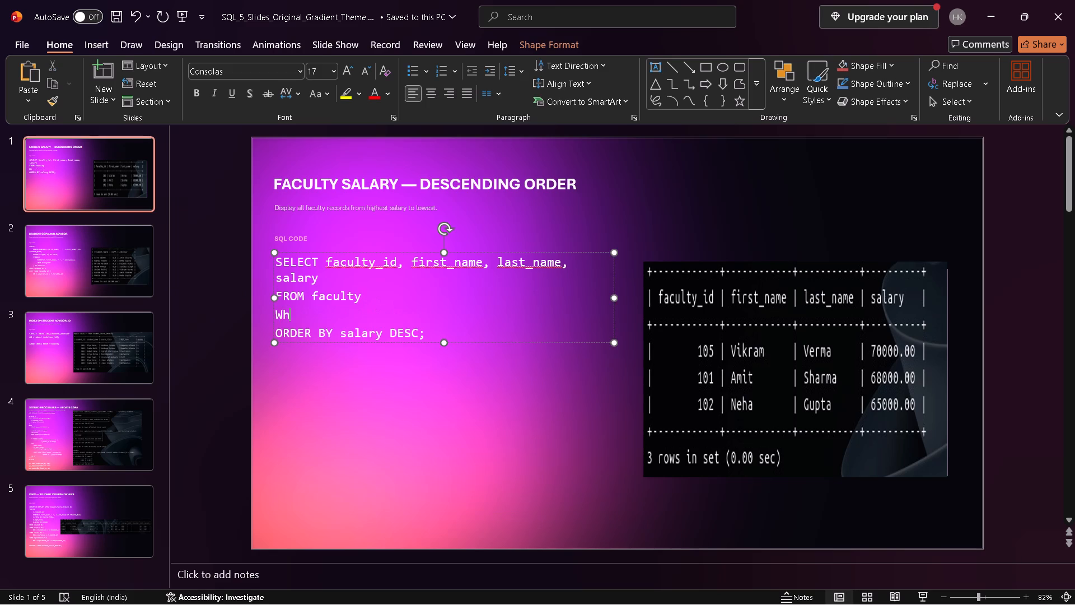
key(BackSpace)
text(HERE SALAR)
key(y)
key(shift+greater)
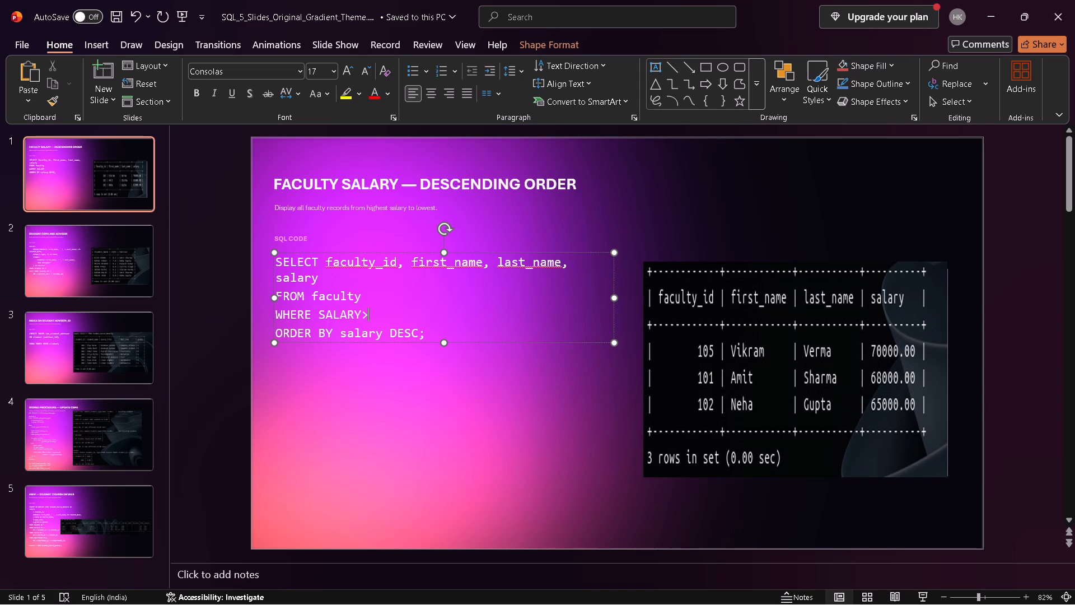
Continue the WHERE line of the slide 1 query with the opening of the subquery, (SELECT AVG(salary).
key(shift+parenright)
key(BackSpace)
key(shift+parenleft)
text(SLE)
key(BackSpace)
key(BackSpace)
text(EKE)
key(BackSpace)
key(BackSpace)
text(LECT)
key(space)
text(AVG)
key(shift+parenleft)
text(SALAR)
key(BackSpace)
key(BackSpace)
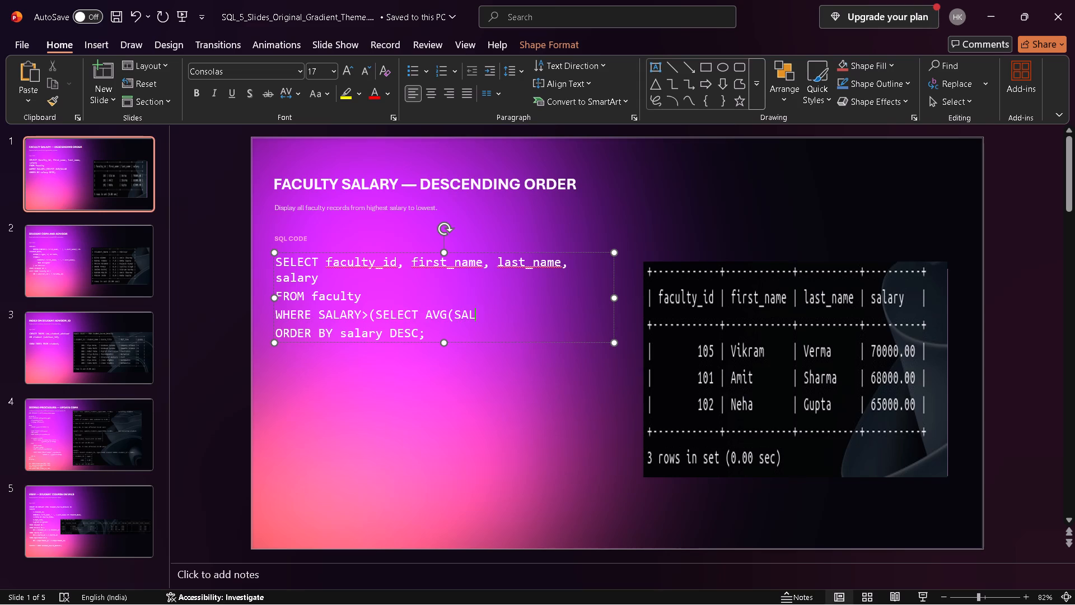
key(BackSpace)
key(BackSpace)
key(BackSpace)
text(salary)
key(shift+parenright)
Complete the subquery in the slide 1 WHERE line with FROM faculty and its closing parenthesis.
key(space)
text(Fr)
key(BackSpace)
text(ROM)
key(space)
text(facu;ty)
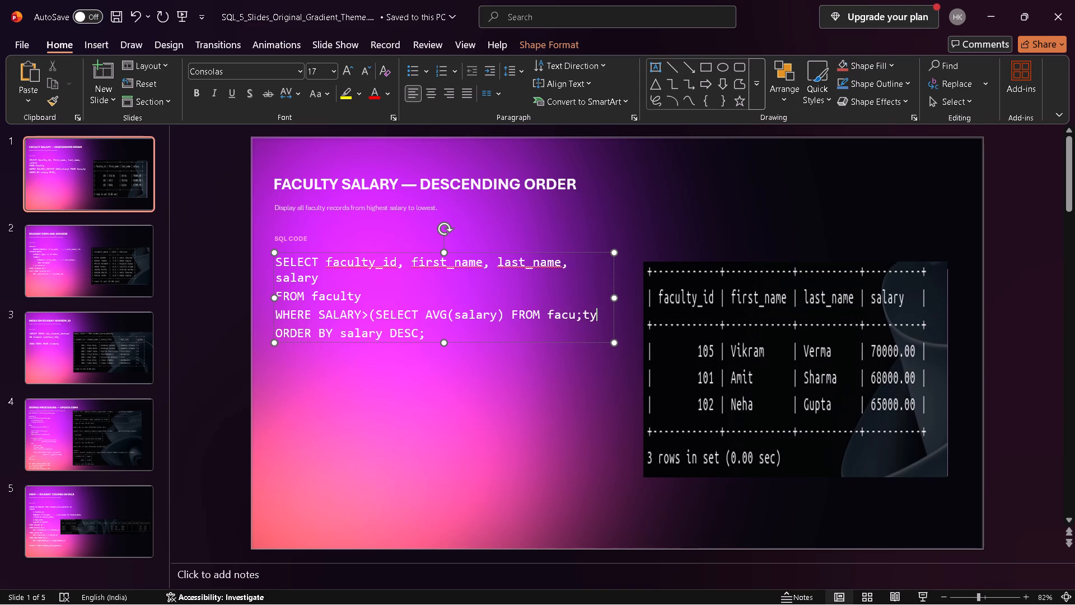
key(BackSpace)
key(BackSpace)
key(BackSpace)
text(lty)
key(shift+parenright)
click(427, 421)
Remove the keyword AS from the FROM student line of the slide 2 query so it reads FROM student s.
click(105, 253)
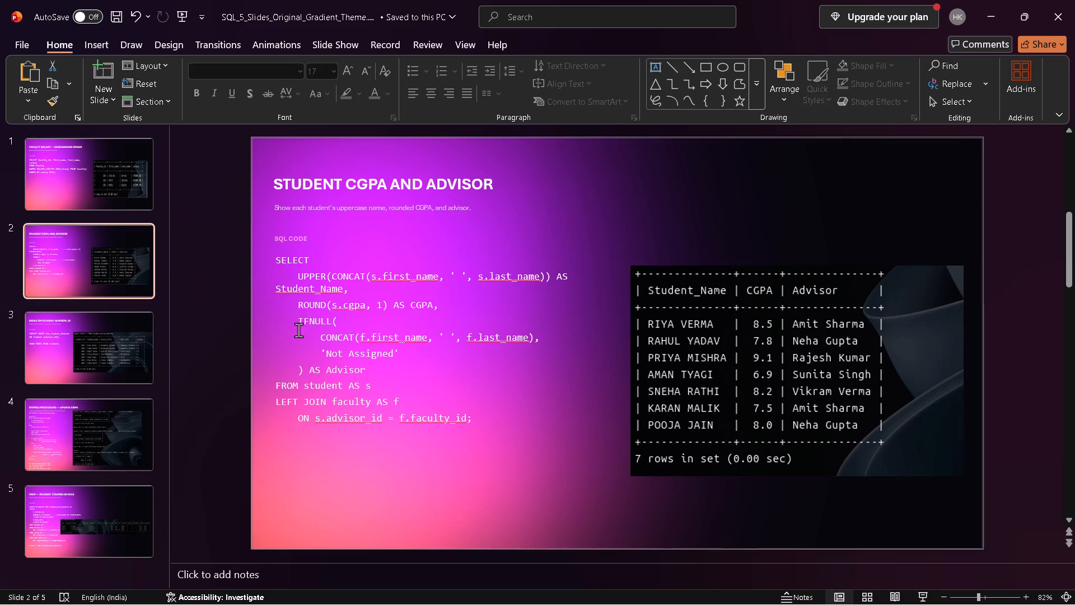
click(74, 179)
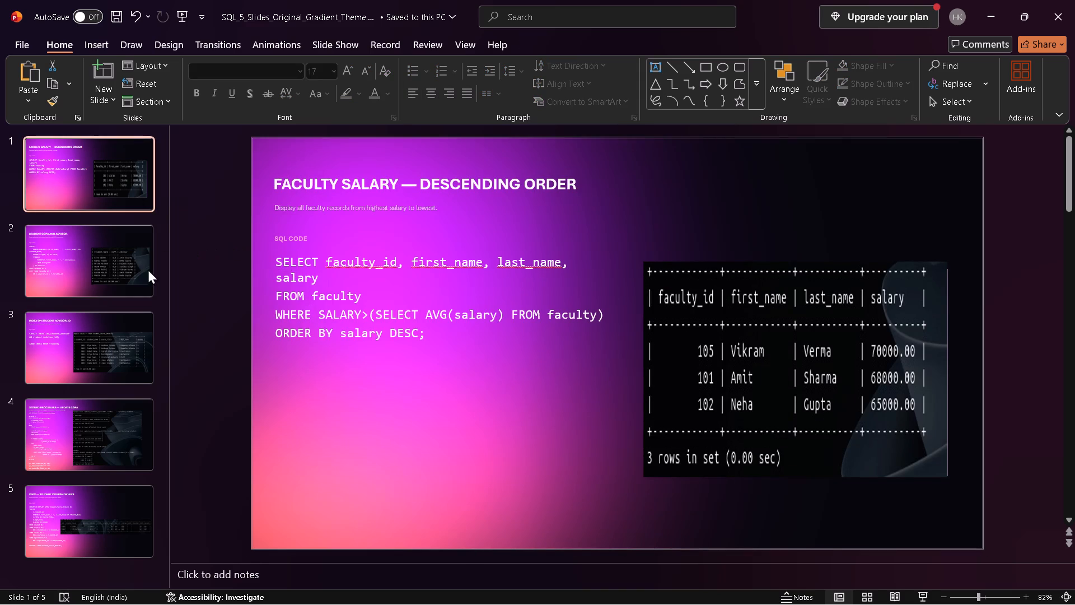
click(93, 250)
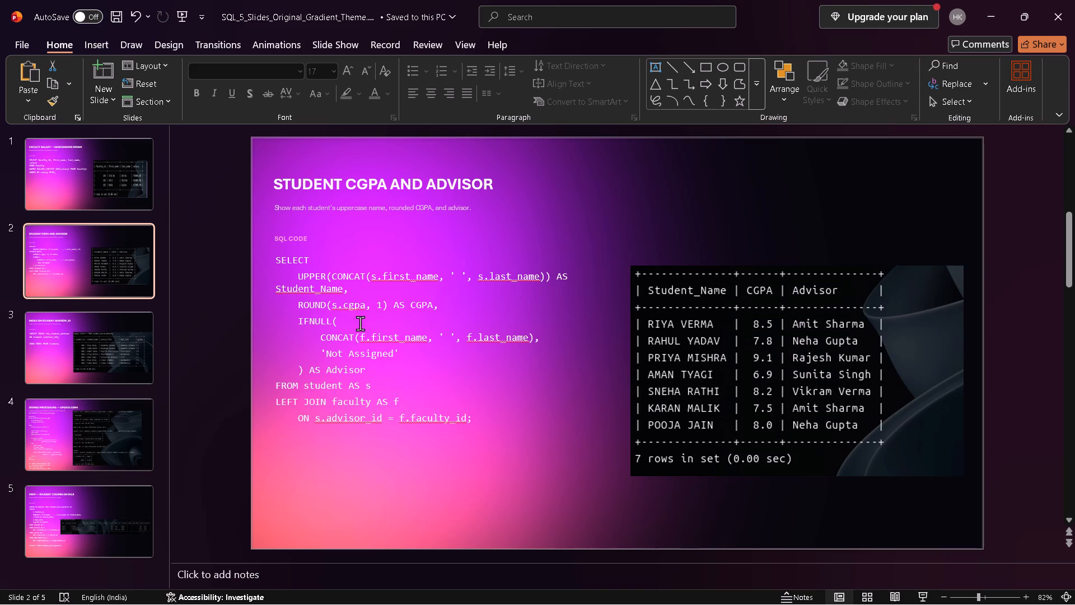
click(405, 350)
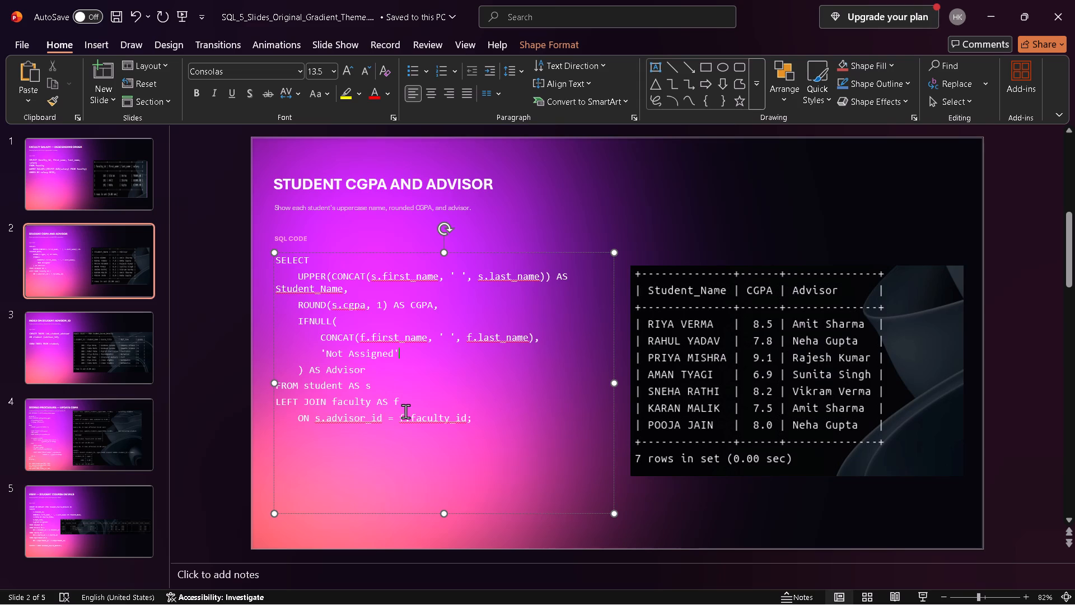
click(360, 391)
key(BackSpace)
key(BackSpace)
key(BackSpace)
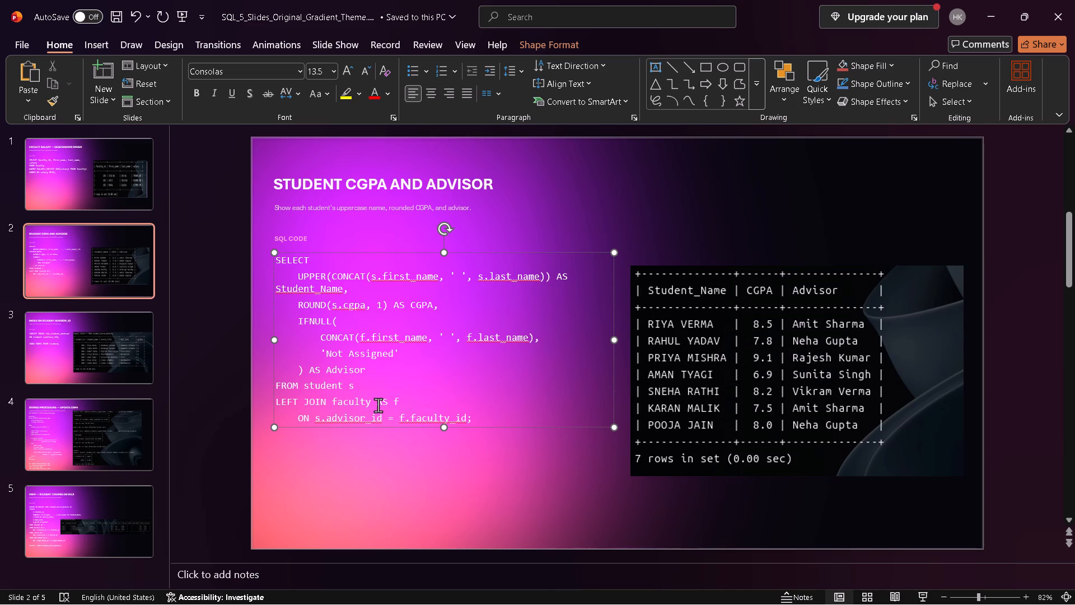
Cut the SHOW INDEX output screenshot from slide 5, the Student Course Details view slide.
click(107, 366)
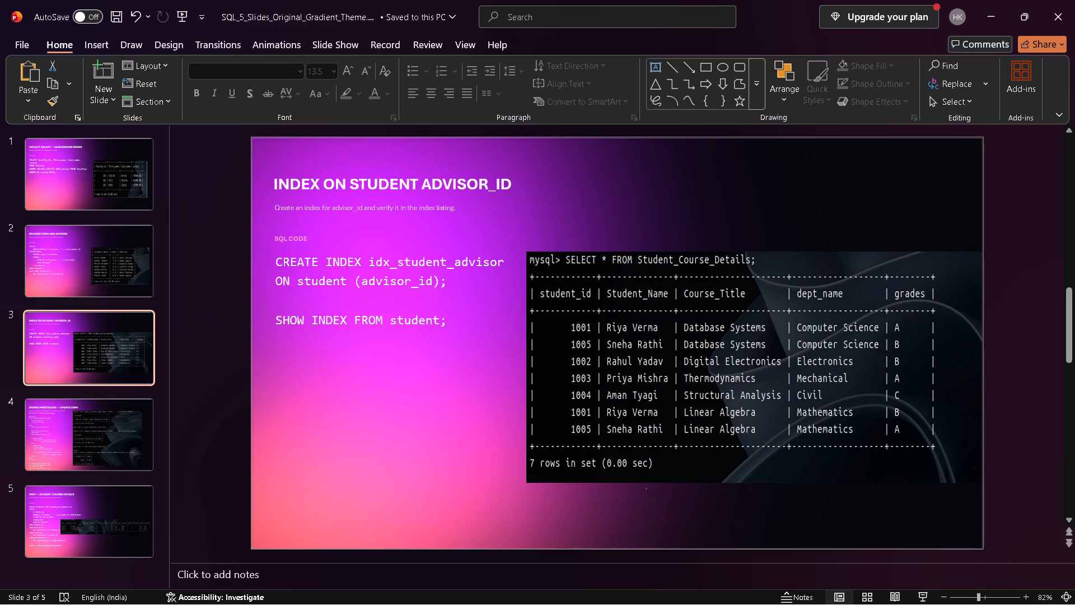
click(116, 432)
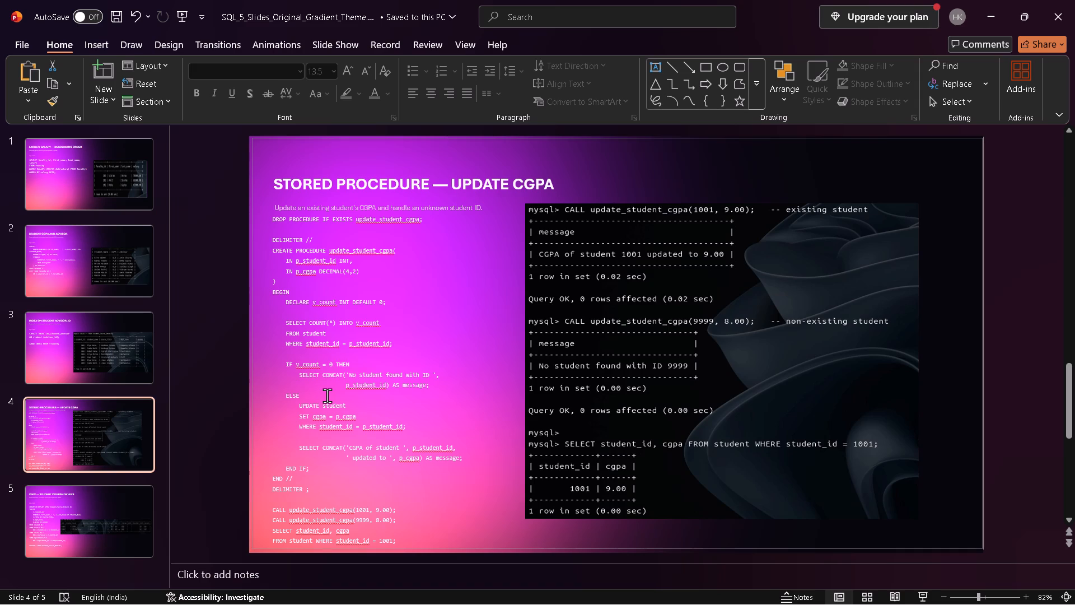
scroll(343, 392, down, 1)
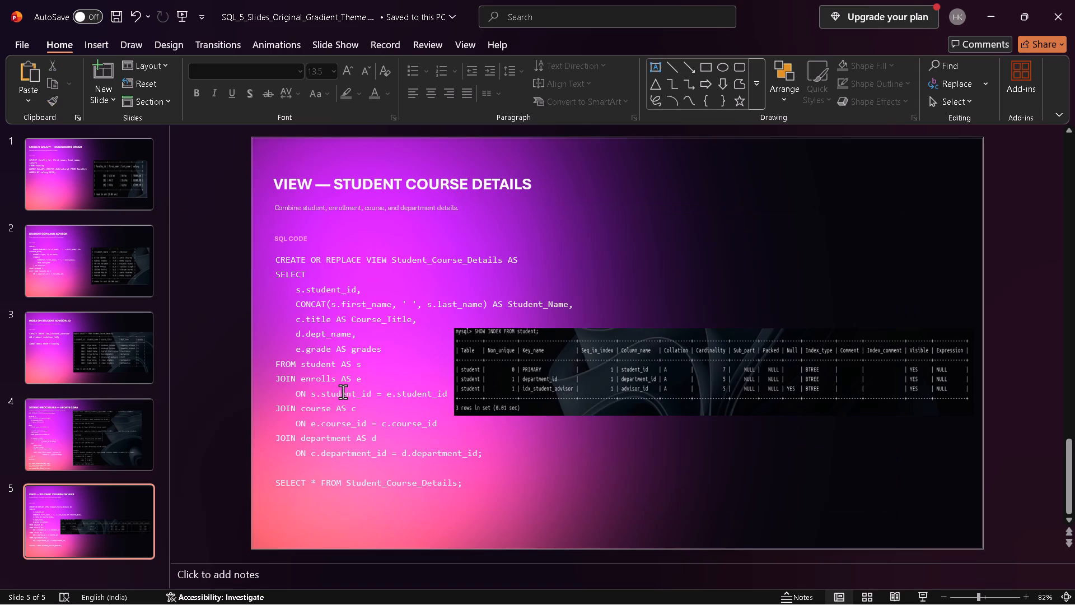
scroll(343, 392, down, 1)
click(623, 390)
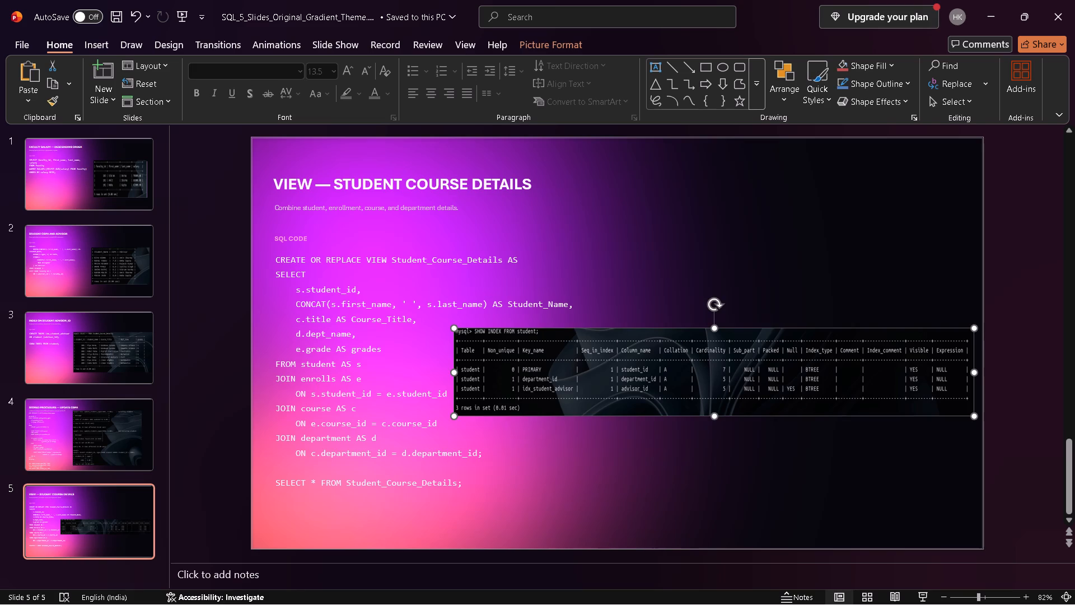
right_click(623, 390)
click(700, 106)
Cut the mismatched Student_Course_Details output screenshot from slide 3, the advisor_id index slide.
click(104, 336)
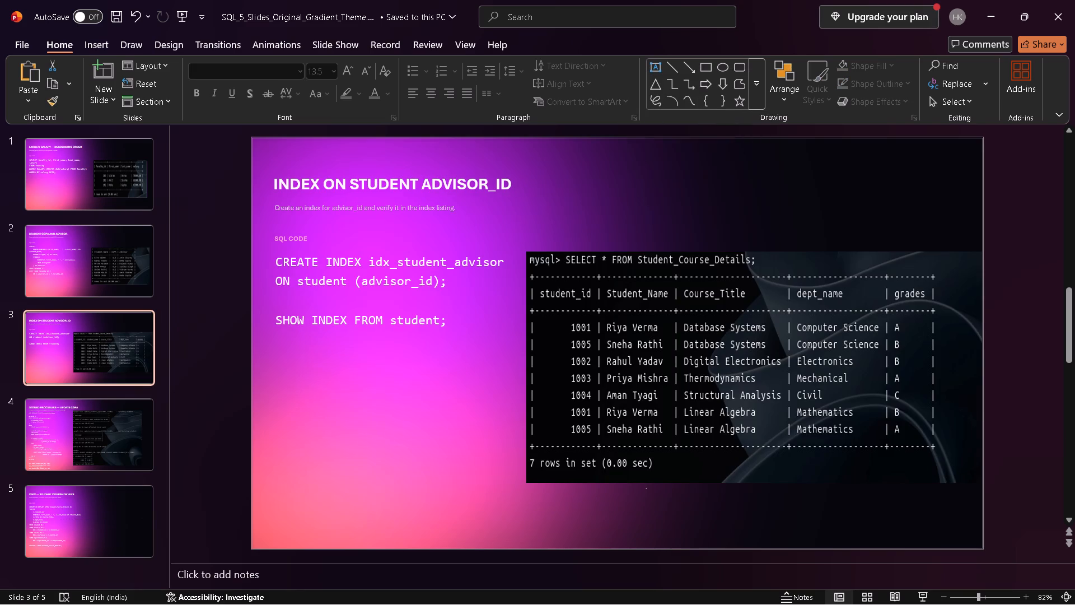
click(689, 303)
right_click(689, 303)
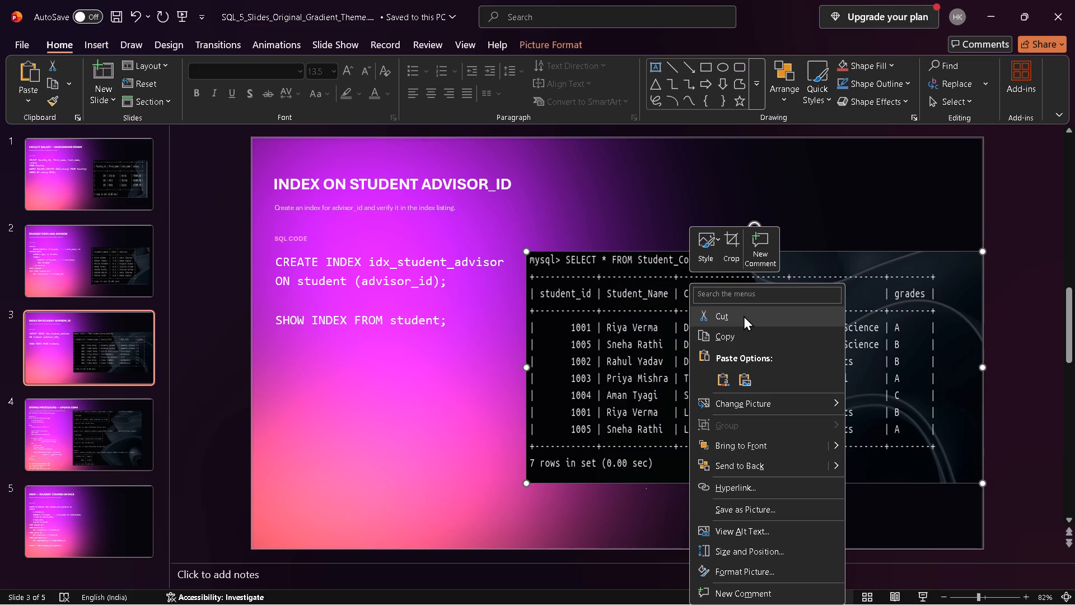
click(744, 317)
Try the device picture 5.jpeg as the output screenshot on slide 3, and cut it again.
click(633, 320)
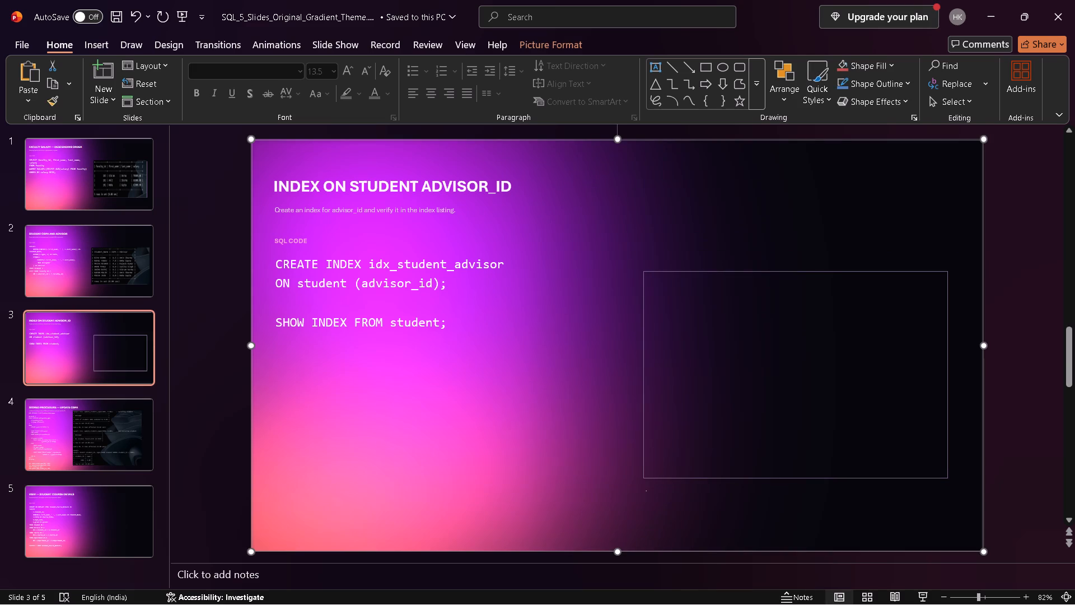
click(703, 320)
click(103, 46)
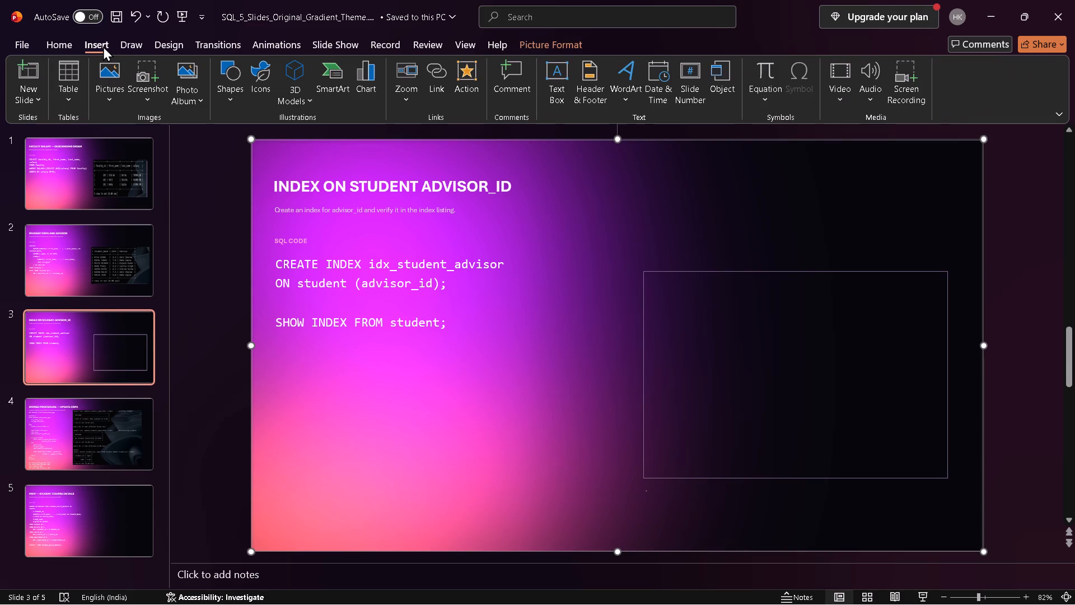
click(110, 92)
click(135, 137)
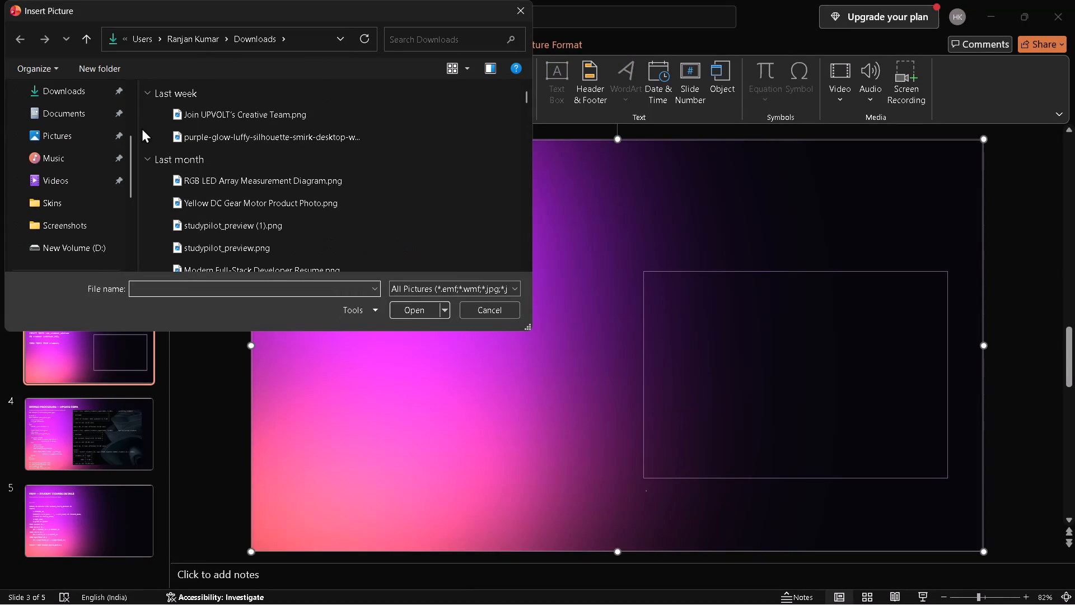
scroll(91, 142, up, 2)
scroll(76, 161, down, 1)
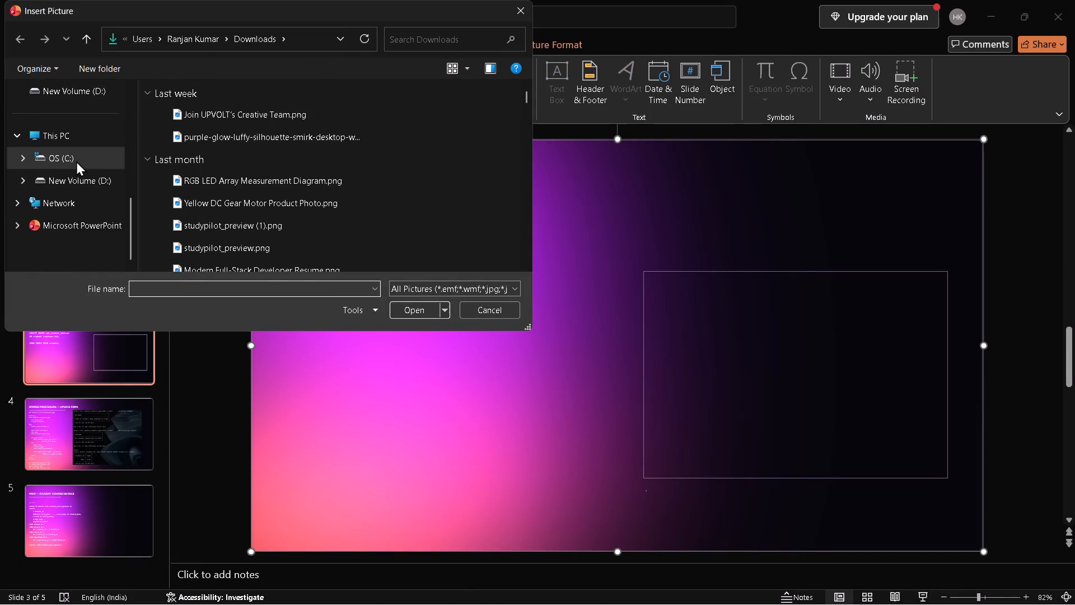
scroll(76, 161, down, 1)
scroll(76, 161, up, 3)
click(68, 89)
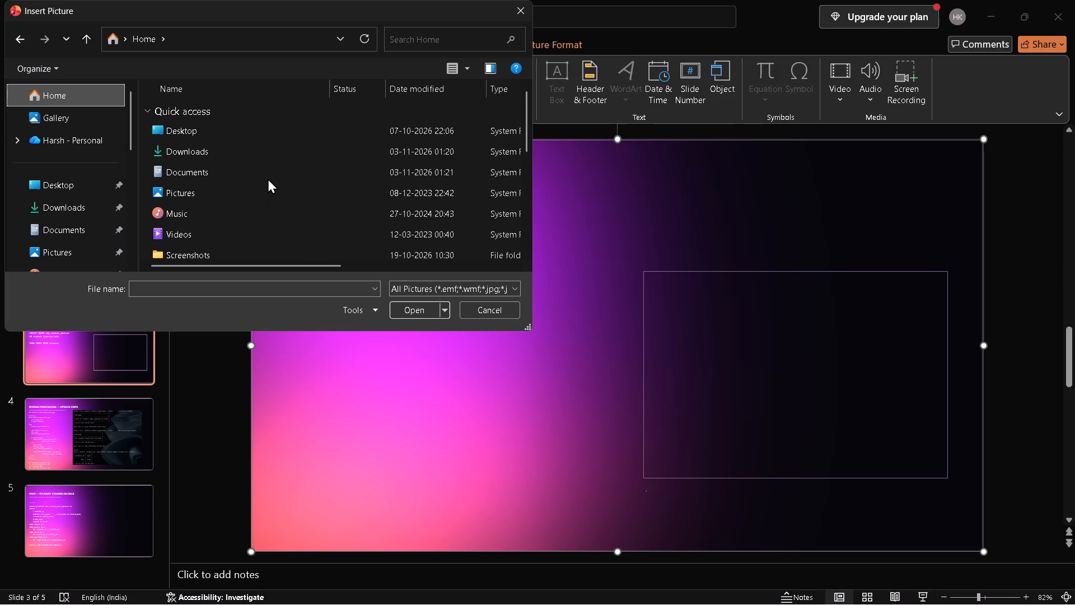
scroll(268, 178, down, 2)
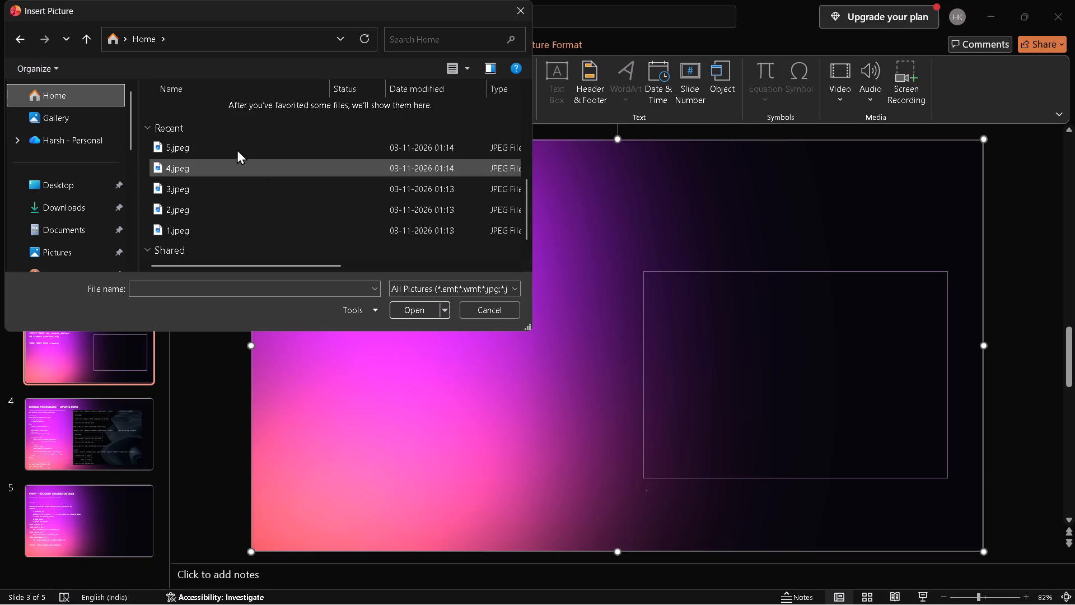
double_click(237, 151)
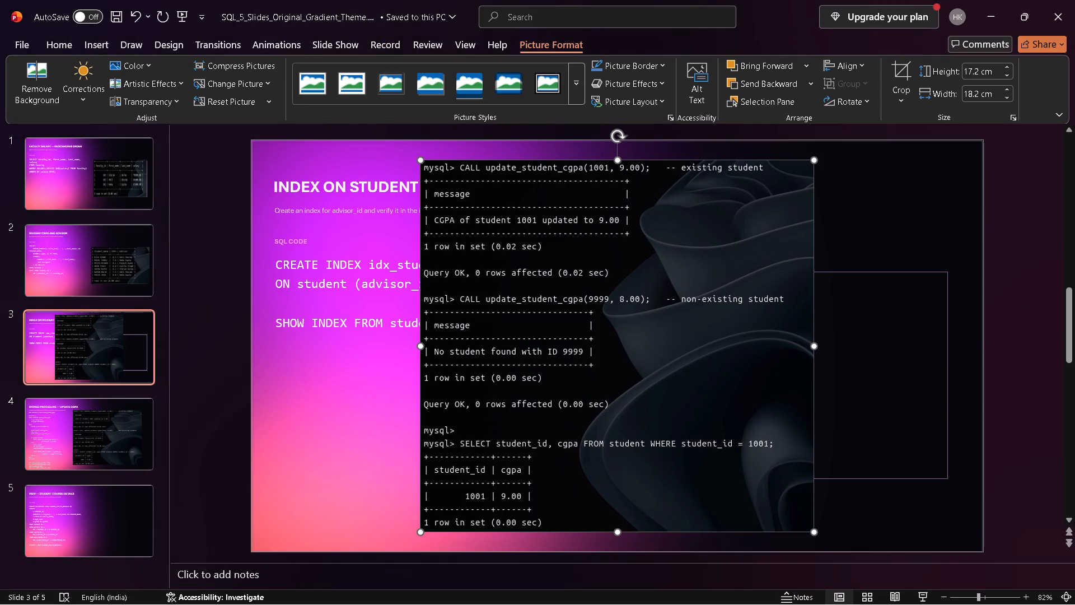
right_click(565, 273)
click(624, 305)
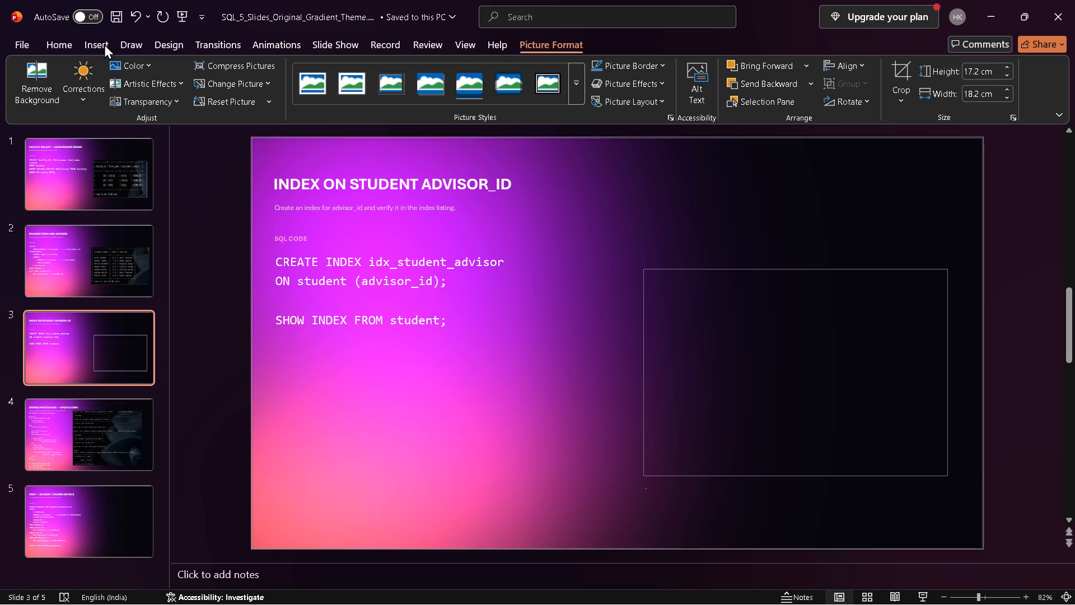
Insert the picture 4.jpeg, the SHOW INDEX output, from the device's recent files onto slide 3.
click(104, 44)
click(110, 108)
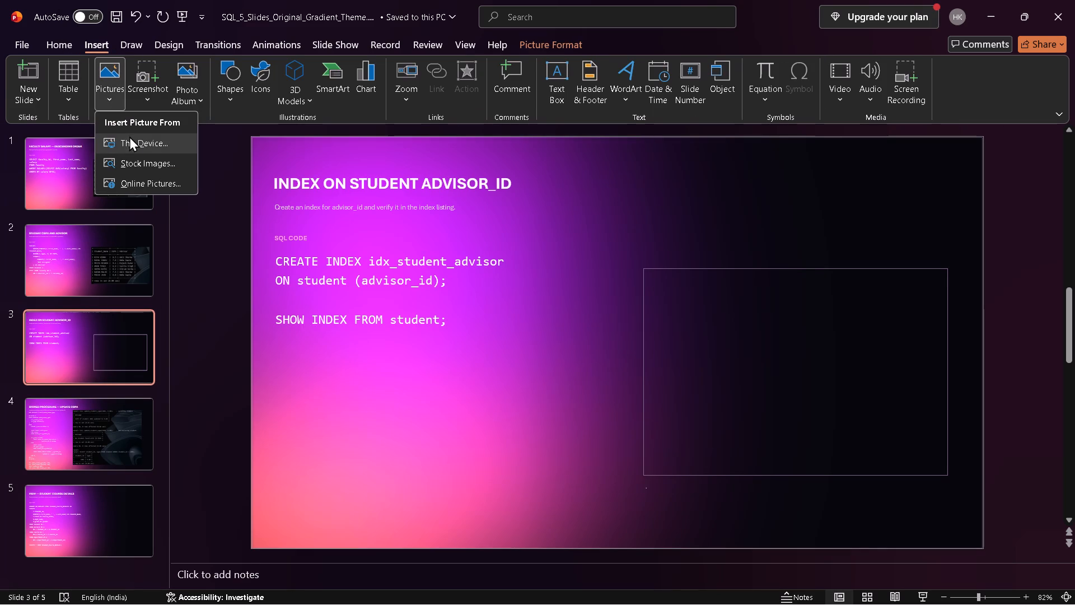
click(130, 137)
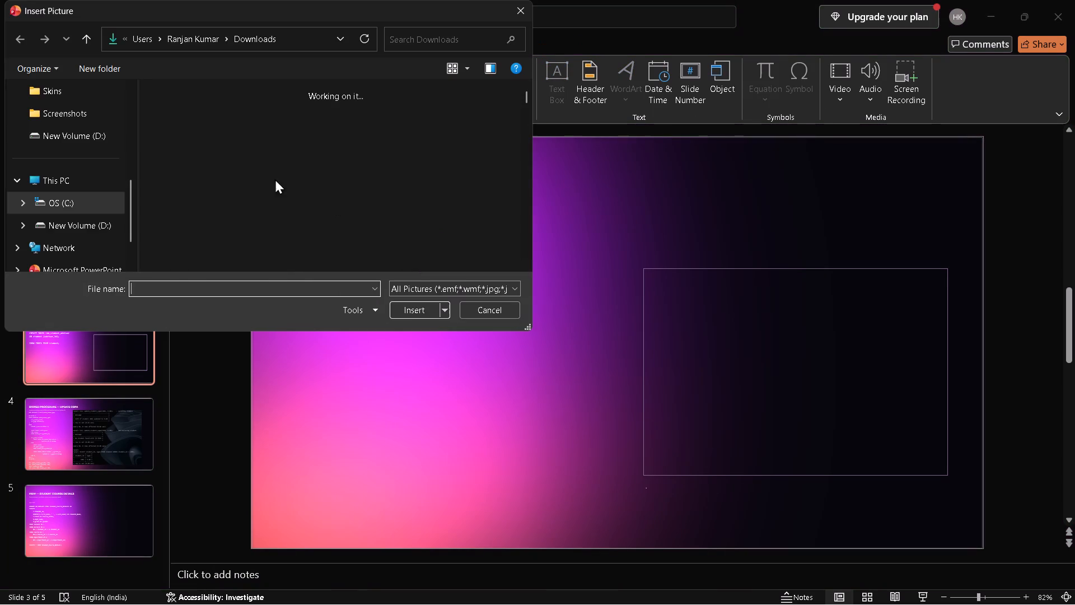
scroll(93, 114, up, 5)
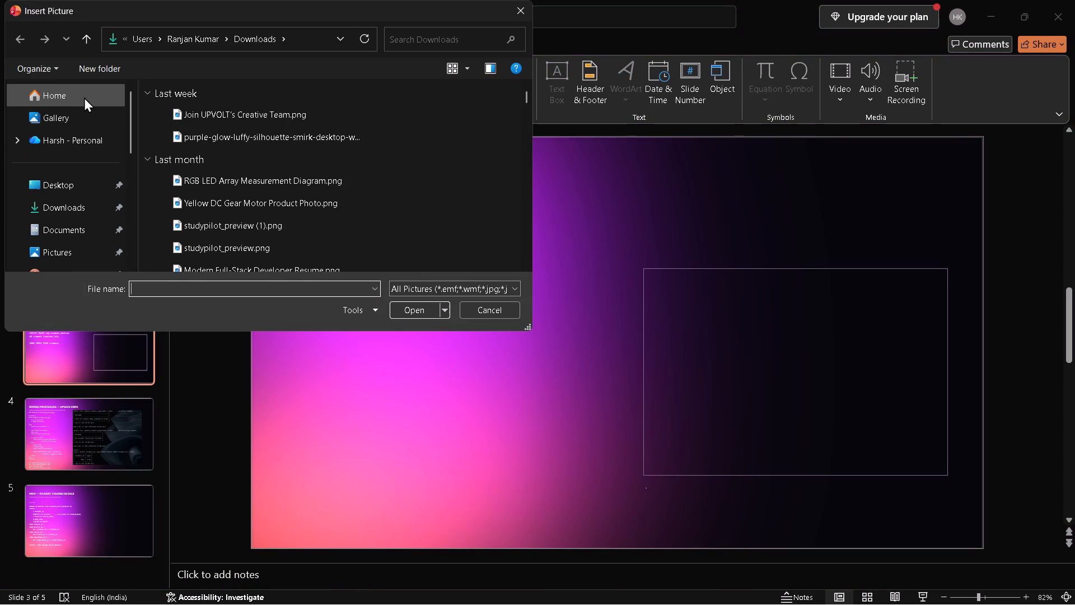
click(84, 97)
scroll(302, 185, down, 1)
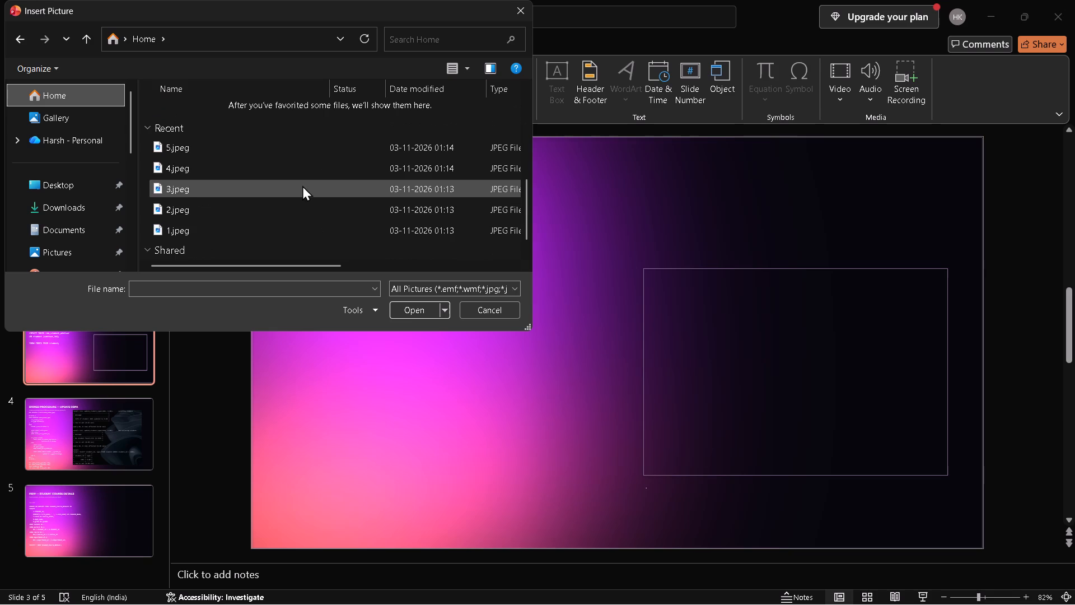
double_click(289, 168)
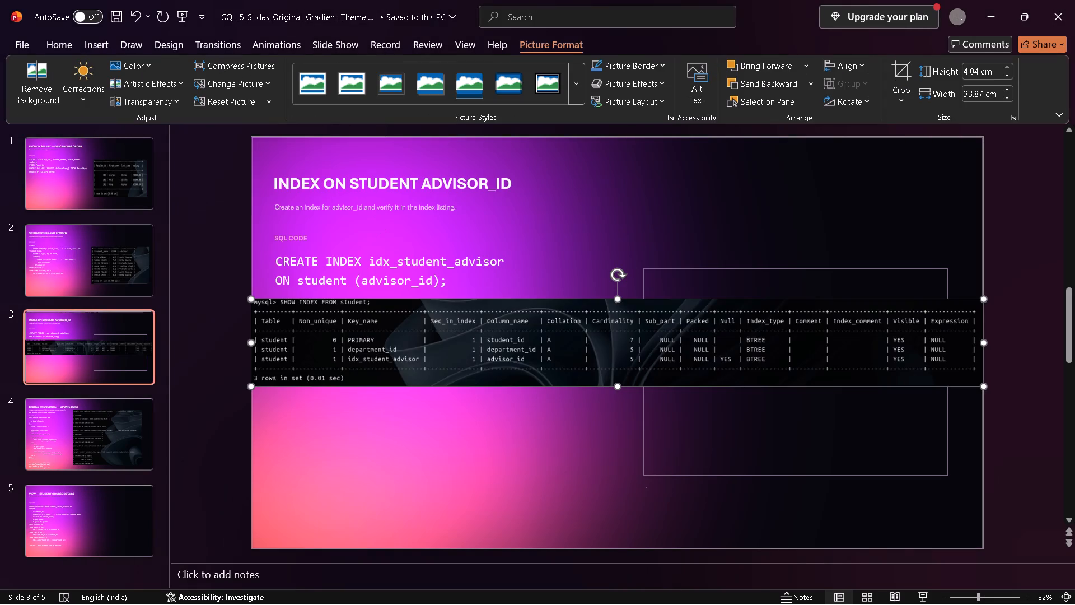
Move the SHOW INDEX screenshot below the slide 3 query and narrow it at both ends to fit inside the slide.
drag(538, 349, 535, 458)
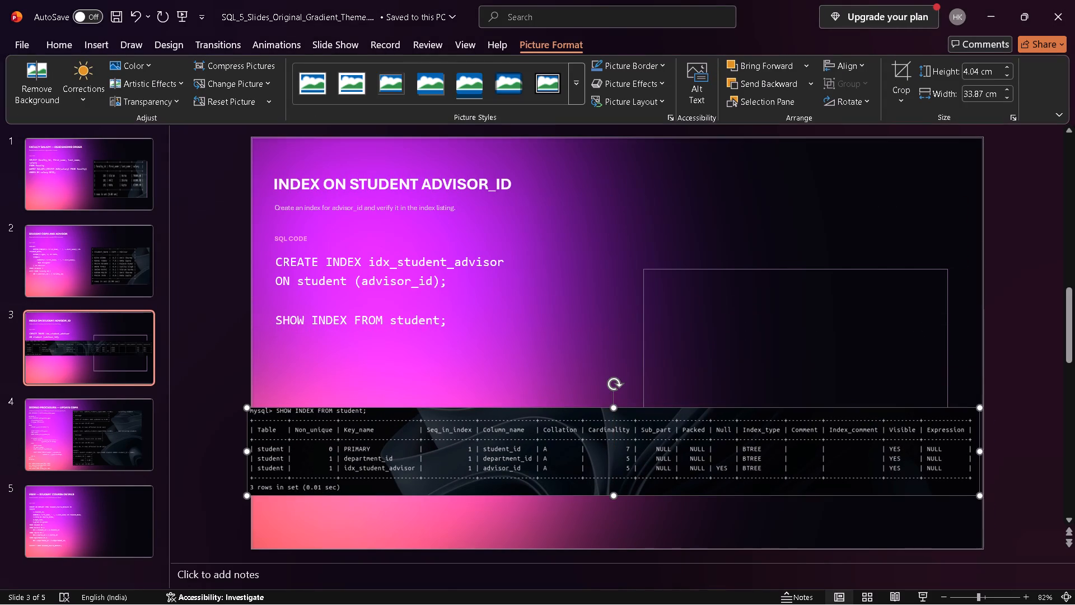
drag(242, 452, 262, 457)
drag(978, 454, 943, 462)
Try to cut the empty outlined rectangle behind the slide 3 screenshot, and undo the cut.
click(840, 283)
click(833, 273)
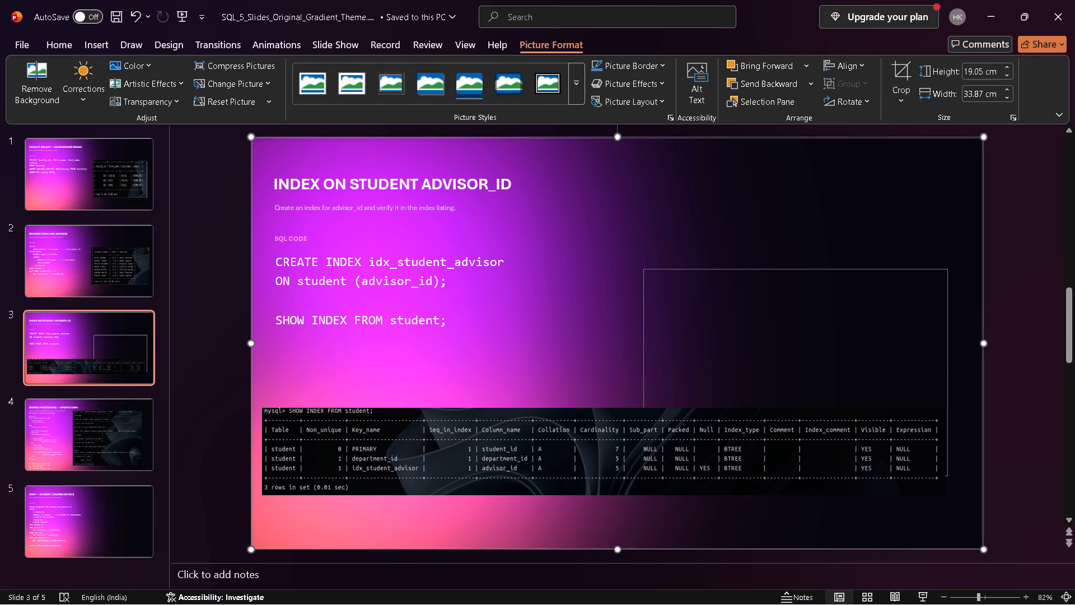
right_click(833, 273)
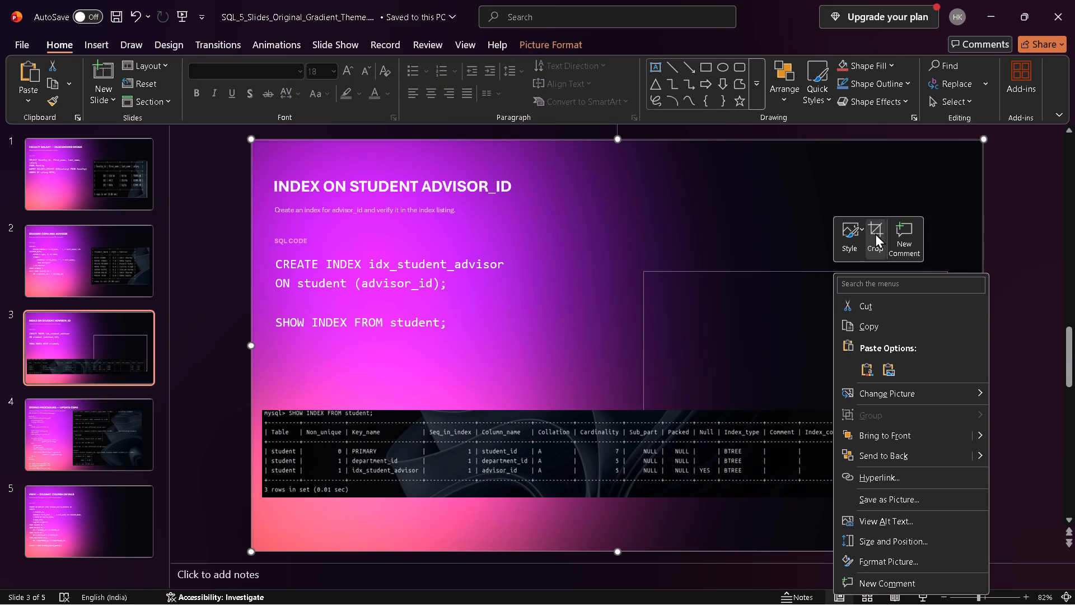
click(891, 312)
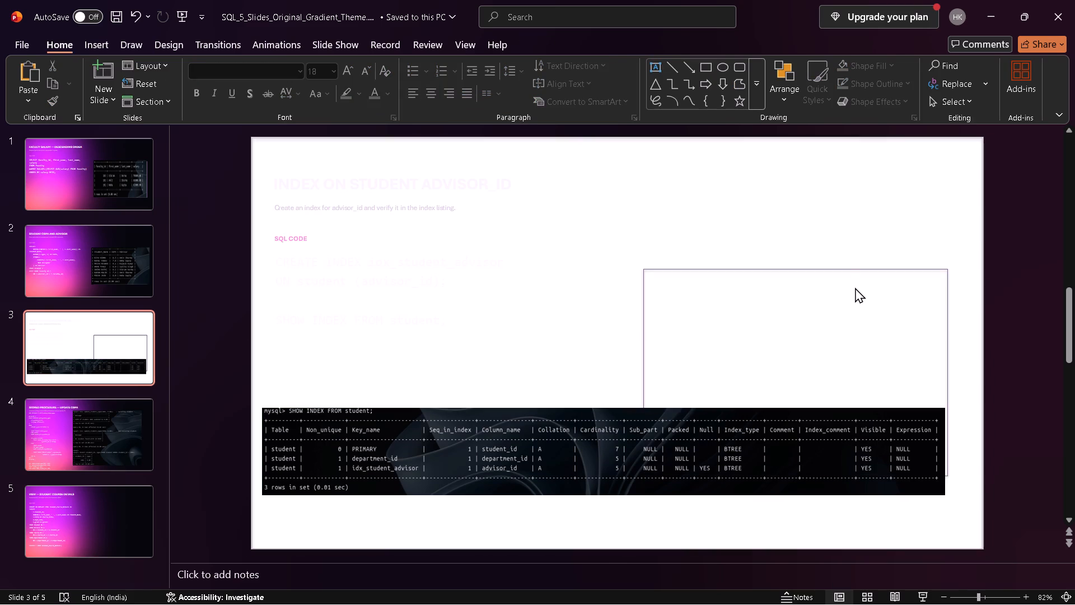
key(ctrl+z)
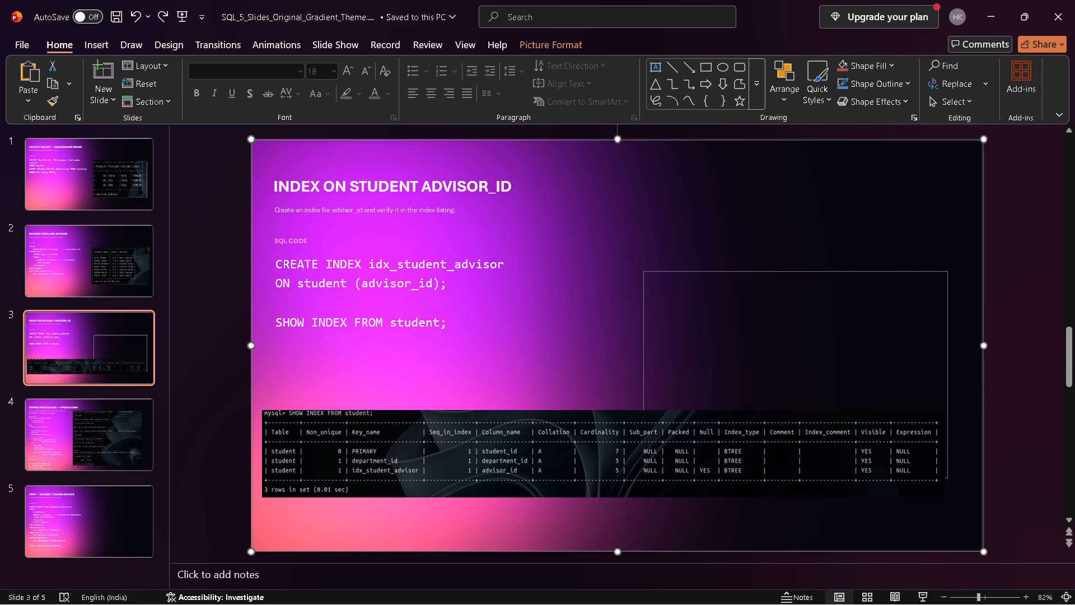
Cut the empty outlined rectangle behind the SHOW INDEX screenshot from slide 3.
click(845, 273)
right_click(845, 273)
click(799, 275)
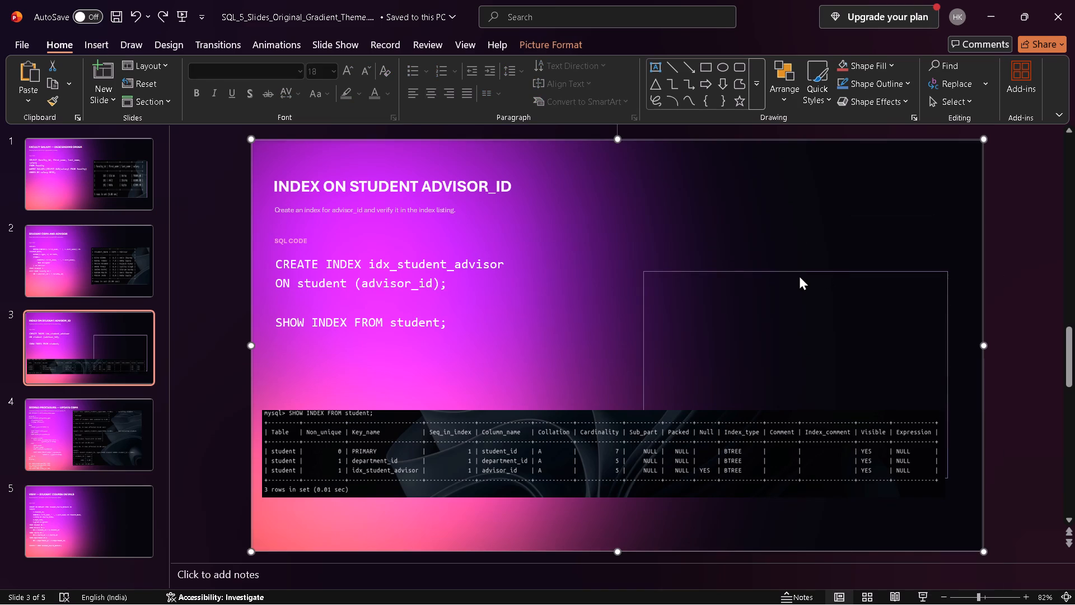
click(799, 274)
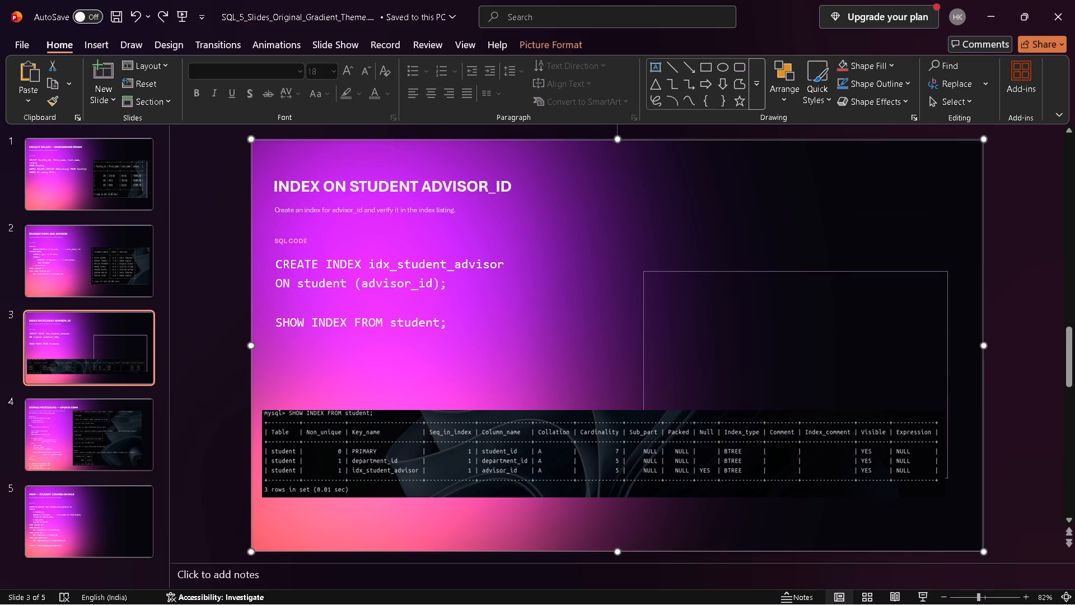
click(796, 272)
right_click(796, 272)
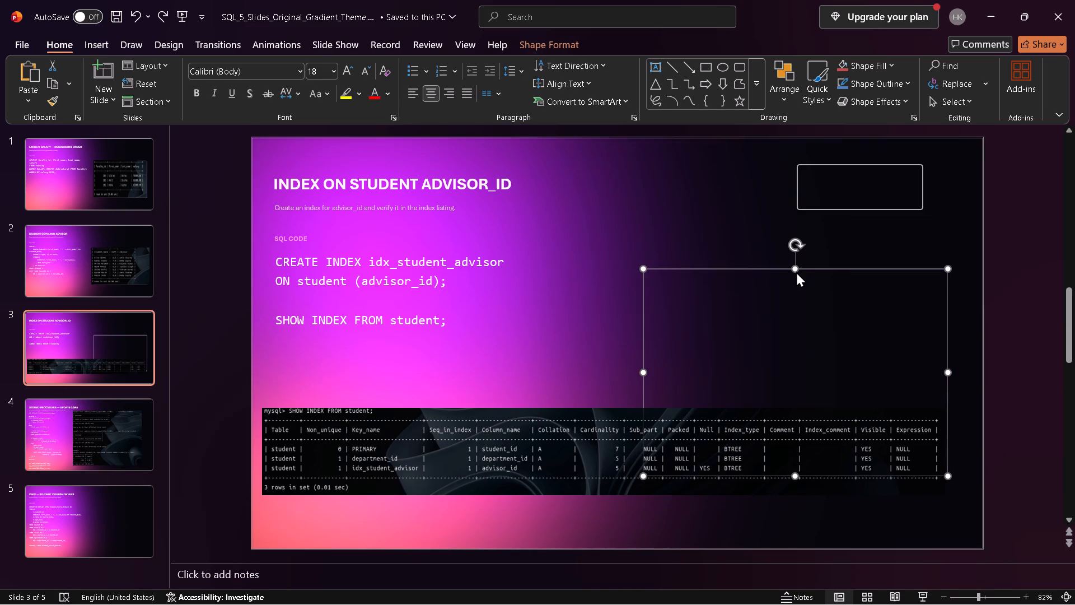
click(852, 253)
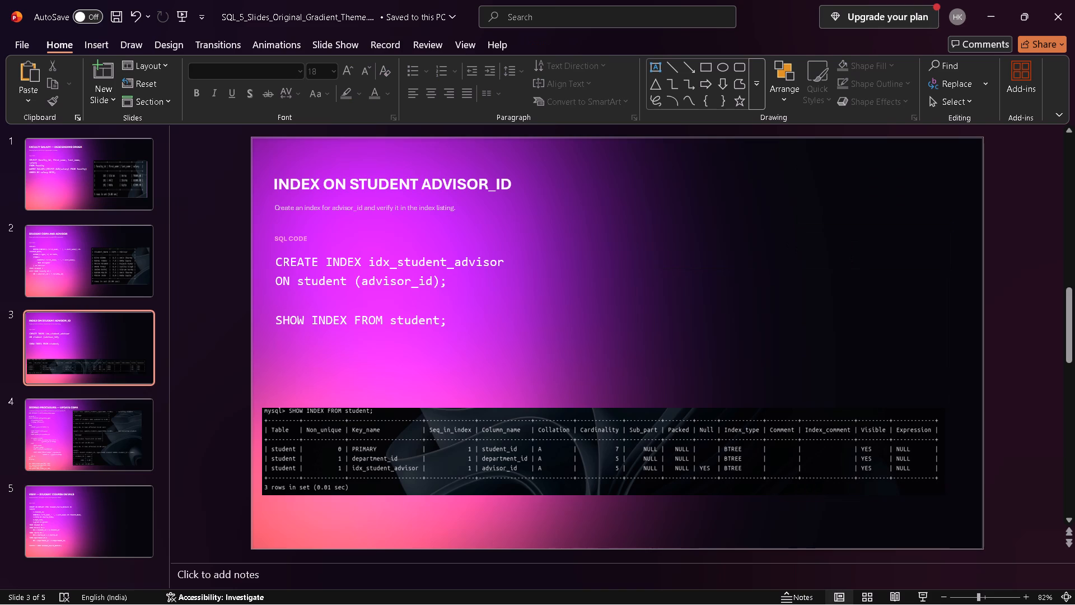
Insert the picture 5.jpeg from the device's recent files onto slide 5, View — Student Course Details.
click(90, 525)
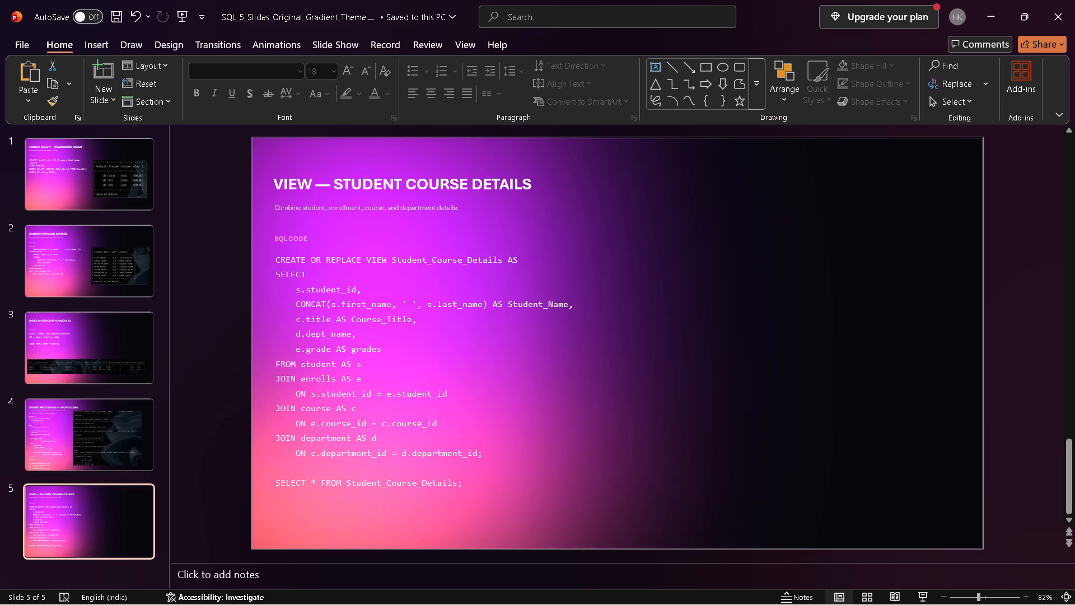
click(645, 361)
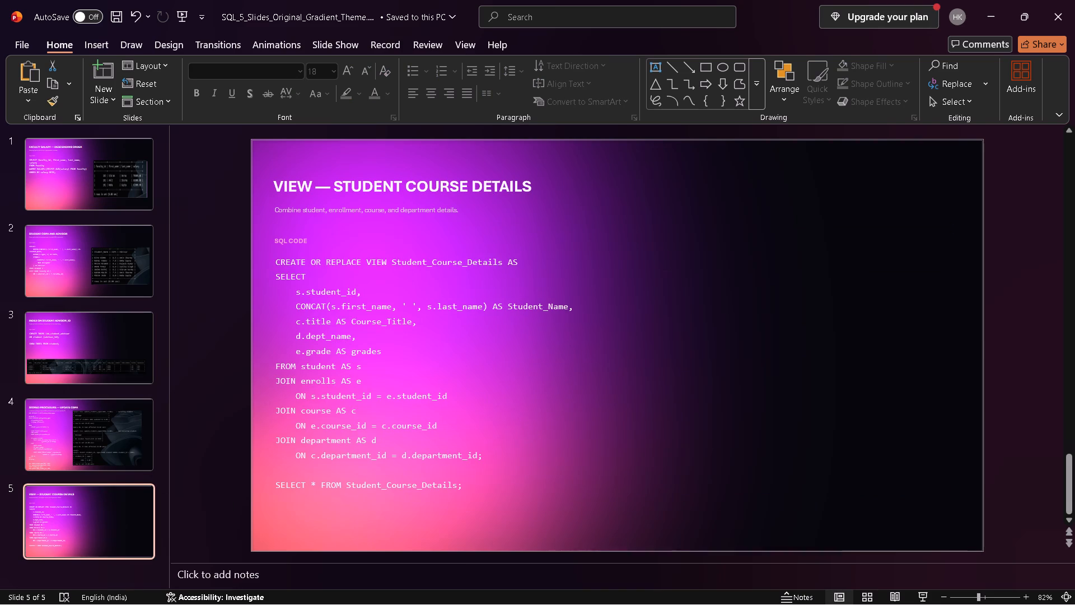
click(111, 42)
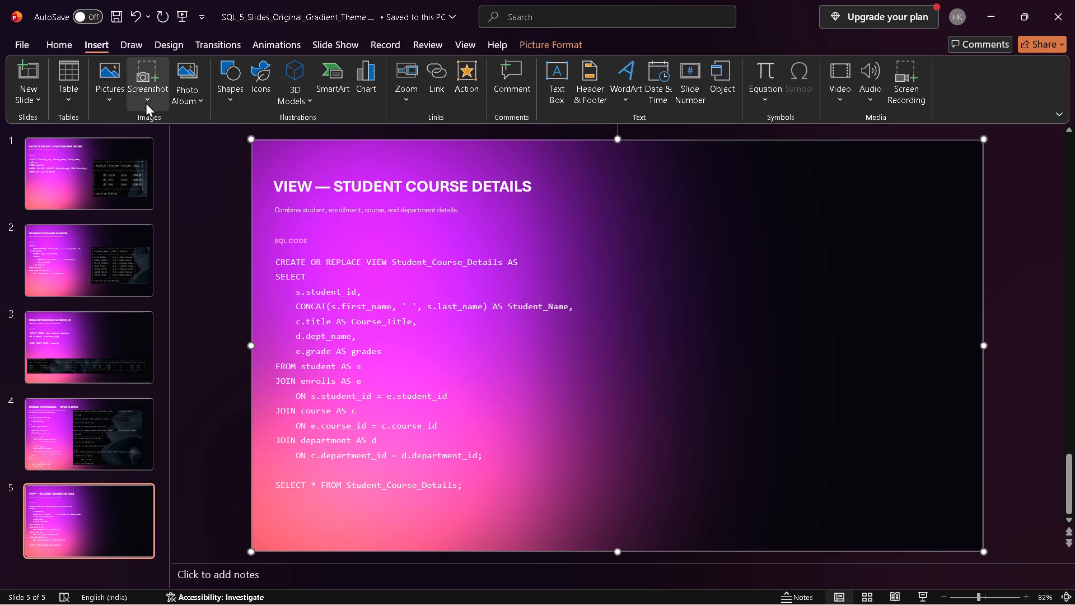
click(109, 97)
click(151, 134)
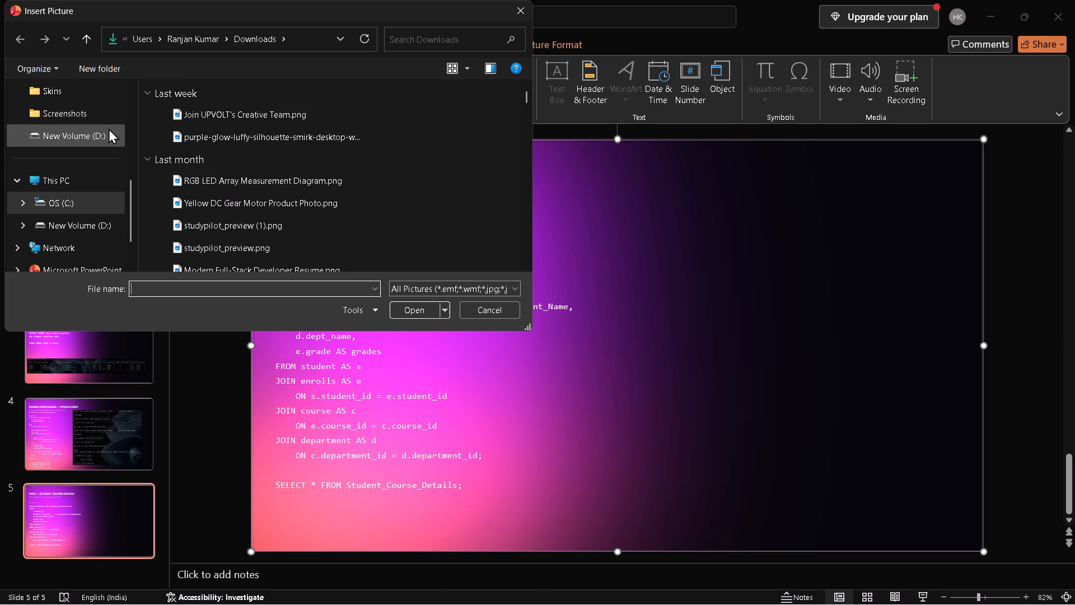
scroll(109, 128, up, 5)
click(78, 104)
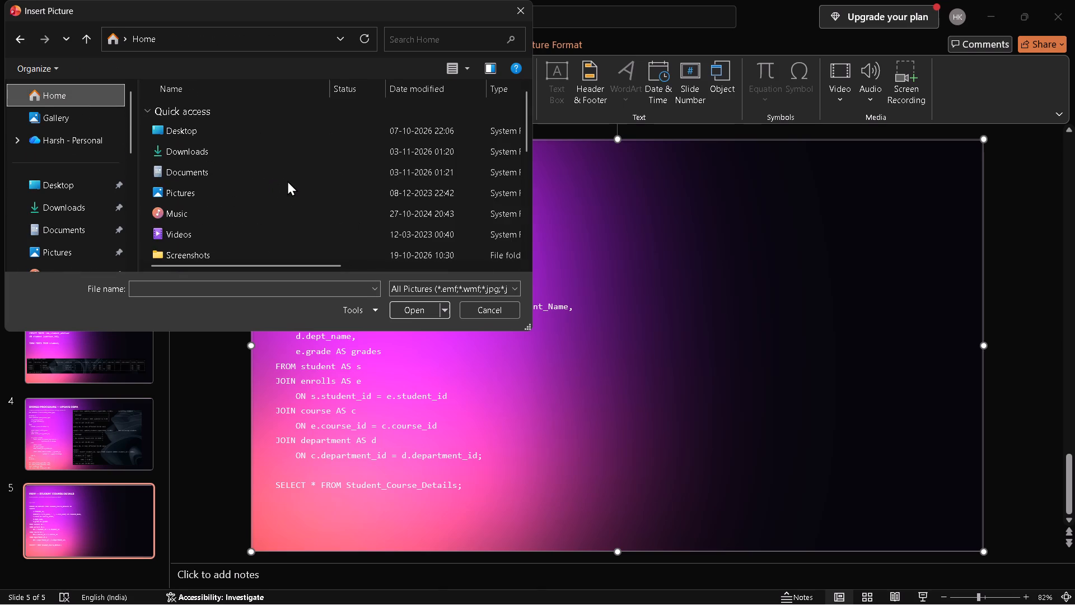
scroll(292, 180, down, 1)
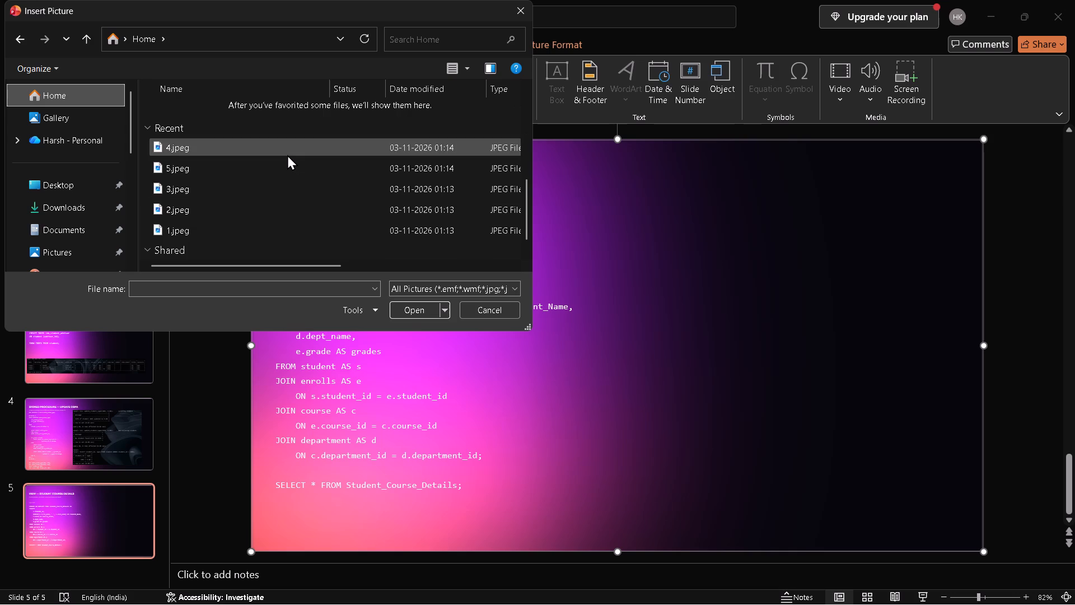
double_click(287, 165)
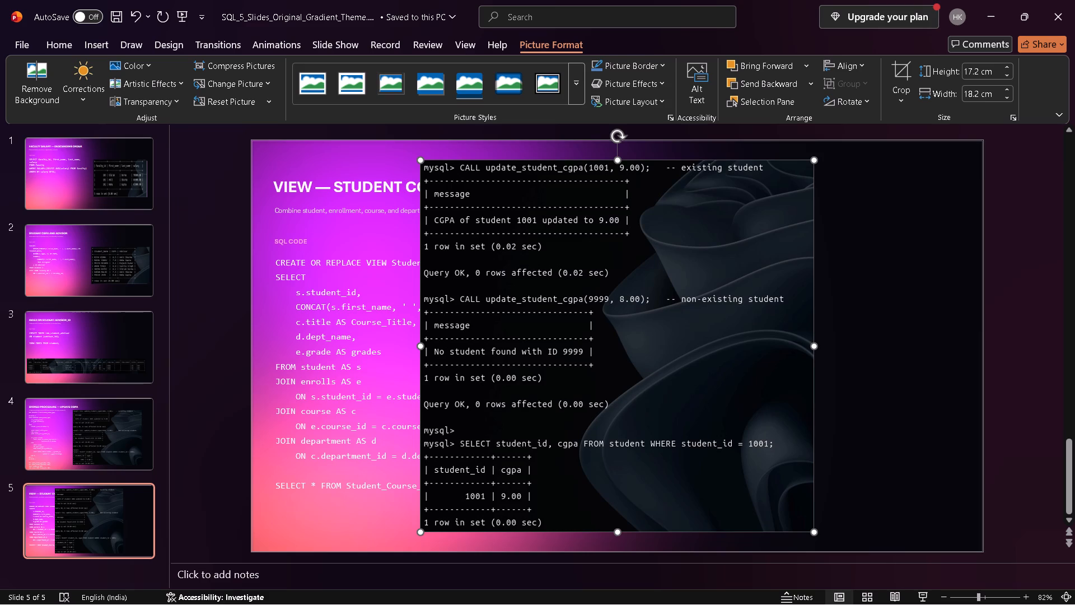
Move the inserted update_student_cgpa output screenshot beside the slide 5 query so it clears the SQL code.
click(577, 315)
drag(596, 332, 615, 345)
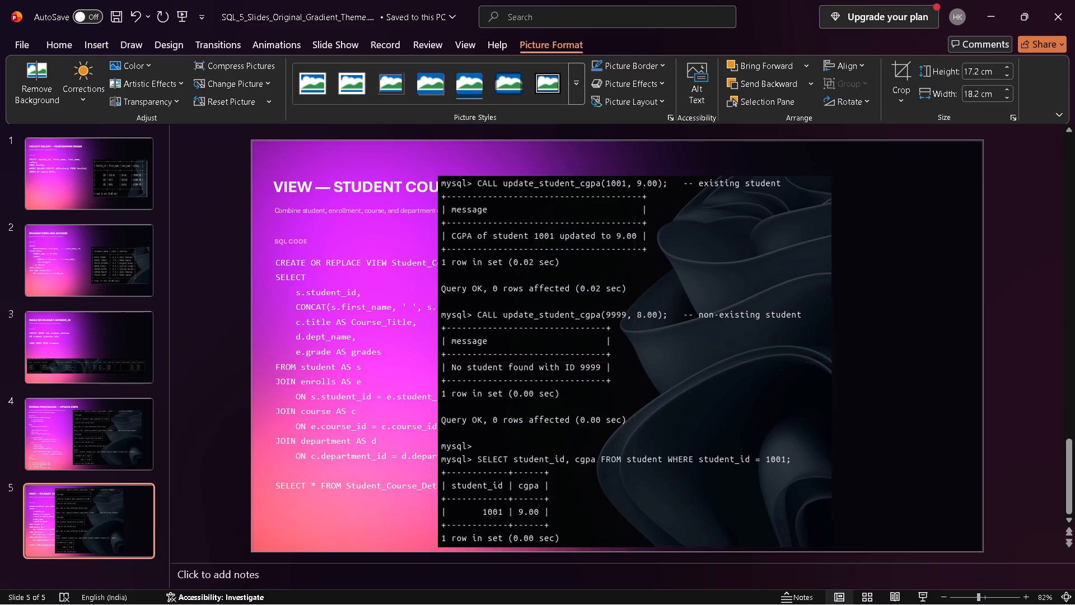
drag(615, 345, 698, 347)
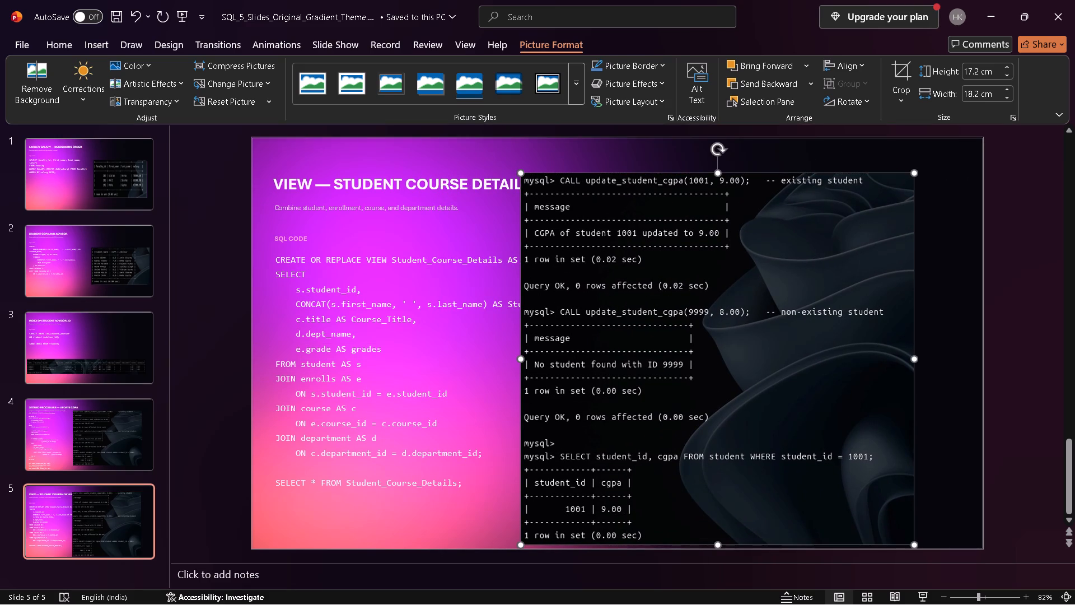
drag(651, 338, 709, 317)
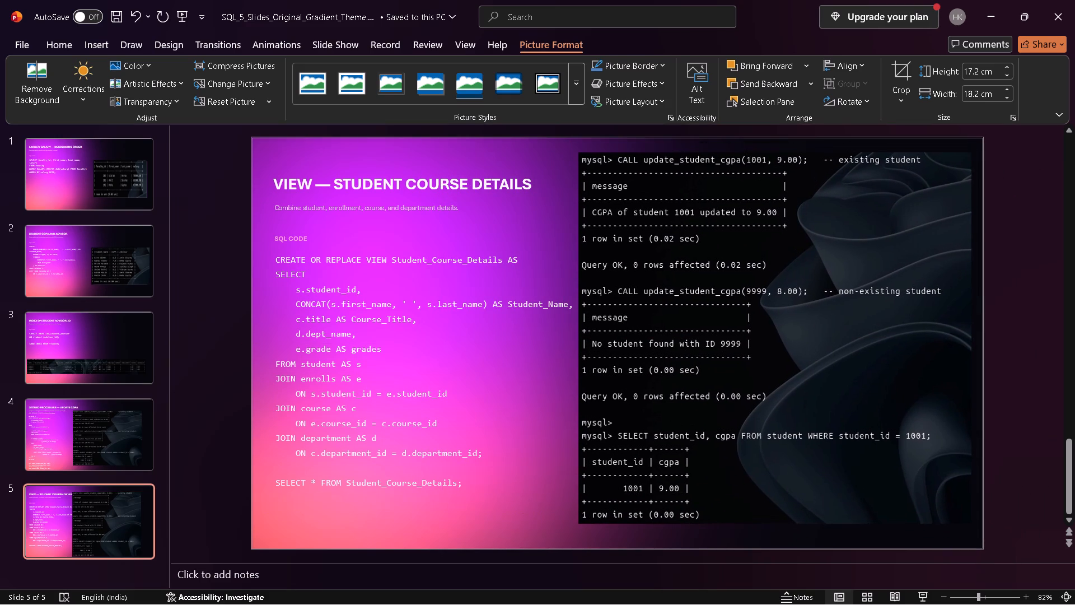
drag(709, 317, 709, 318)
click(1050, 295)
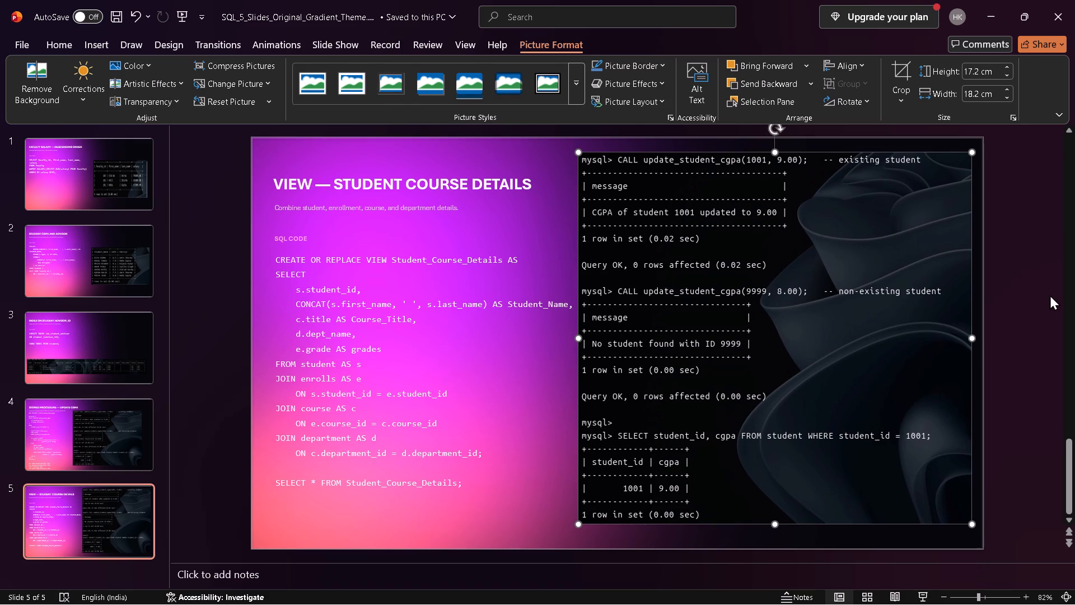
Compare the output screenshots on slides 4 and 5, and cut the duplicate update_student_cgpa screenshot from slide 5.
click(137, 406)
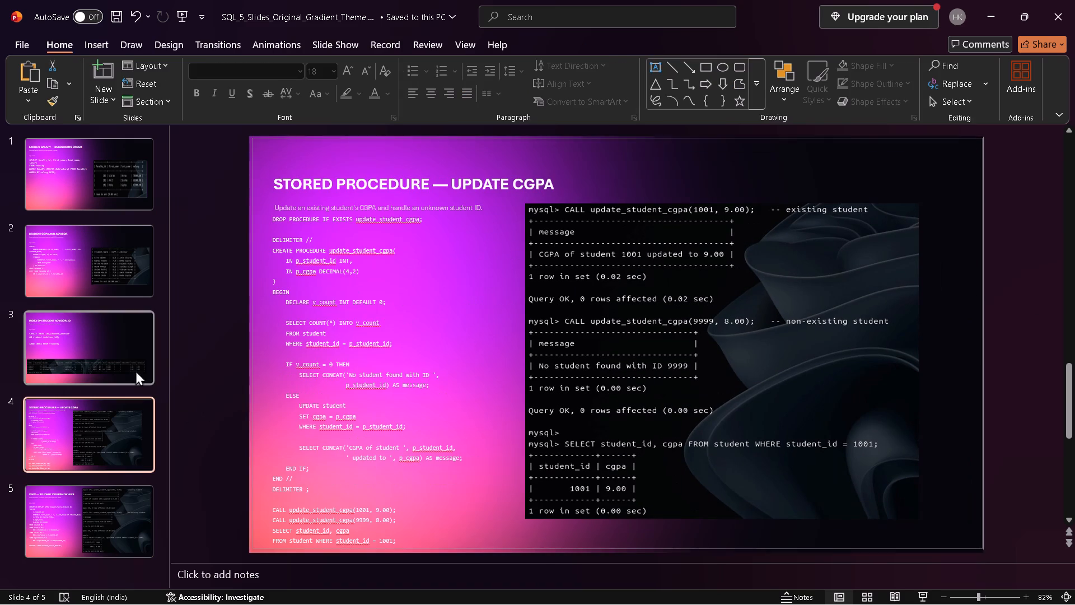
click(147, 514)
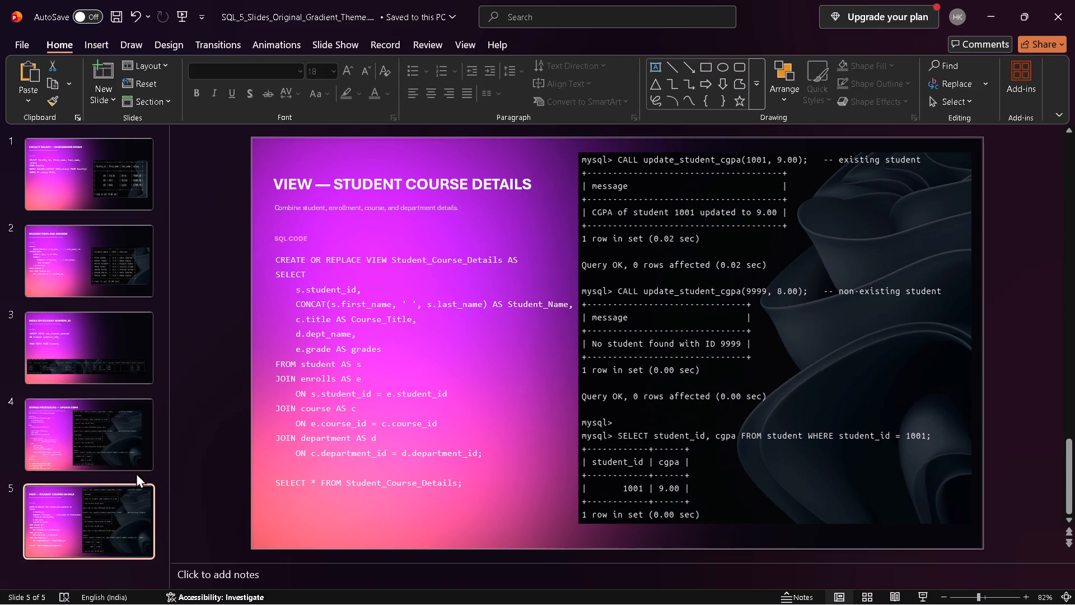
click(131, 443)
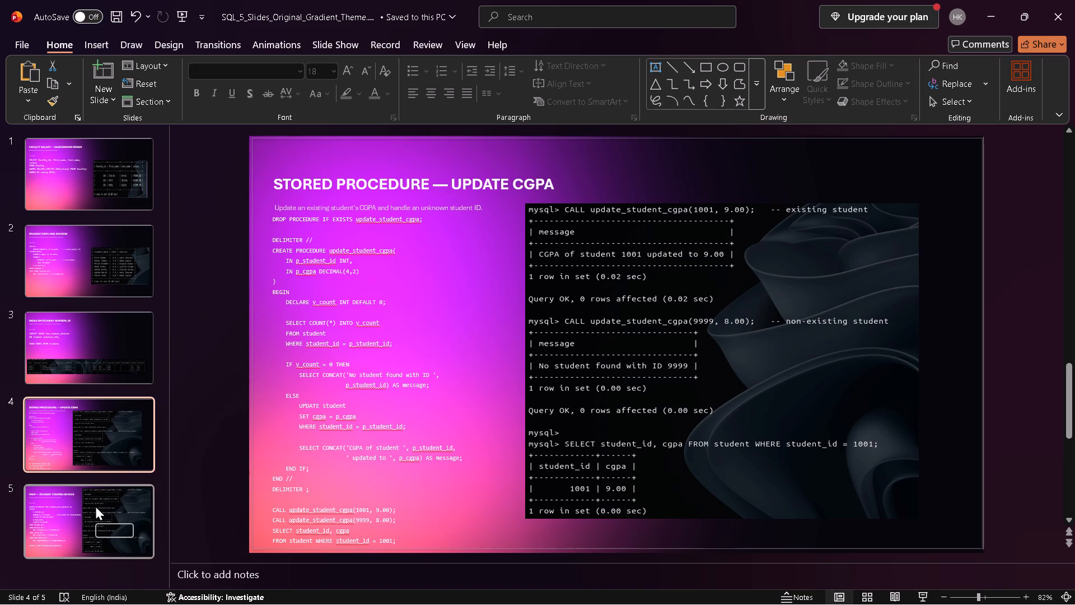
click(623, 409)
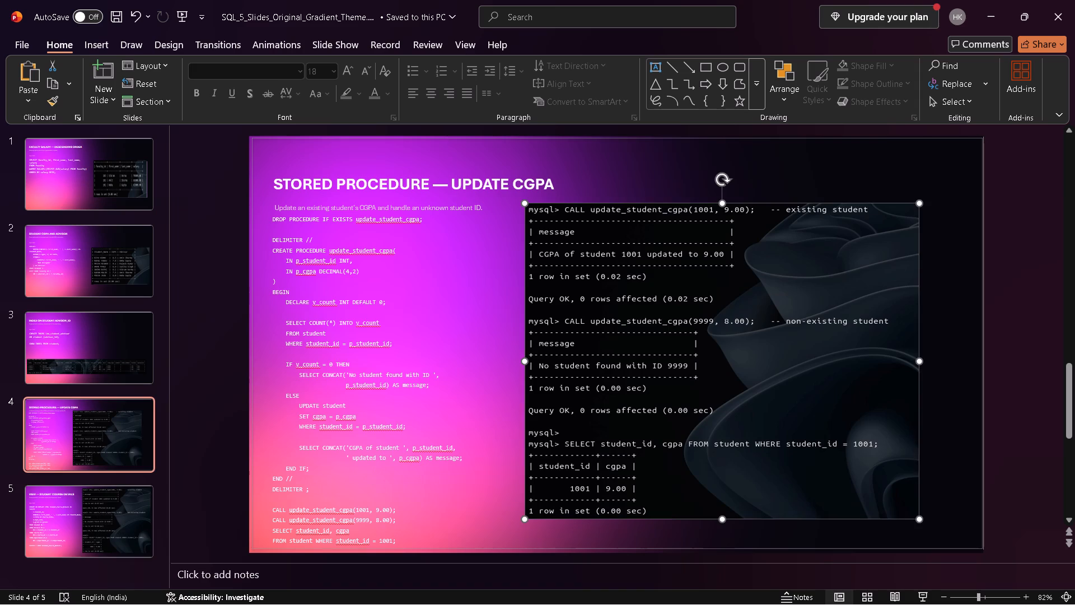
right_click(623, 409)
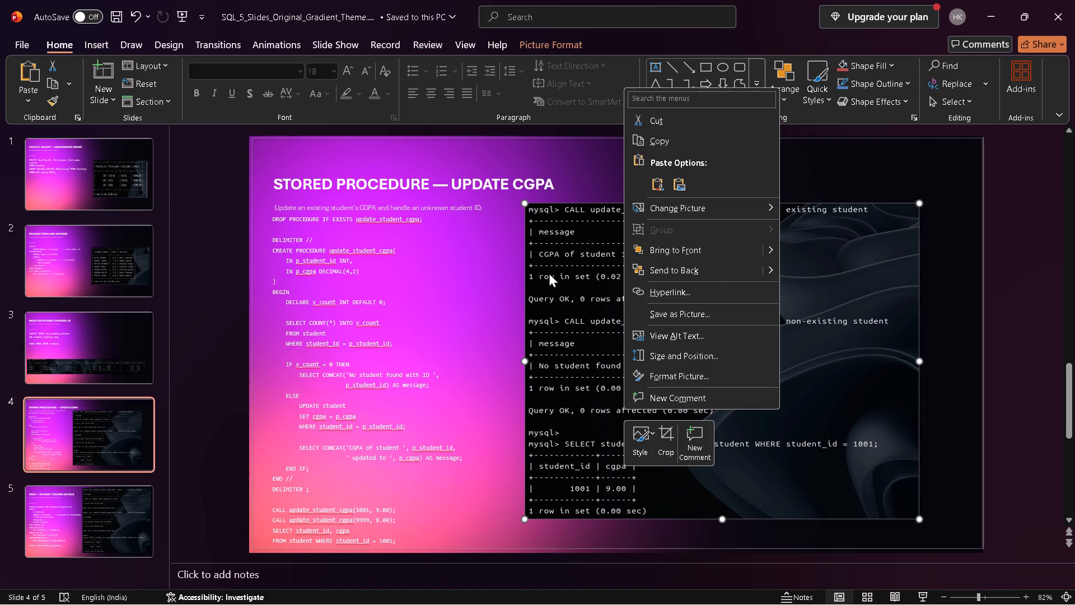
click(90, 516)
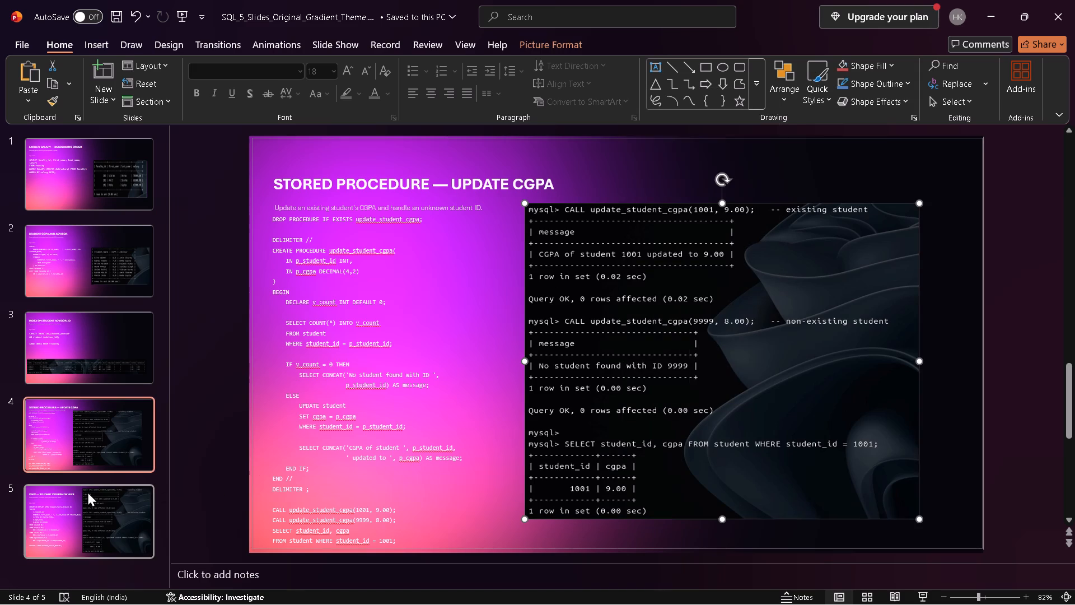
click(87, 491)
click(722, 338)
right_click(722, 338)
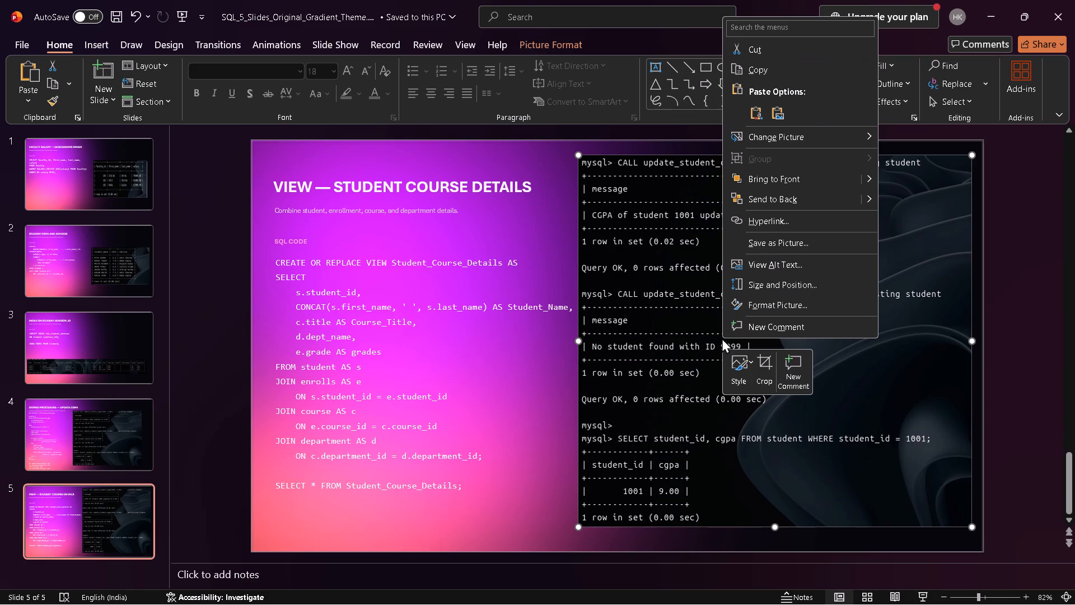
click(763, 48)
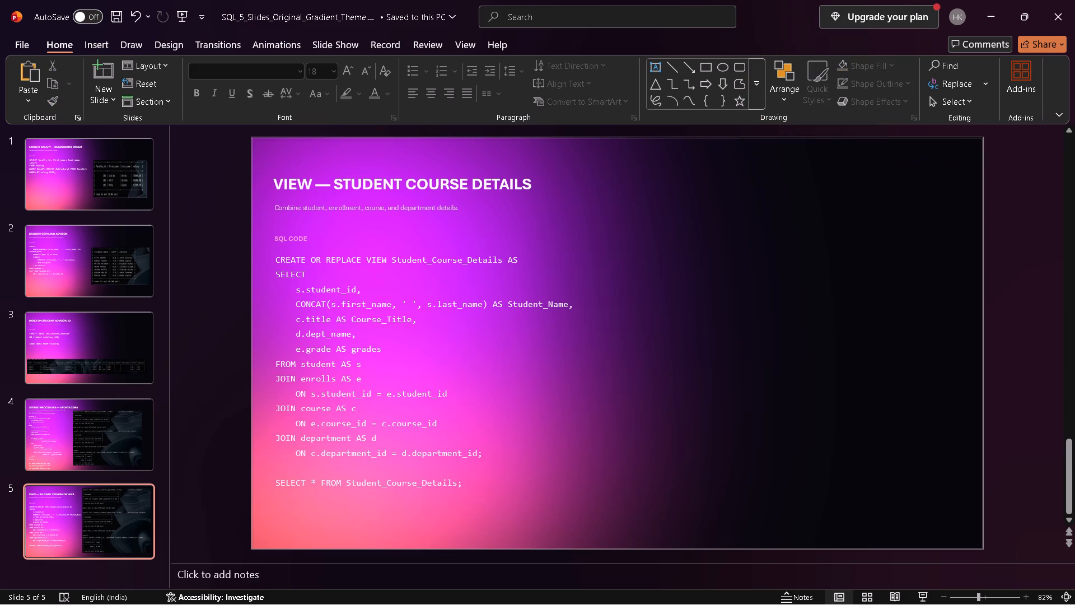
Insert the picture 3.jpeg, the Student_Course_Details output, from the device's recent files onto slide 5.
click(701, 311)
click(93, 38)
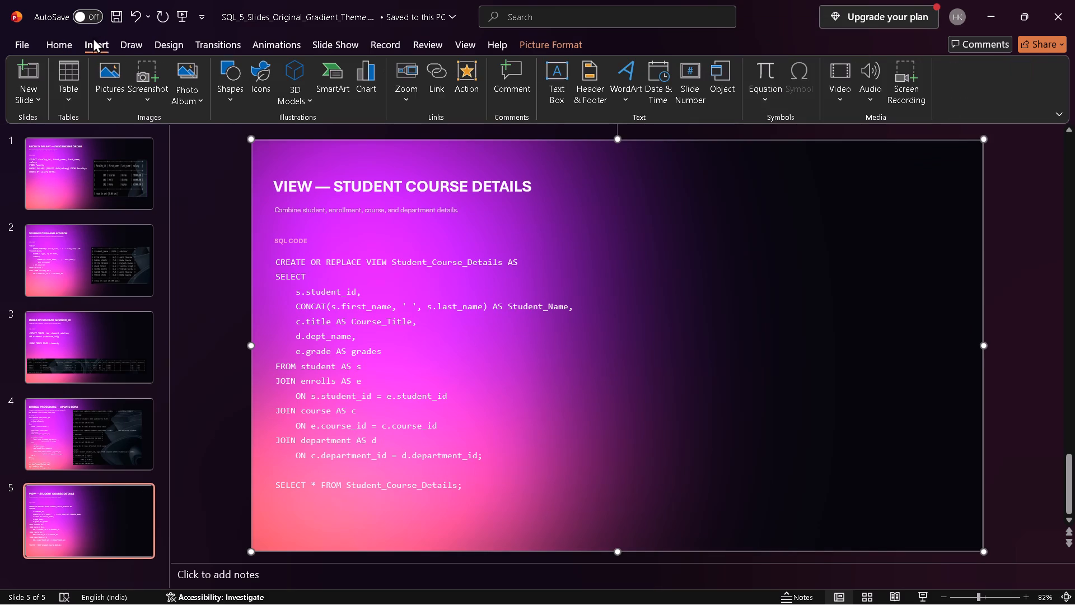
click(106, 100)
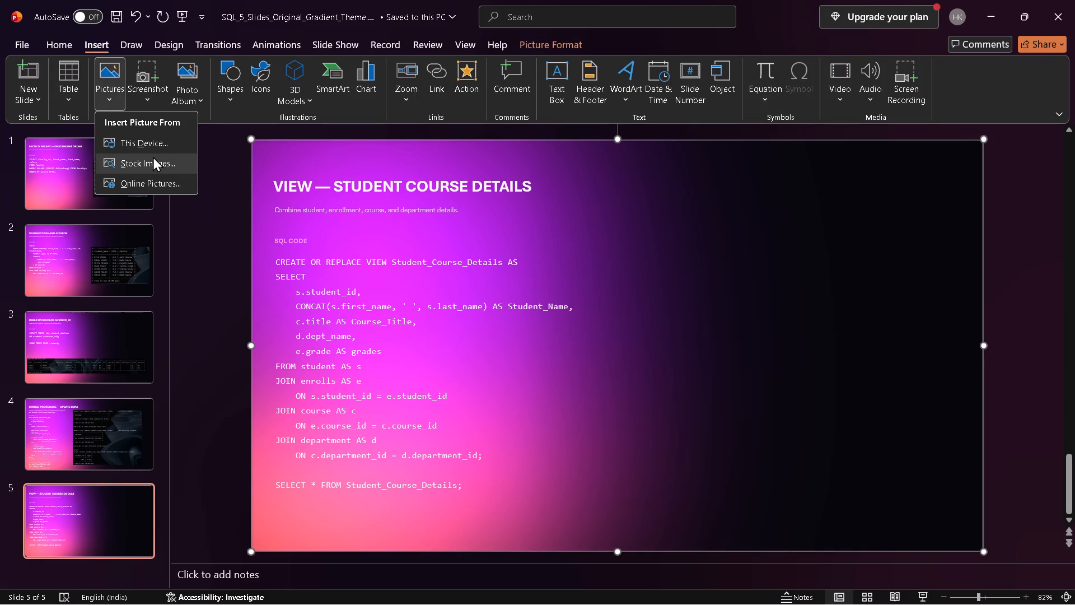
click(158, 137)
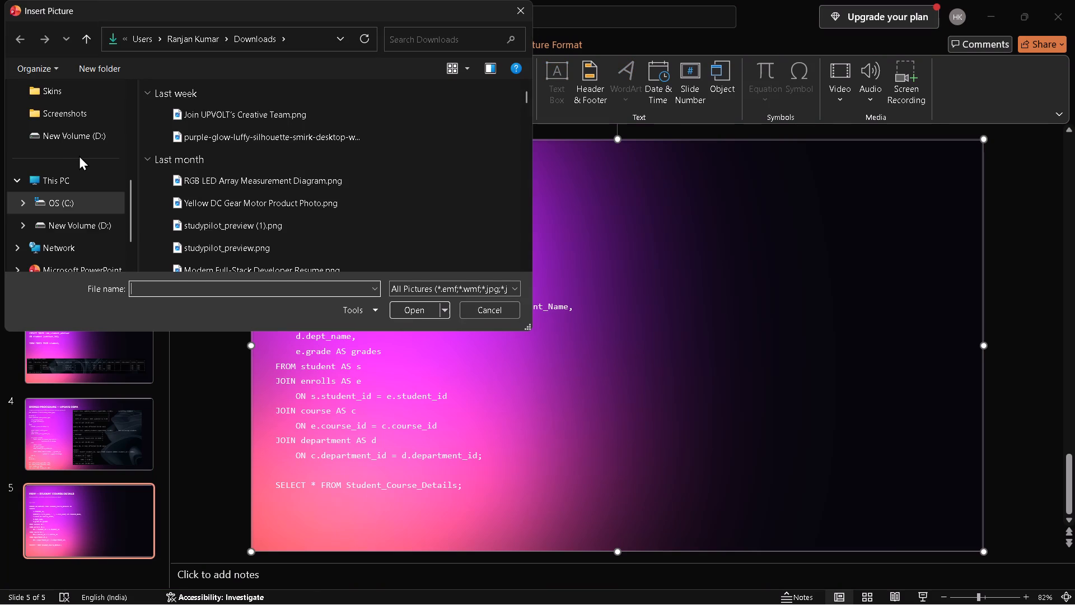
scroll(79, 155, up, 4)
click(79, 98)
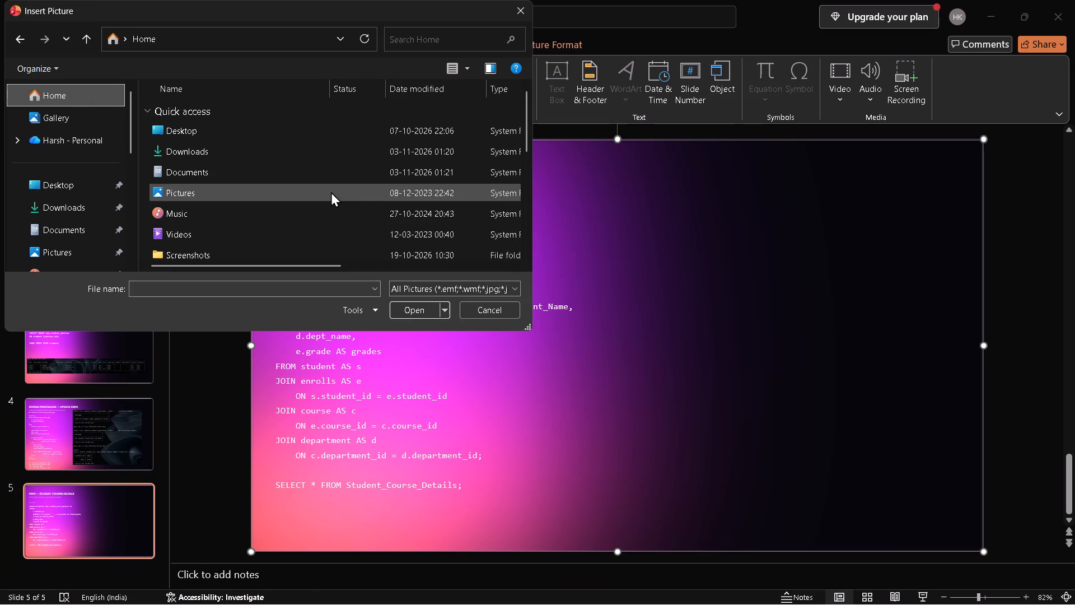
scroll(331, 192, down, 2)
double_click(328, 195)
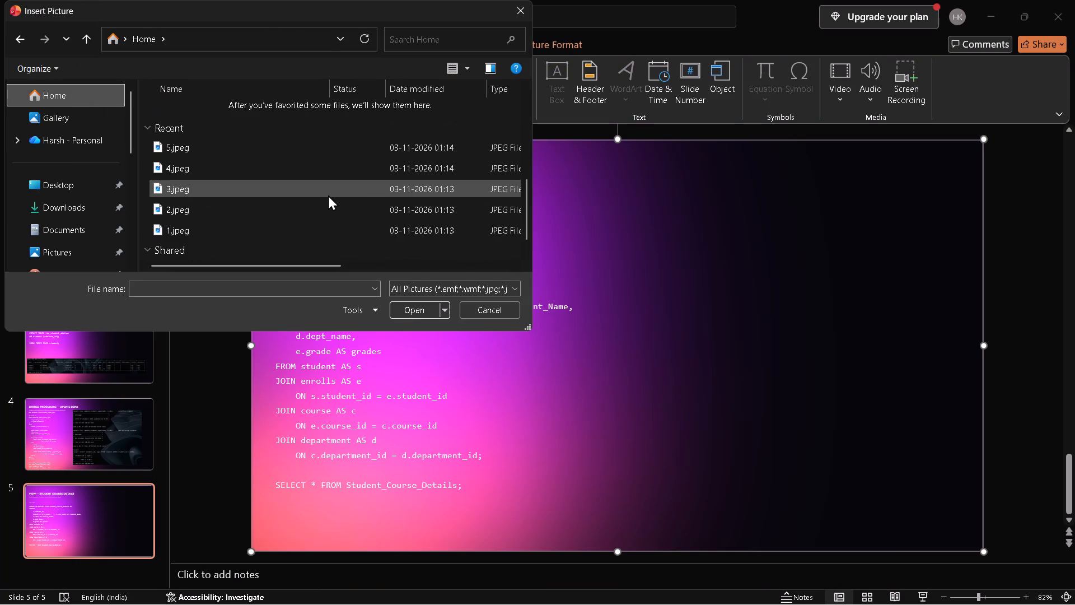
Place the Student_Course_Details screenshot beside the slide 5 query, narrow it to about 17.9 cm wide, and stretch it slightly taller.
drag(578, 348, 648, 348)
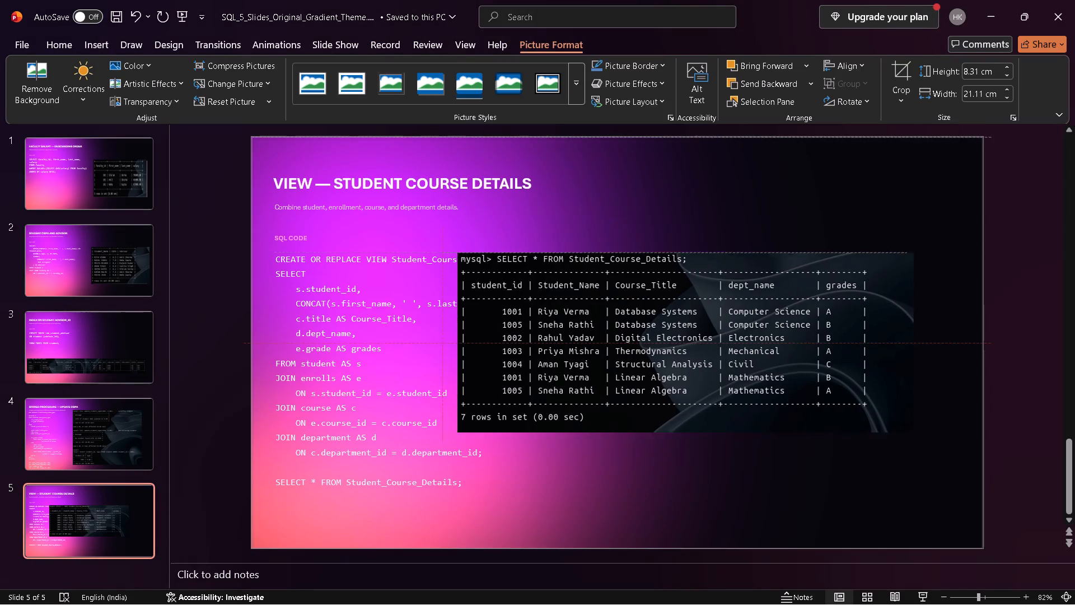
drag(648, 348, 705, 352)
drag(517, 347, 587, 348)
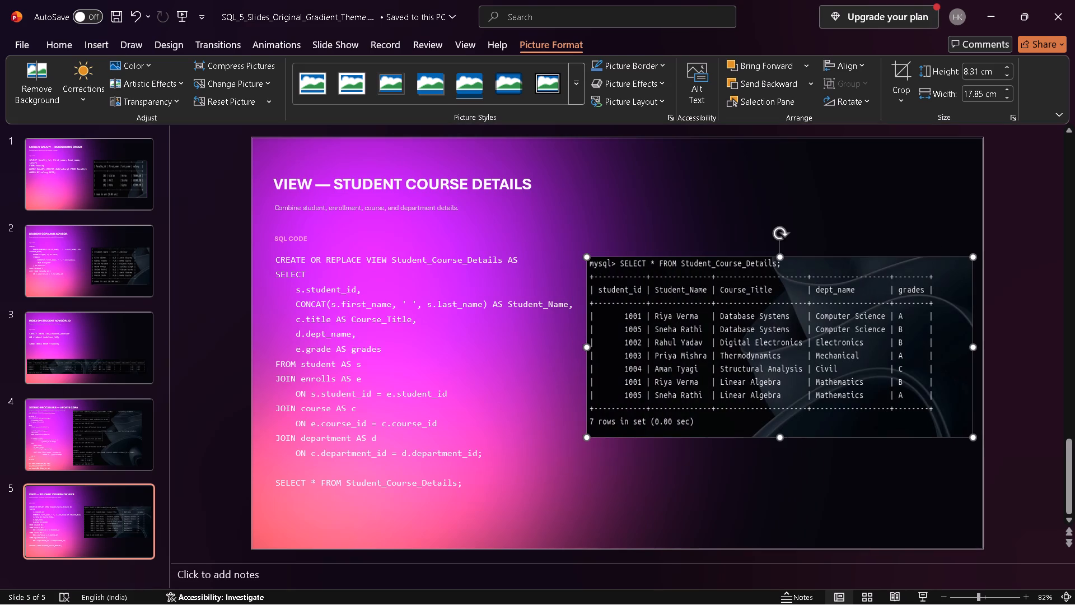
double_click(778, 432)
drag(778, 439, 780, 453)
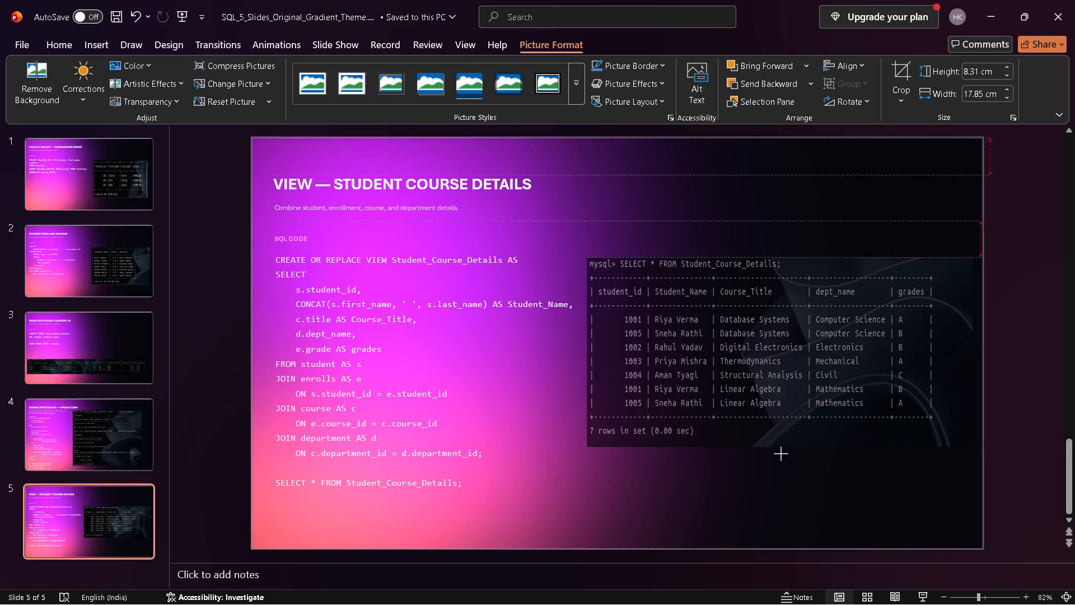
drag(780, 453, 791, 466)
Review slides 1 to 5 to check that each SQL query sits with its matching output screenshot.
click(81, 200)
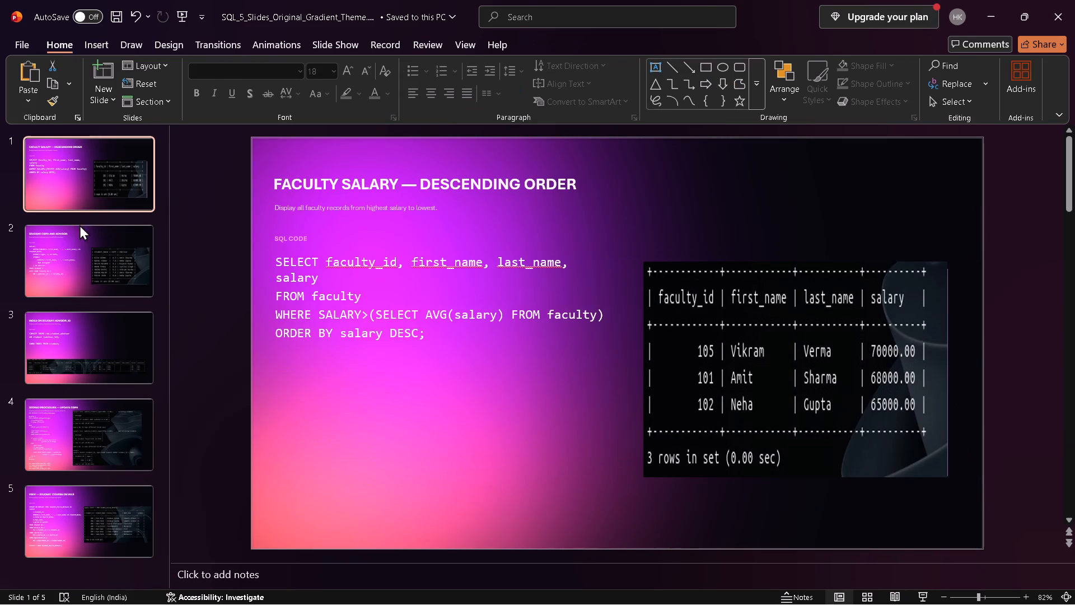
click(62, 247)
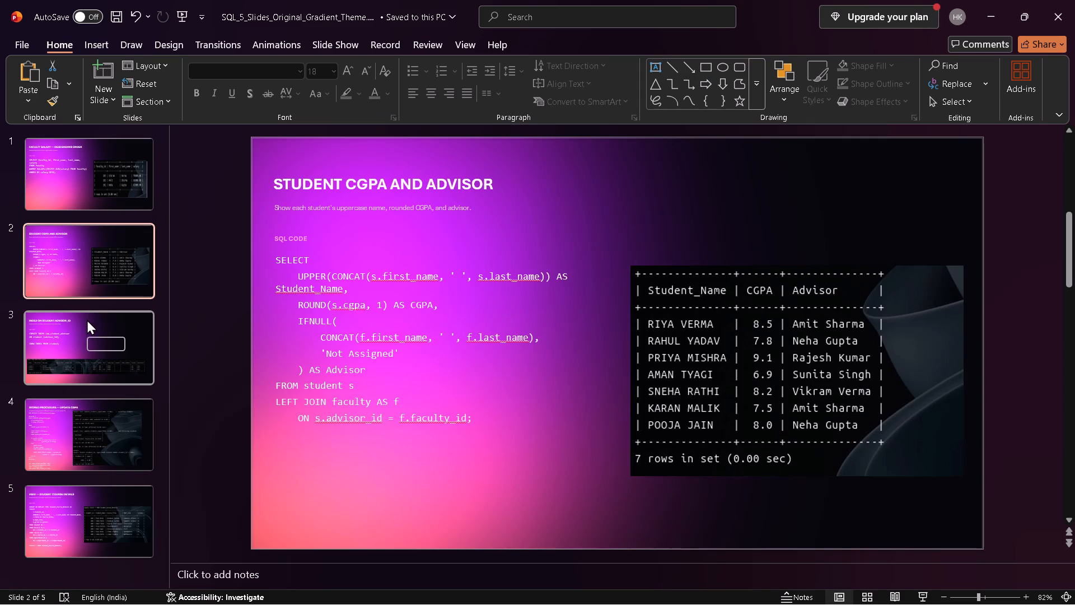
click(86, 321)
click(94, 418)
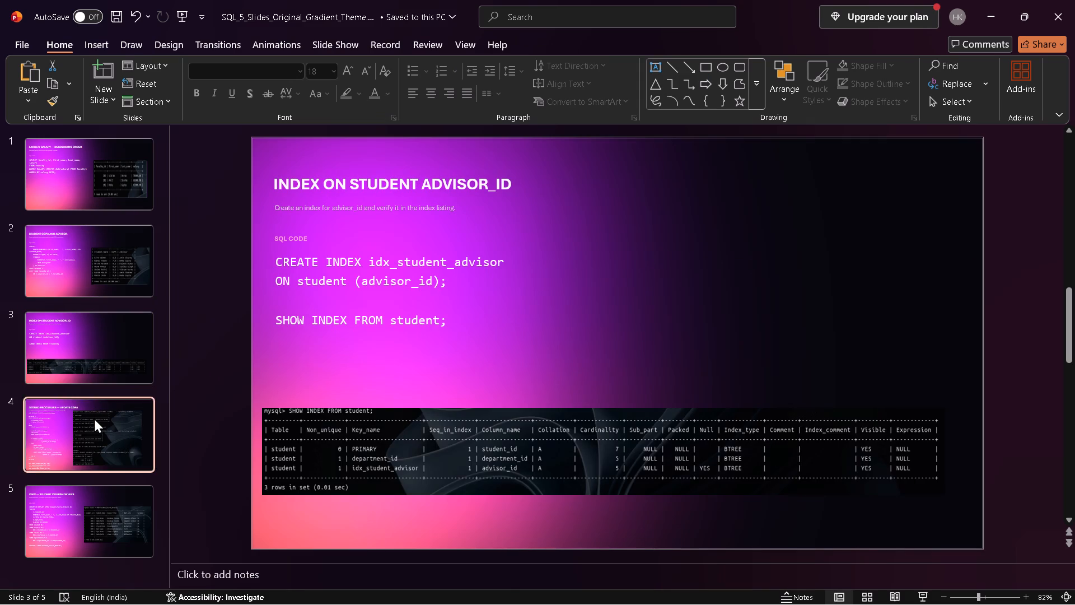
click(104, 501)
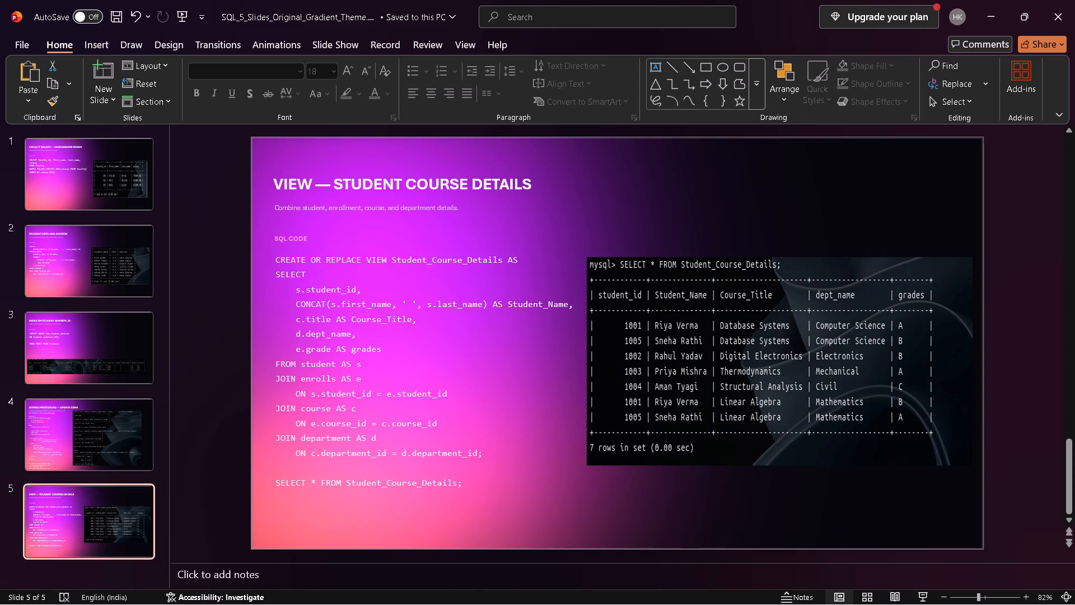
click(689, 230)
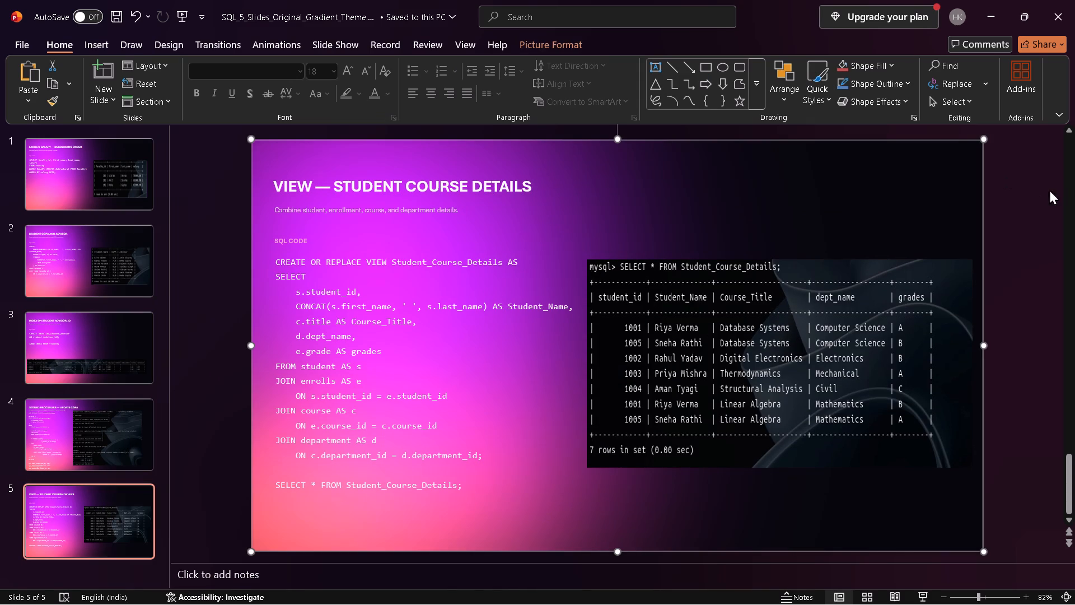
click(1074, 194)
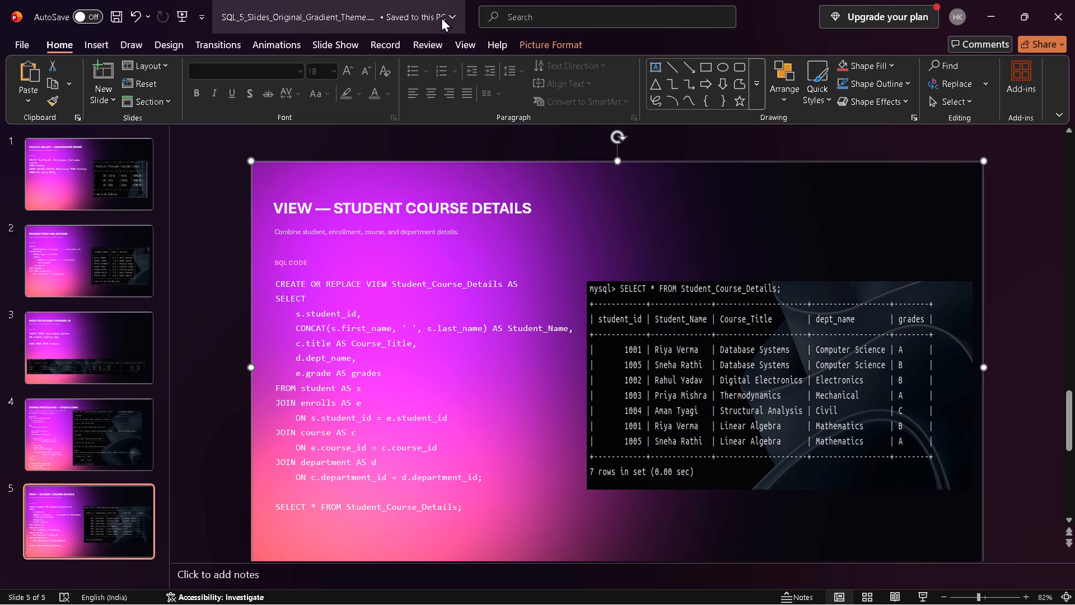
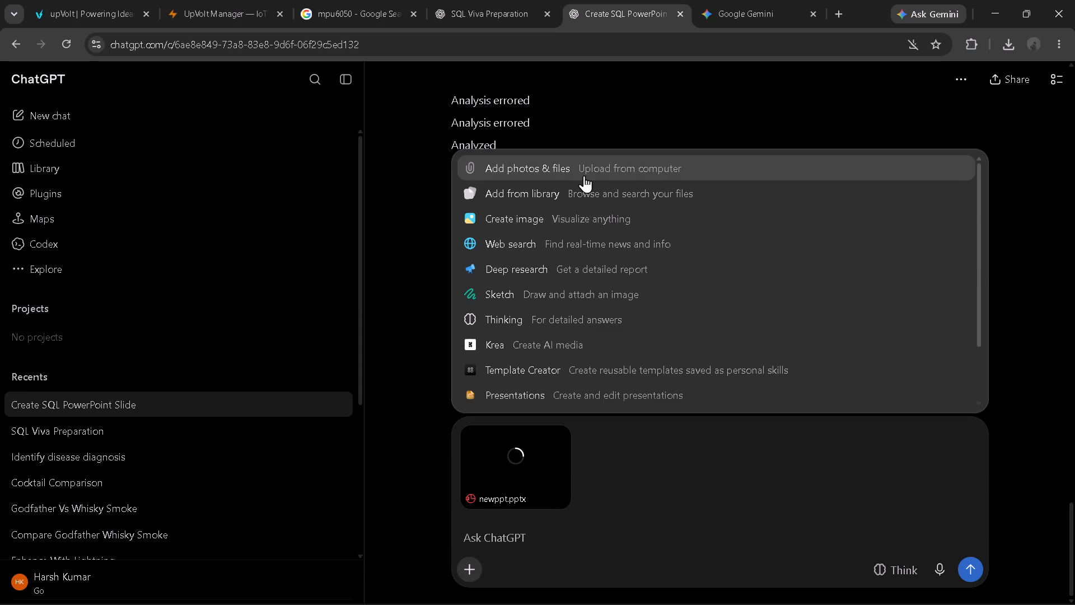
click(584, 175)
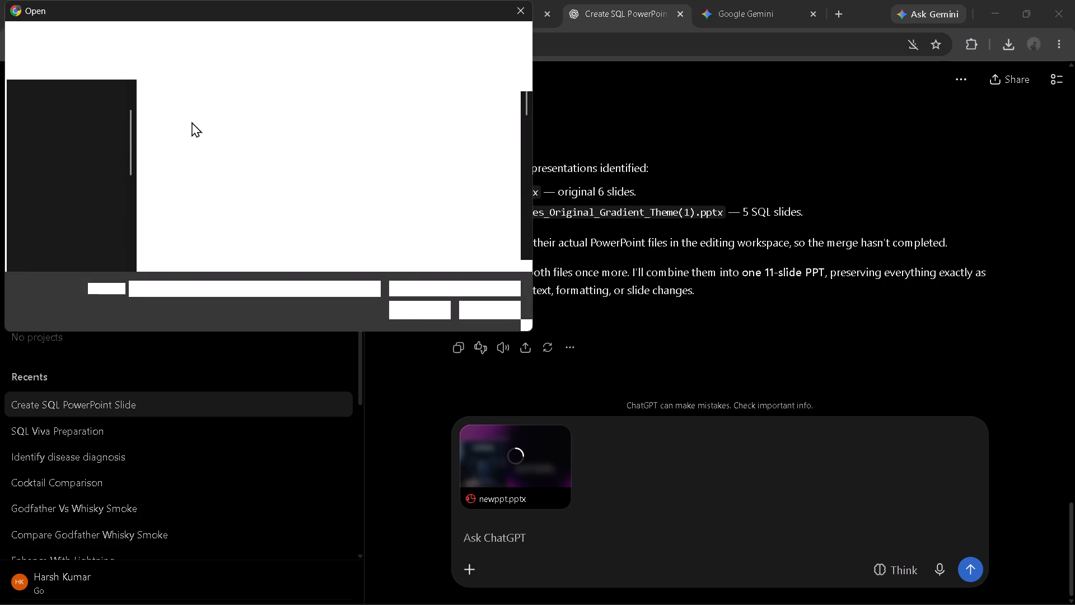
scroll(66, 84, up, 3)
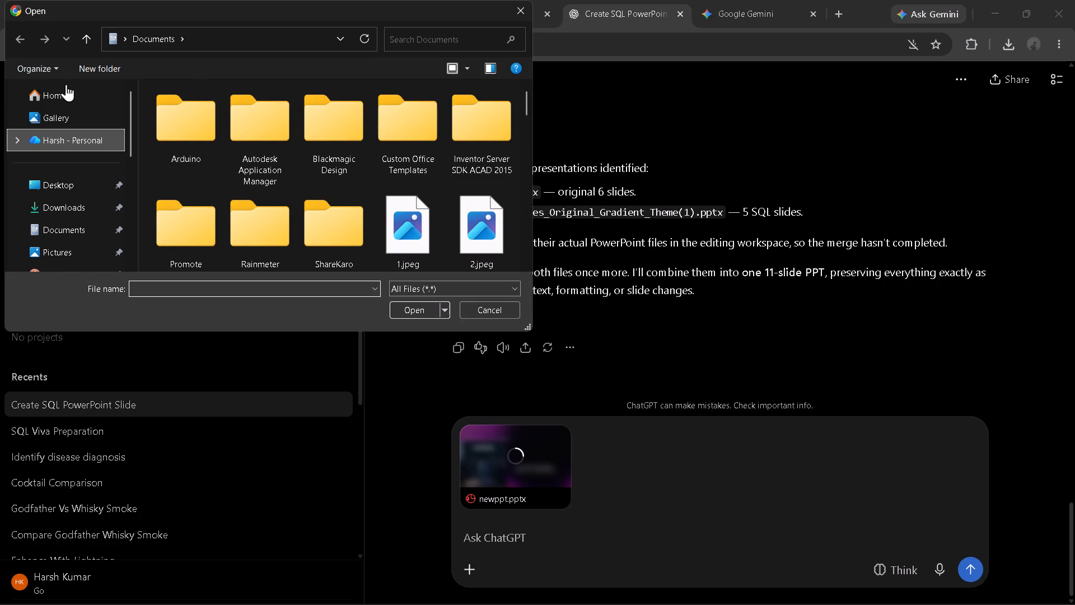
scroll(66, 84, up, 2)
click(80, 97)
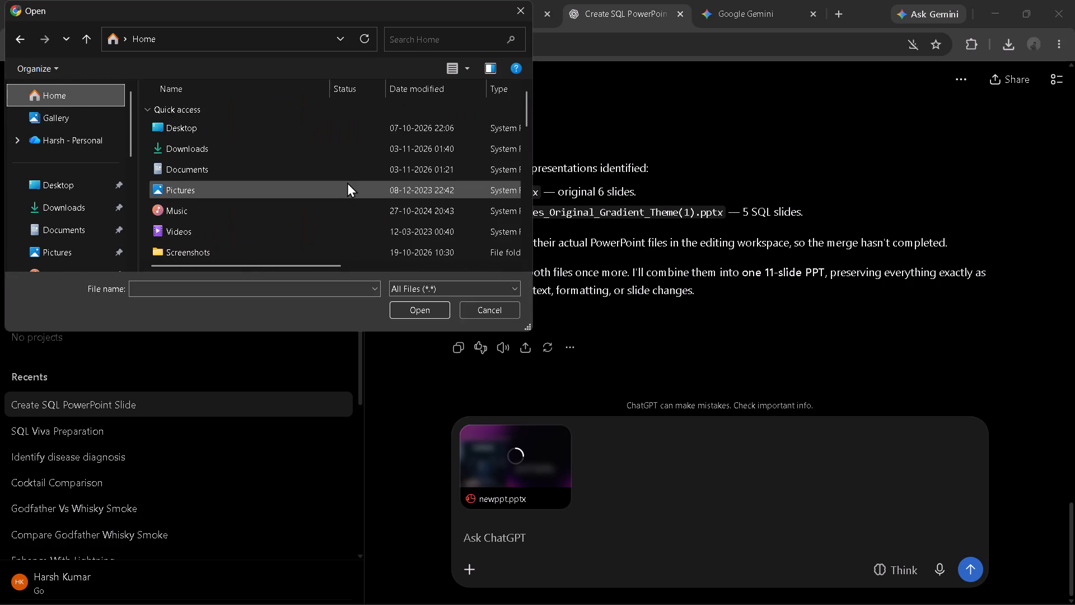
scroll(347, 182, down, 1)
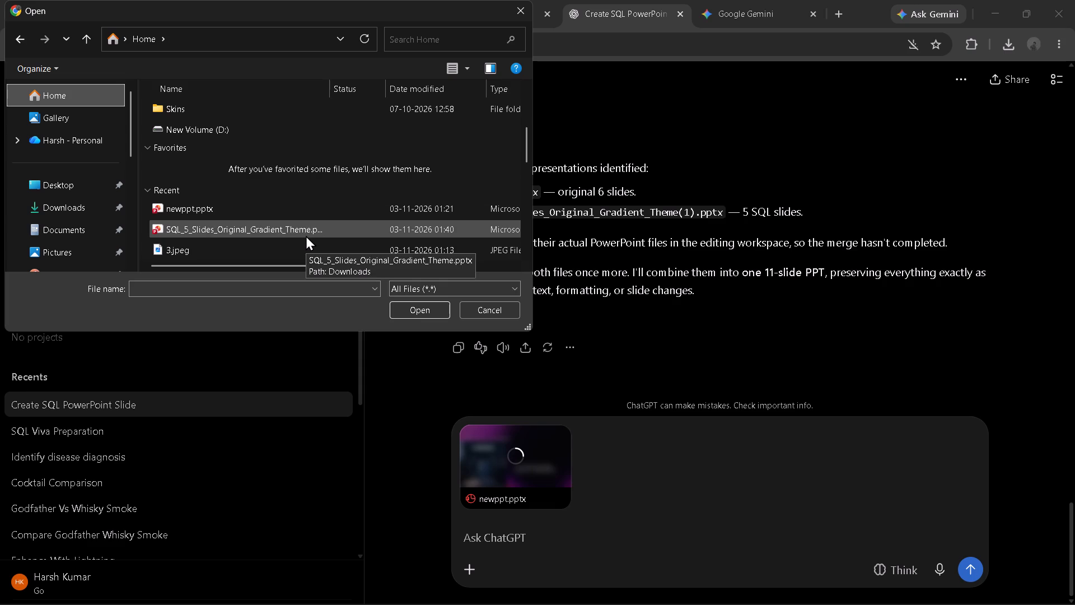
double_click(307, 227)
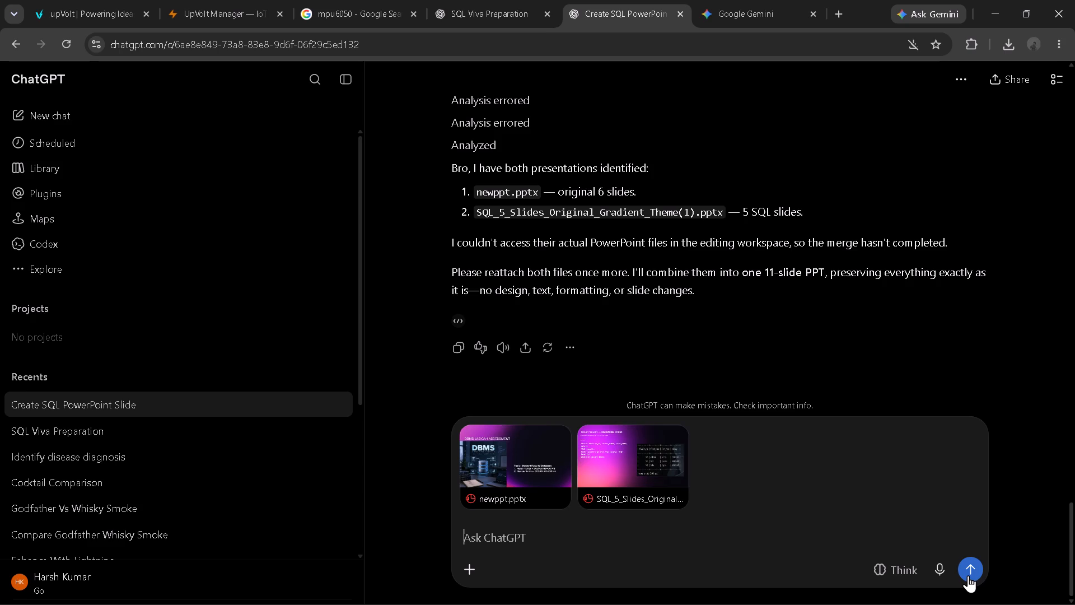
click(968, 575)
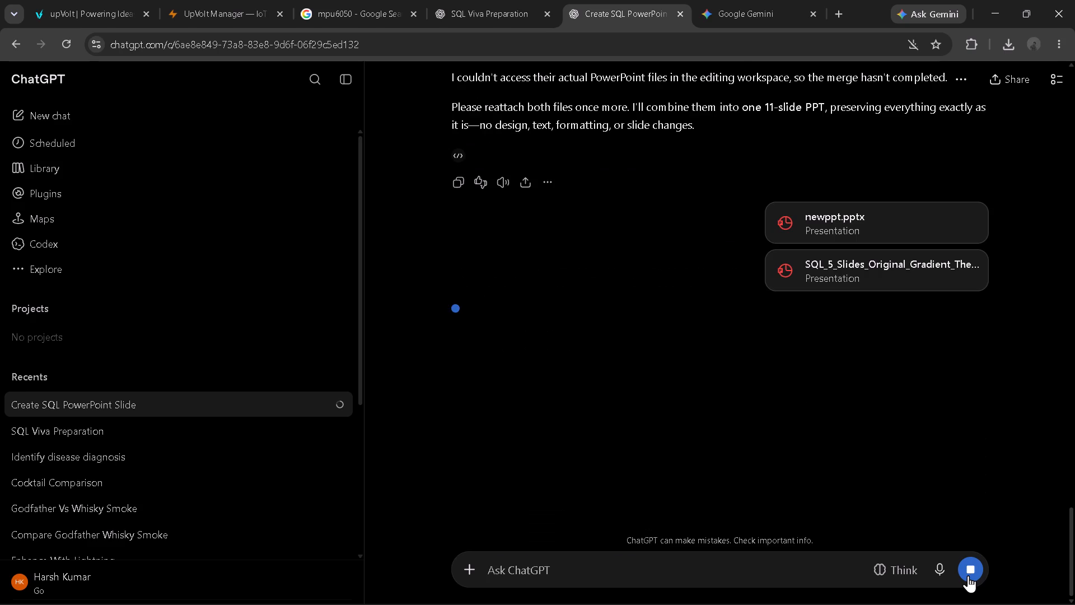
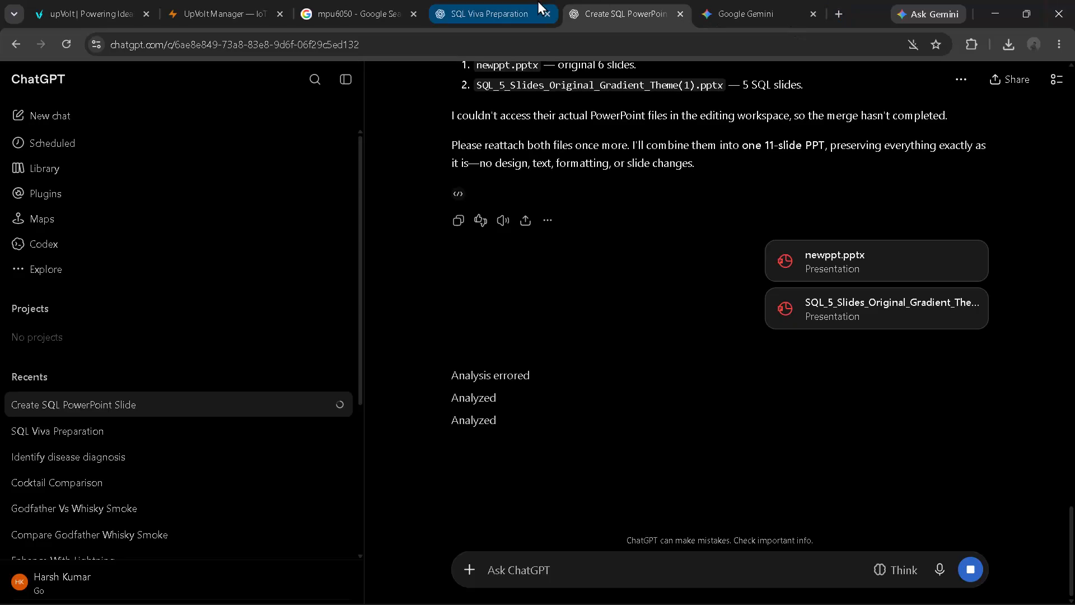
In the SQL Viva Preparation chat, ask "how to combine 2 ppt in one".
click(512, 1)
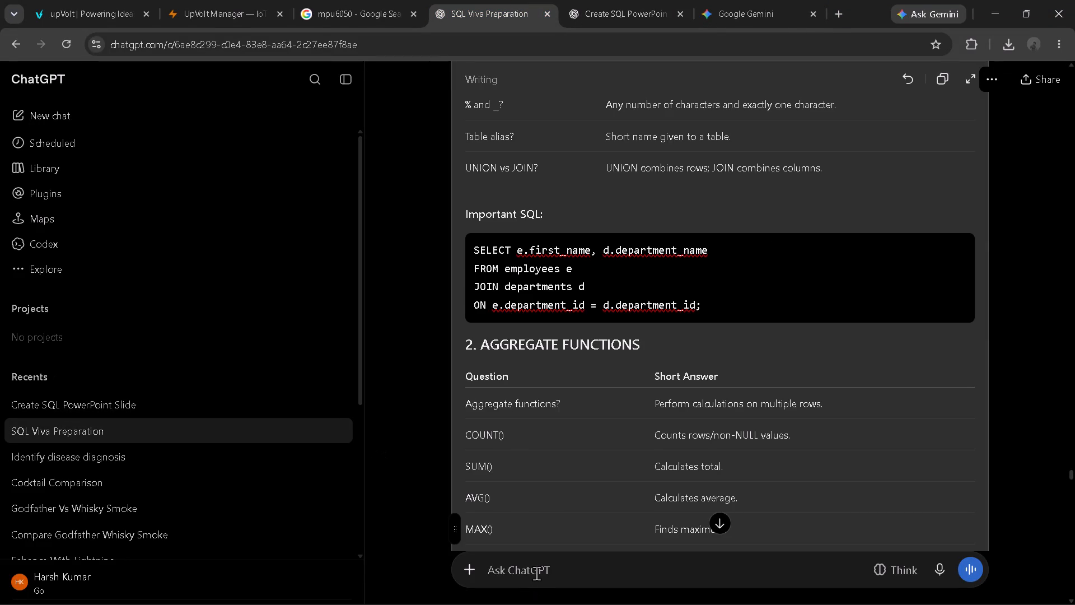
click(536, 573)
text(hwo)
key(BackSpace)
key(BackSpace)
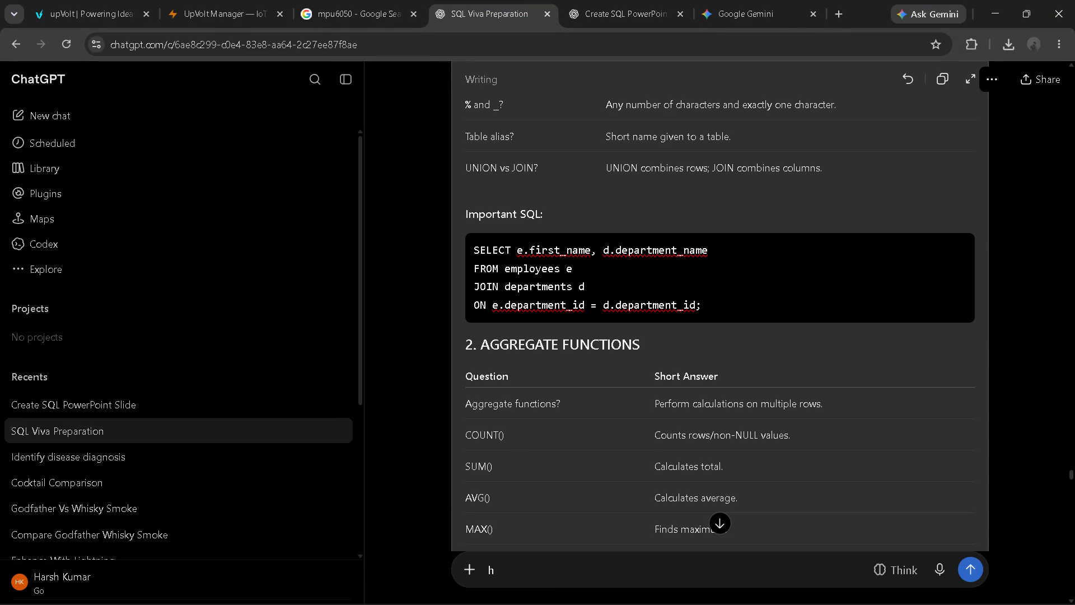
text(ow to combine 2 ppt in one)
key(space)
key(Return)
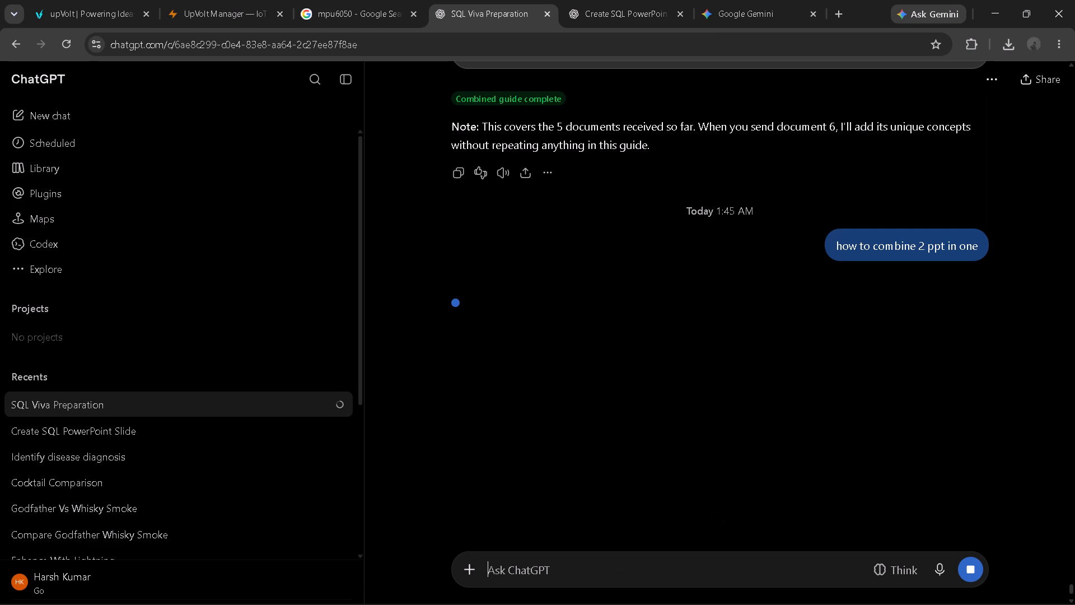
click(653, 0)
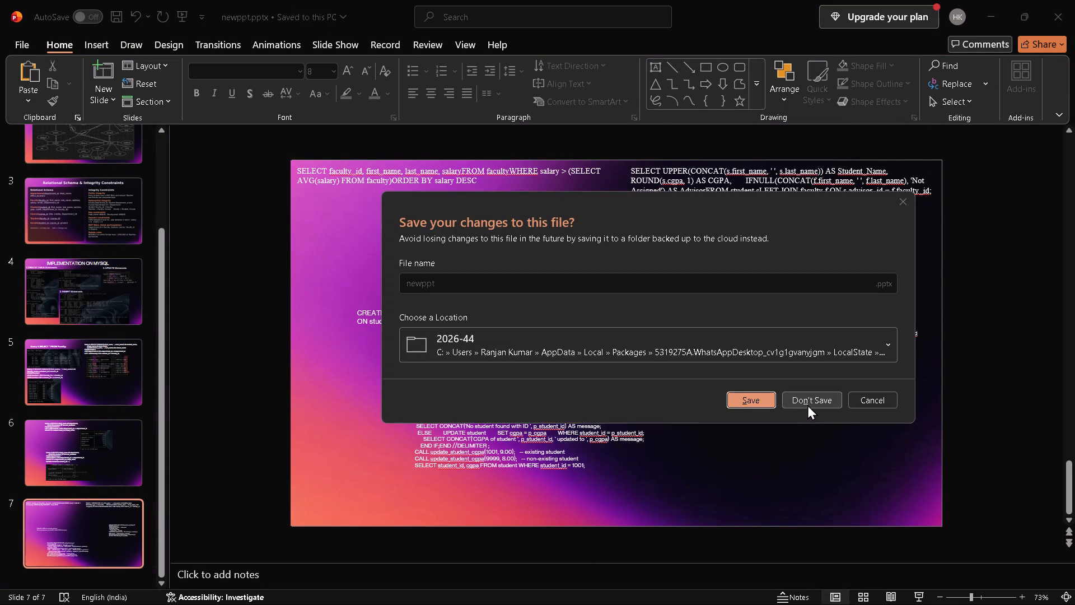
click(808, 404)
End the computer session from the desktop using the Windows power options.
click(861, 329)
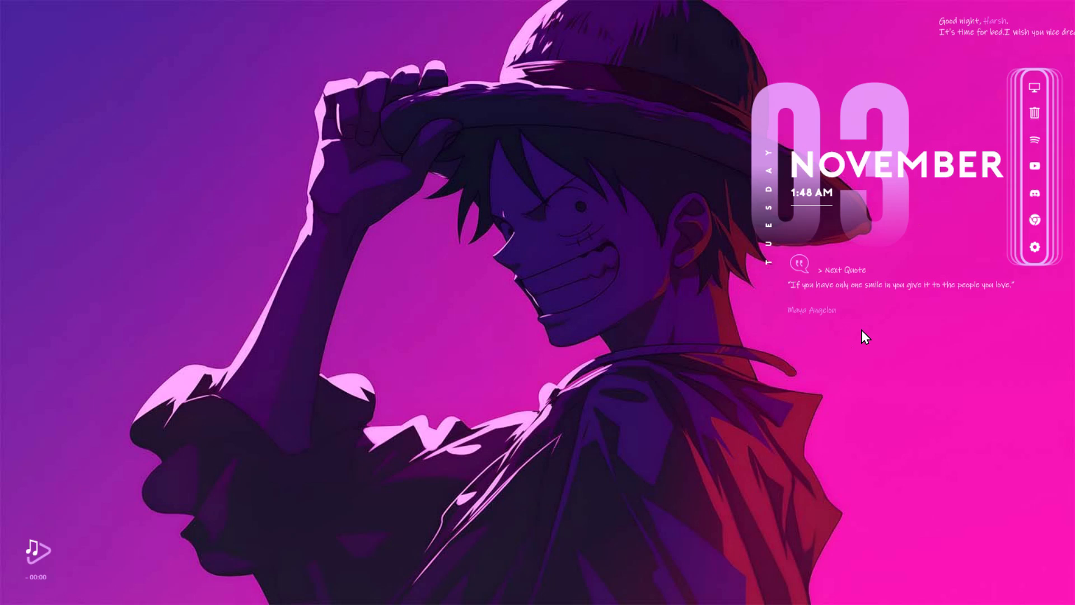
key(alt+F4)
click(684, 442)
key(alt+F4)
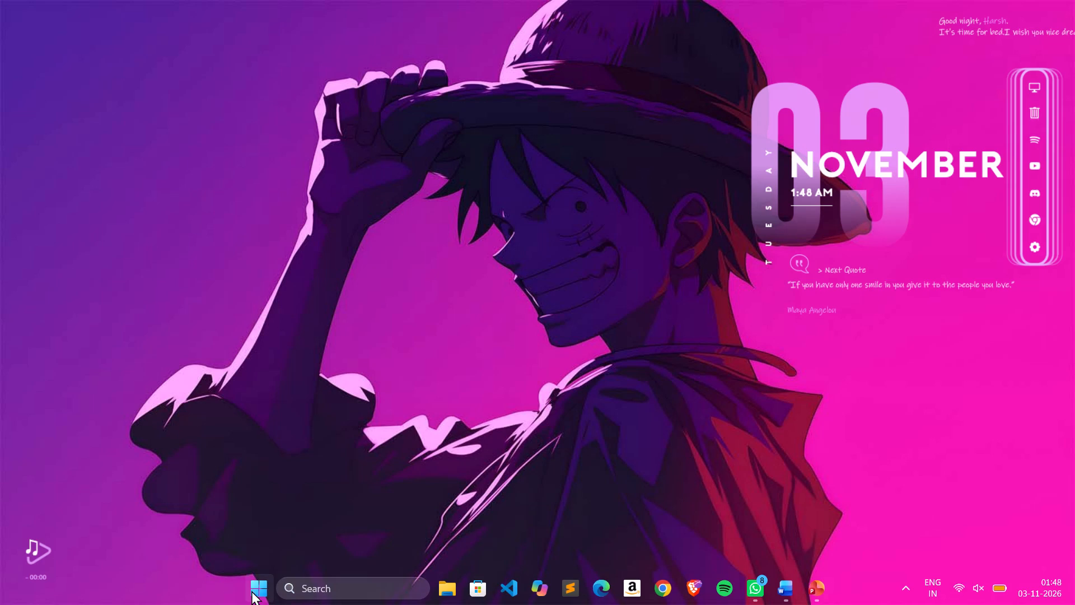
click(261, 579)
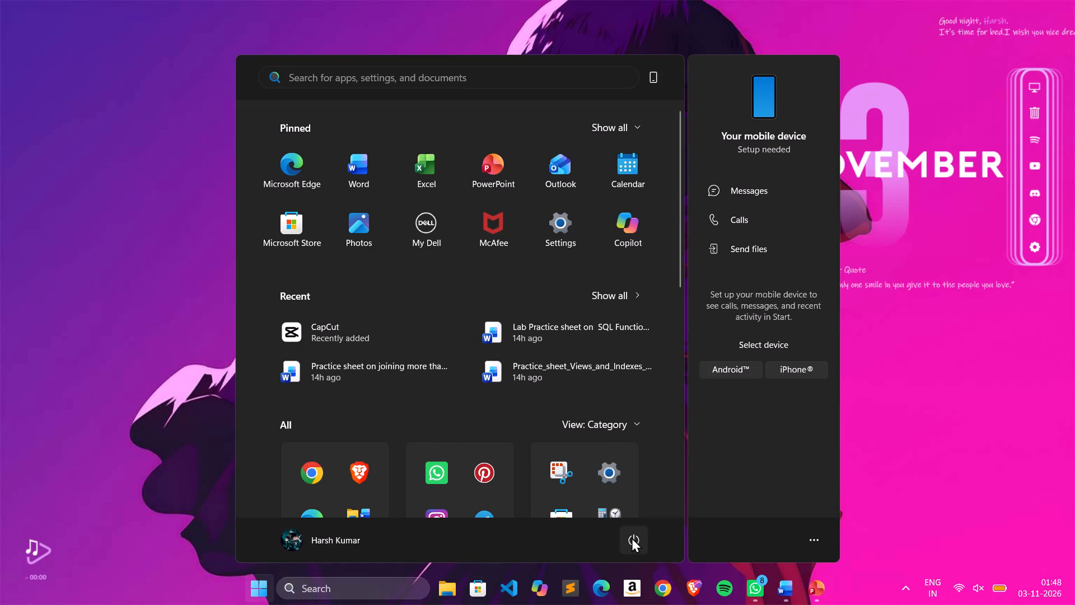
click(632, 537)
click(640, 492)
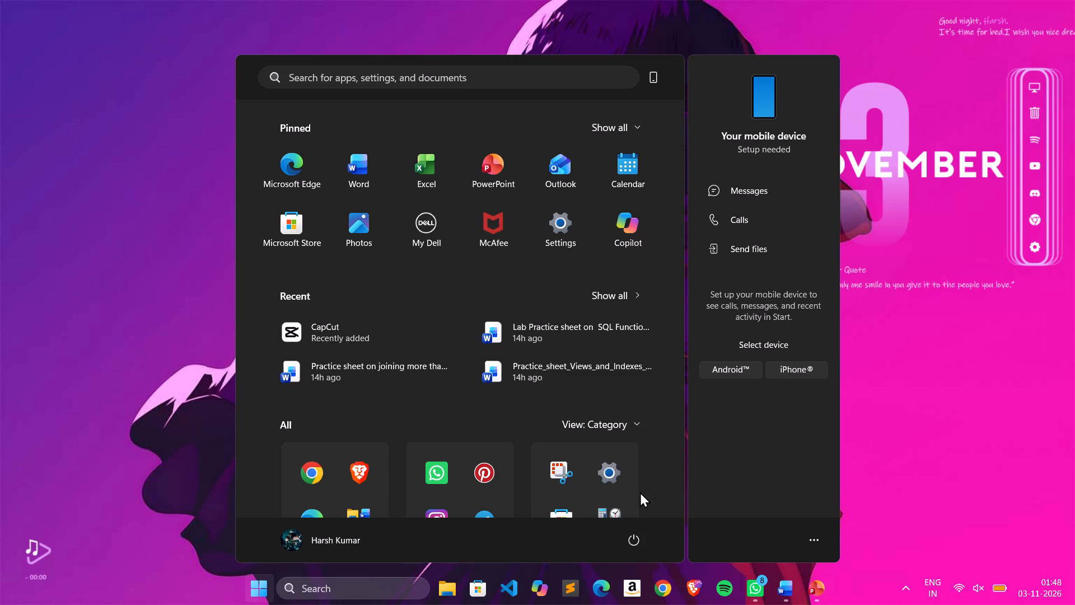